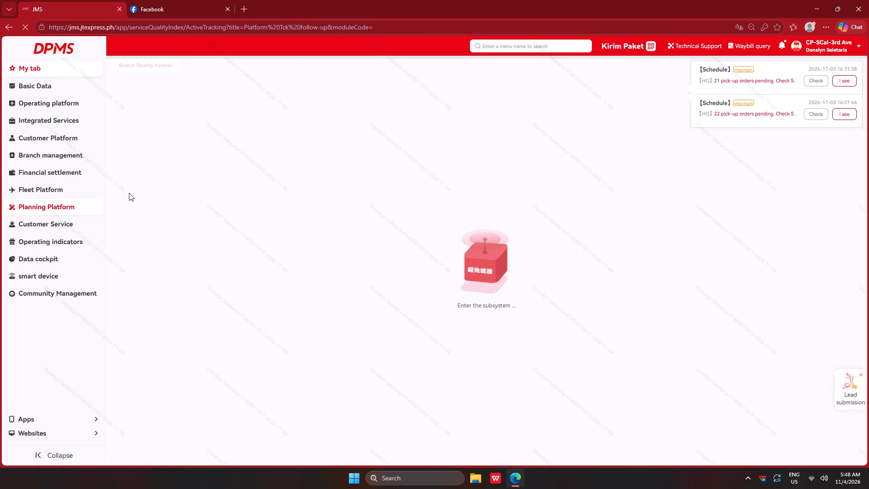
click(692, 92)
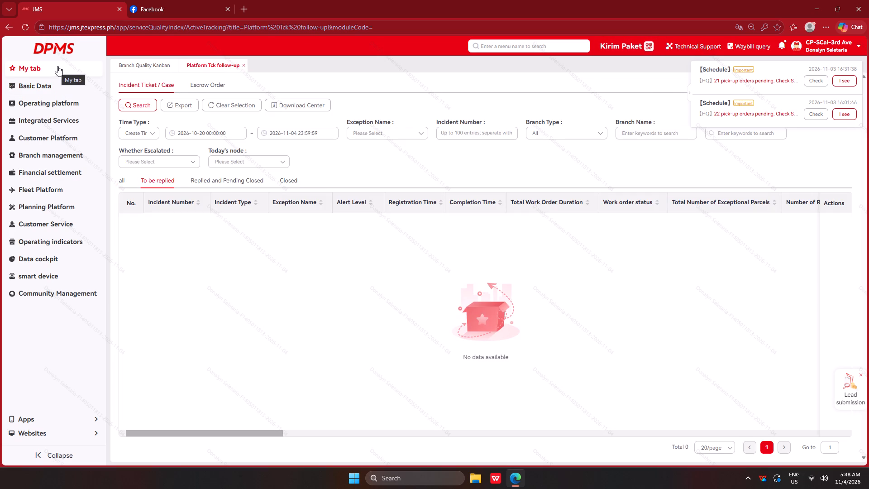
Search the Platform Tck follow-up page for incident tickets still to be replied.
click(127, 111)
double_click(125, 107)
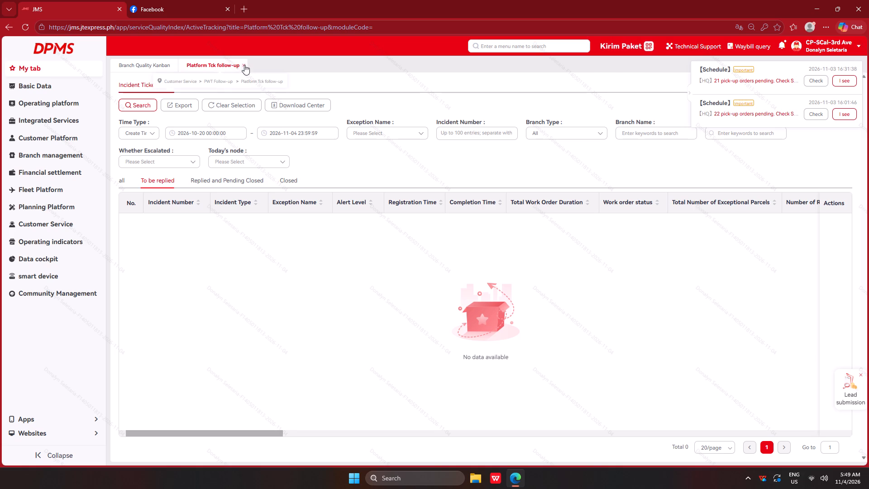
Close the Platform Tck follow-up page and open Work Ticket Management.
click(244, 65)
click(57, 73)
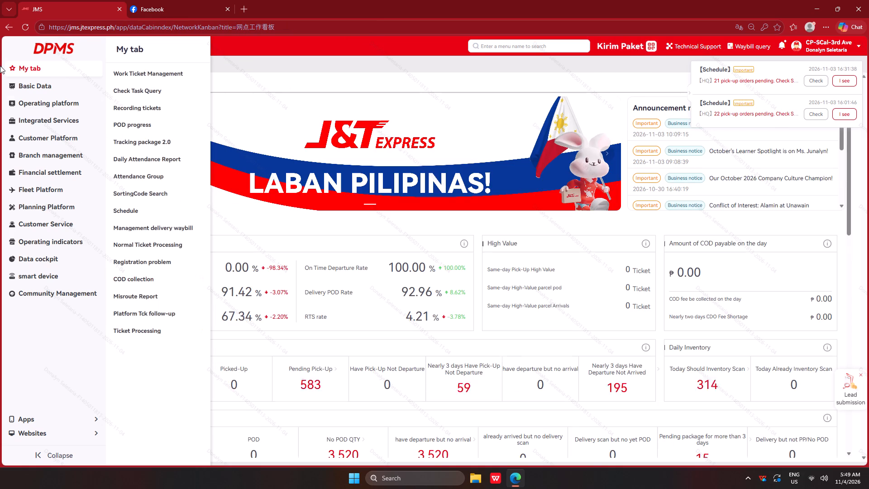
click(150, 72)
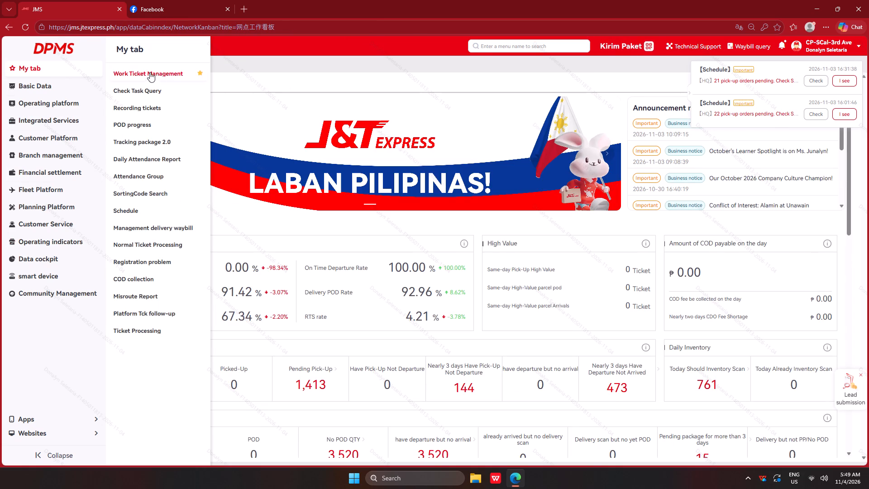
click(246, 129)
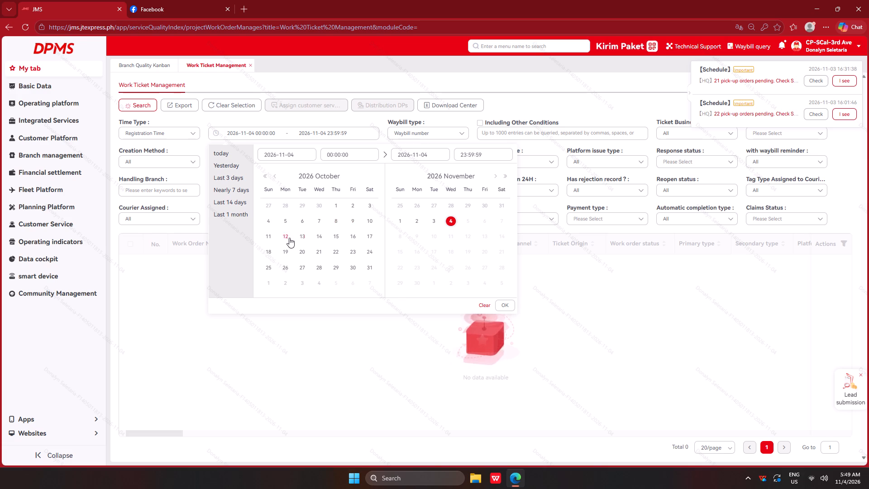
click(285, 220)
click(449, 222)
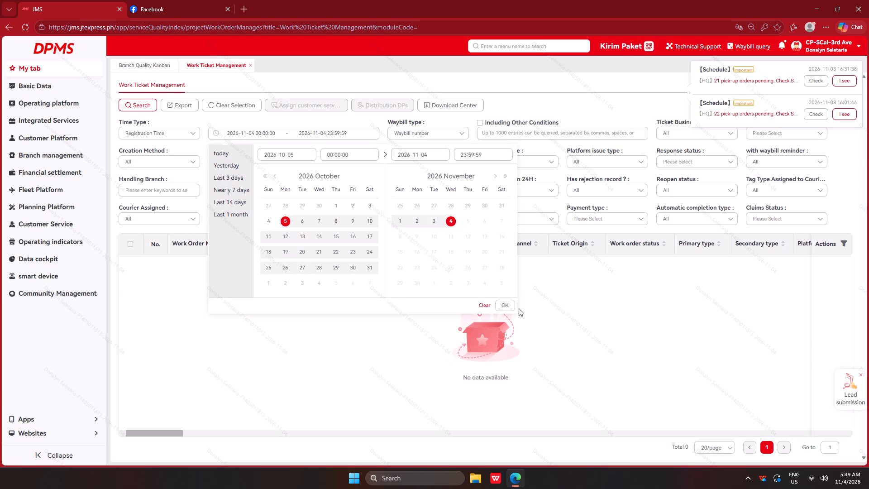
click(505, 305)
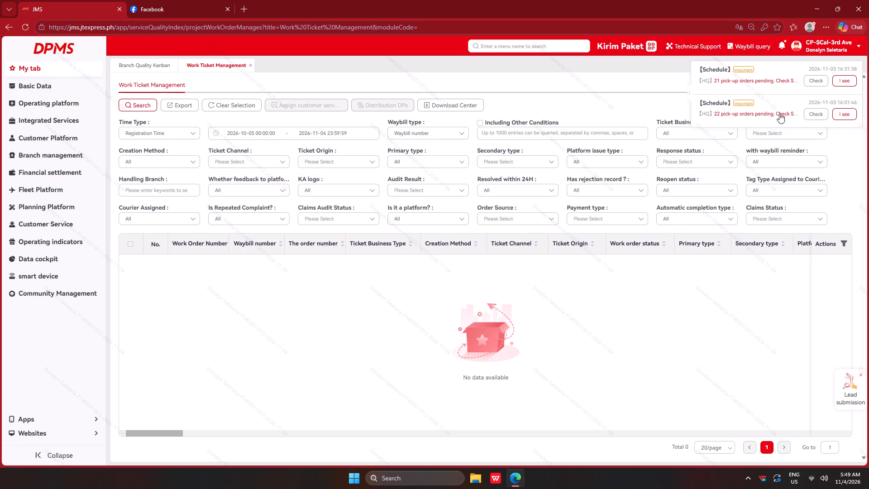
Filter the ticket status to To be allocated, To be Processed and Ongoing, and run the ticket search.
click(771, 133)
click(772, 156)
click(769, 168)
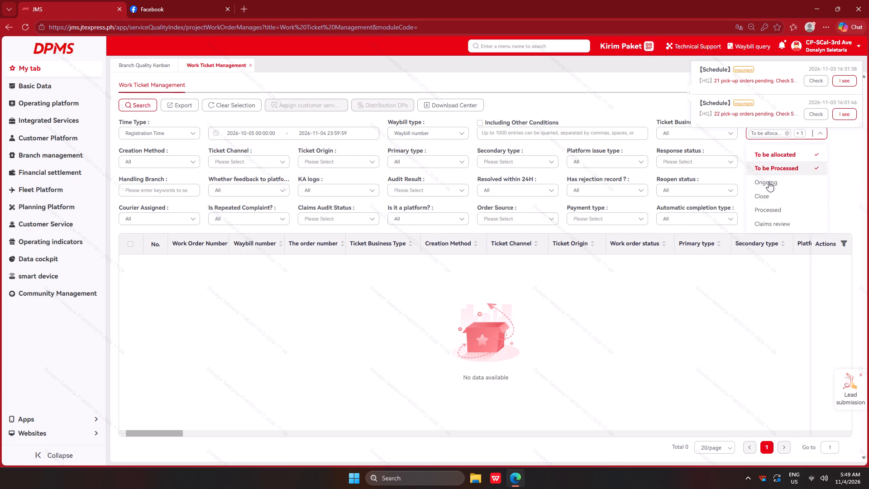
click(769, 183)
click(742, 317)
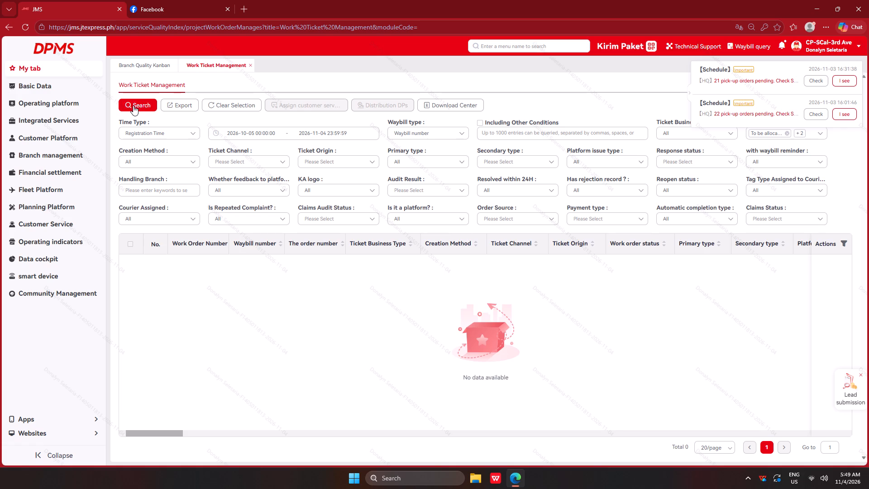
click(133, 105)
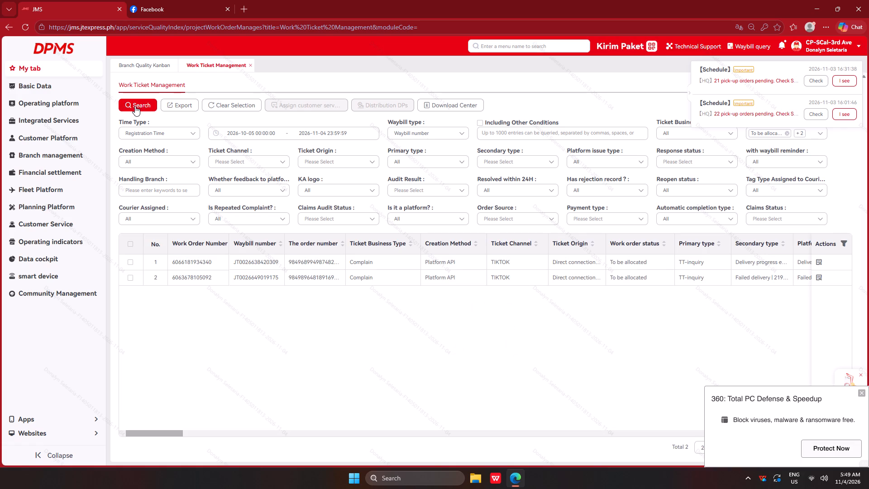
click(135, 106)
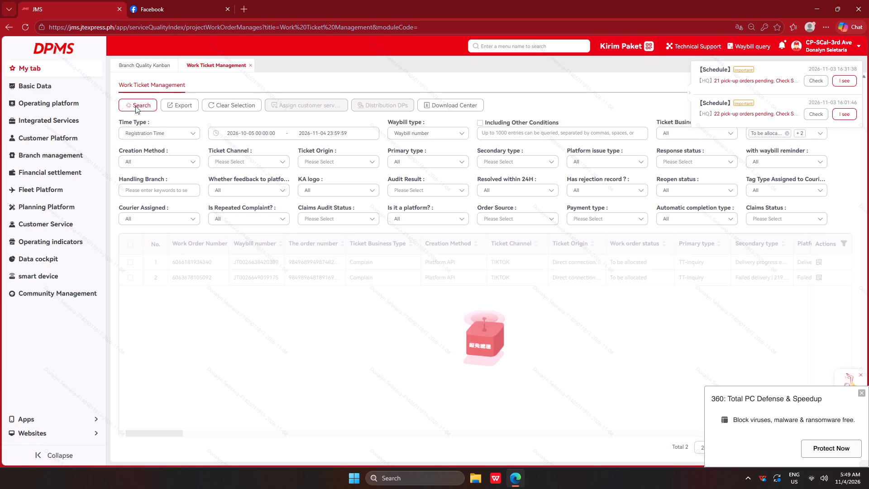
click(135, 106)
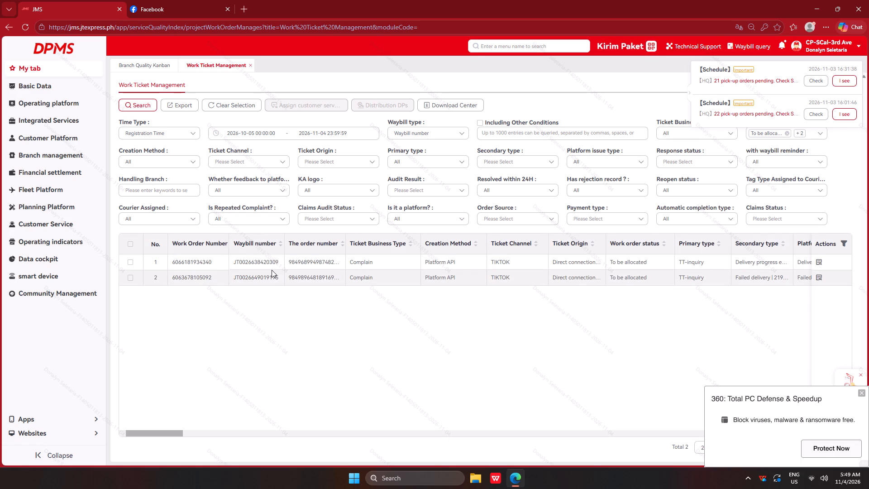
double_click(255, 263)
key(ctrl+c)
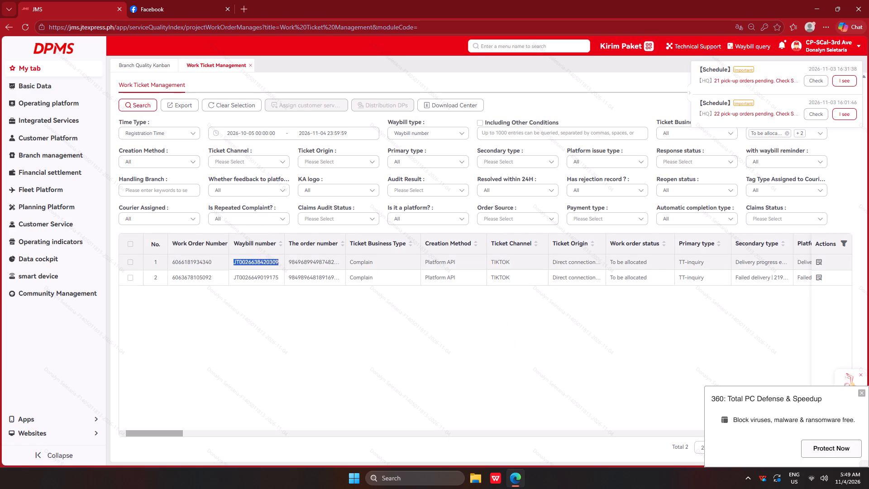
click(37, 69)
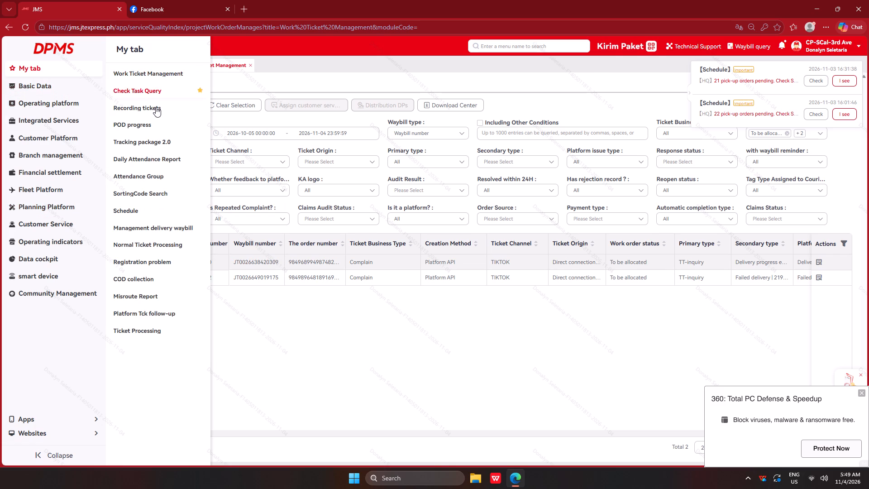
click(146, 144)
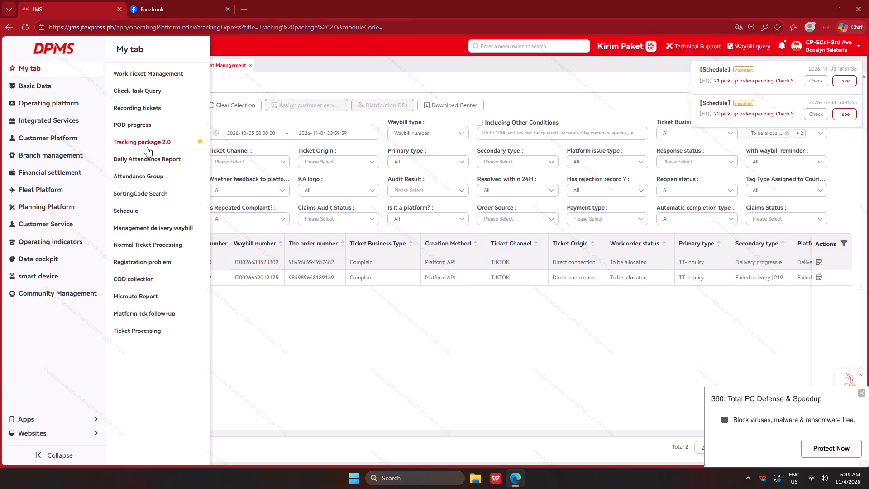
click(166, 183)
key(ctrl+v)
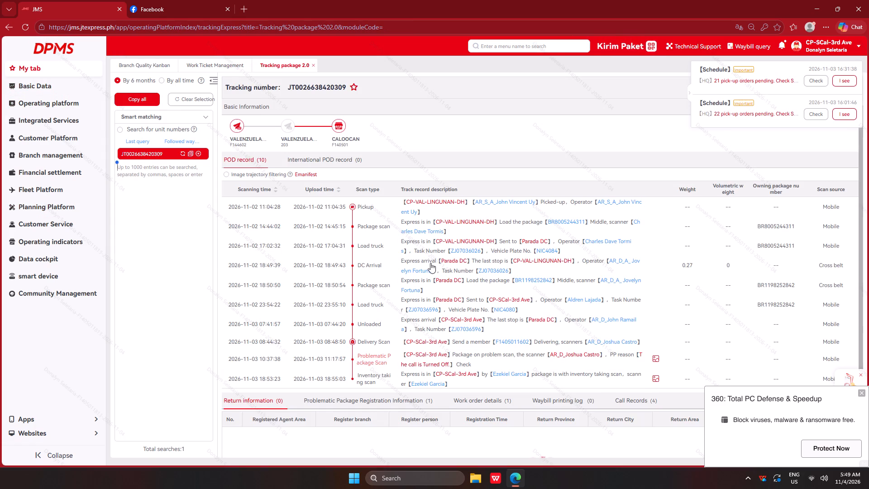
Dismiss the 360 Total PC Defense & Speedup advertisement.
click(863, 393)
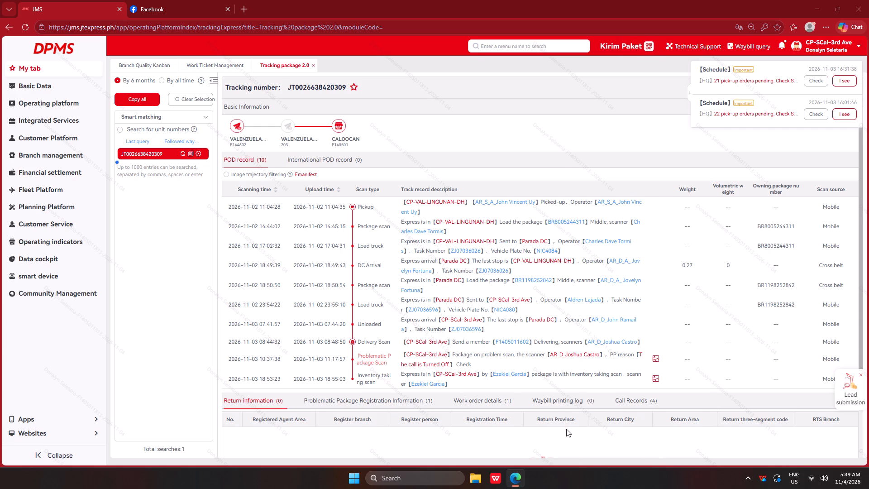
Find the Lark app through the Windows search and launch it.
click(387, 479)
text(lark)
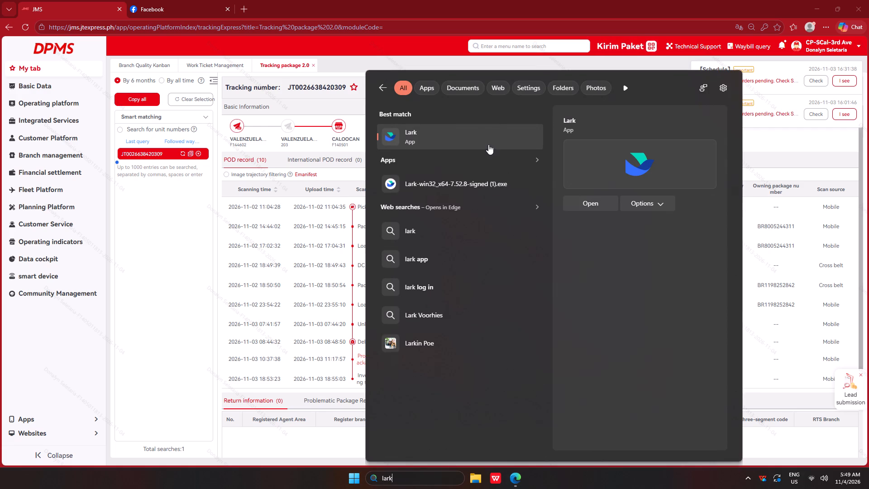
click(488, 143)
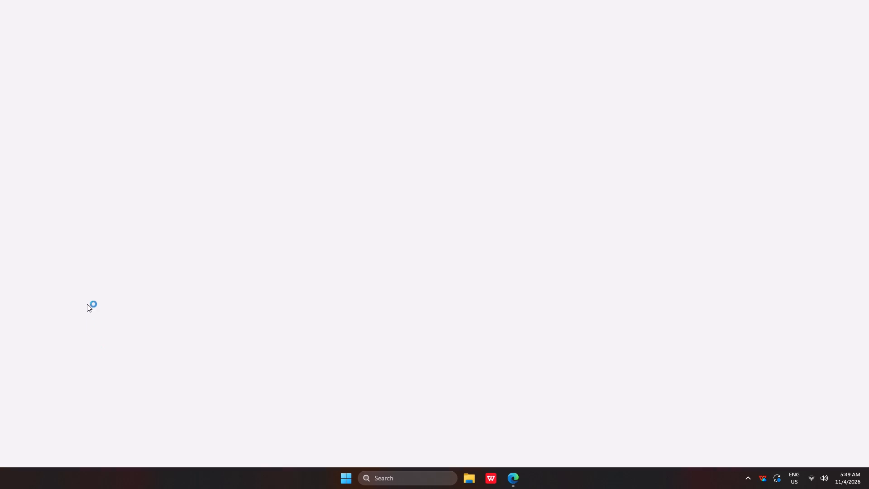
Move Lark's taskbar icon next to File Explorer.
drag(520, 482, 470, 486)
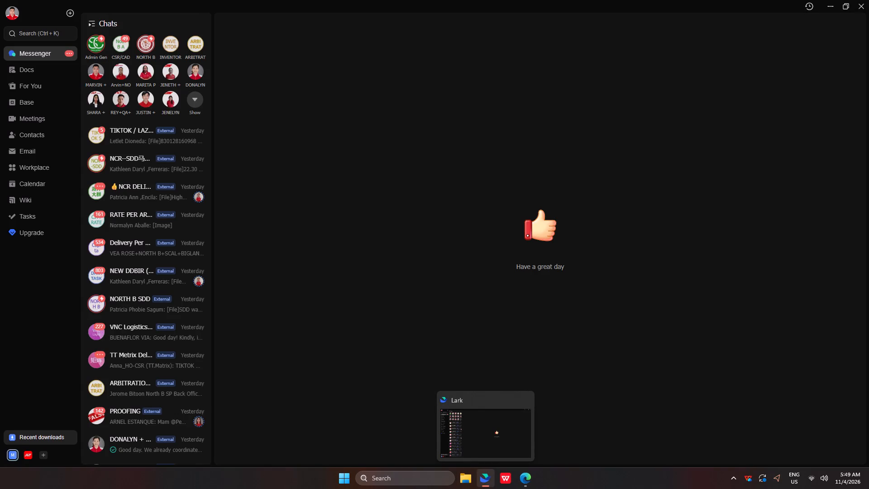
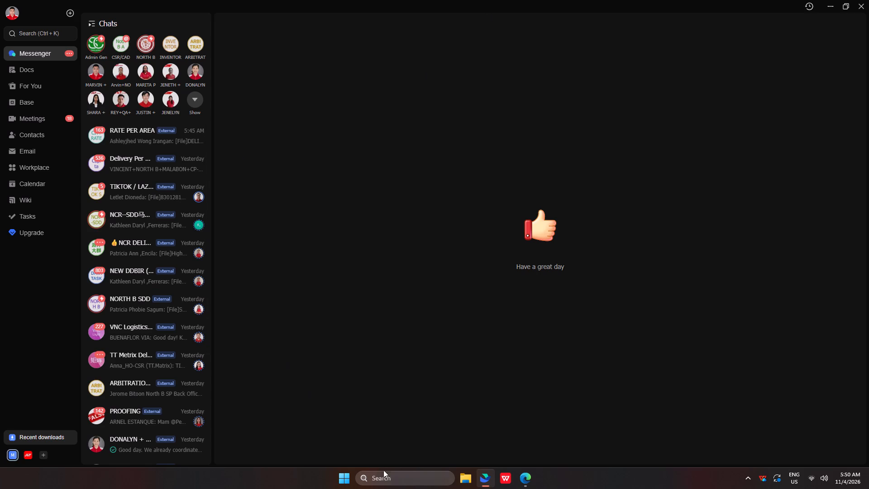
click(527, 475)
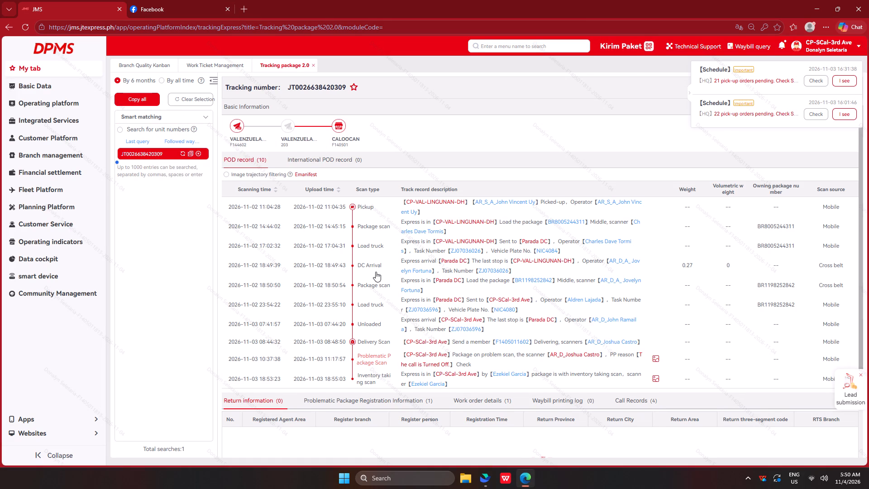
key(ctrl+shift+a)
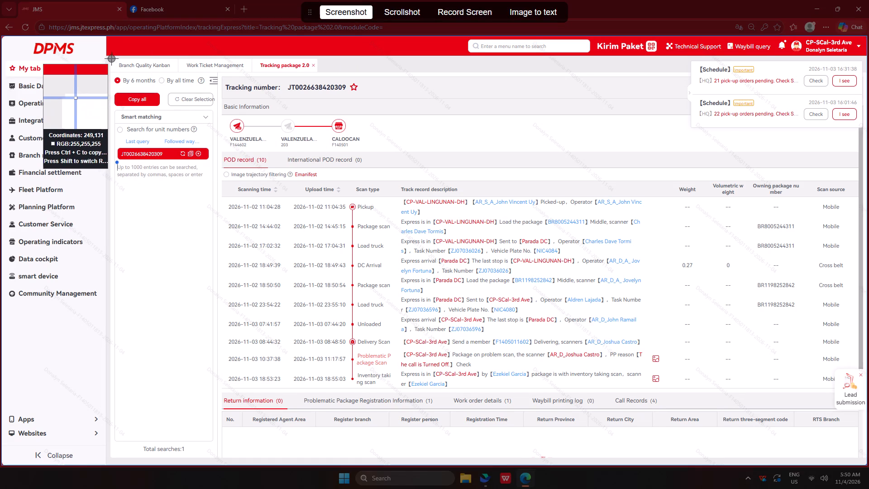
drag(110, 58, 868, 438)
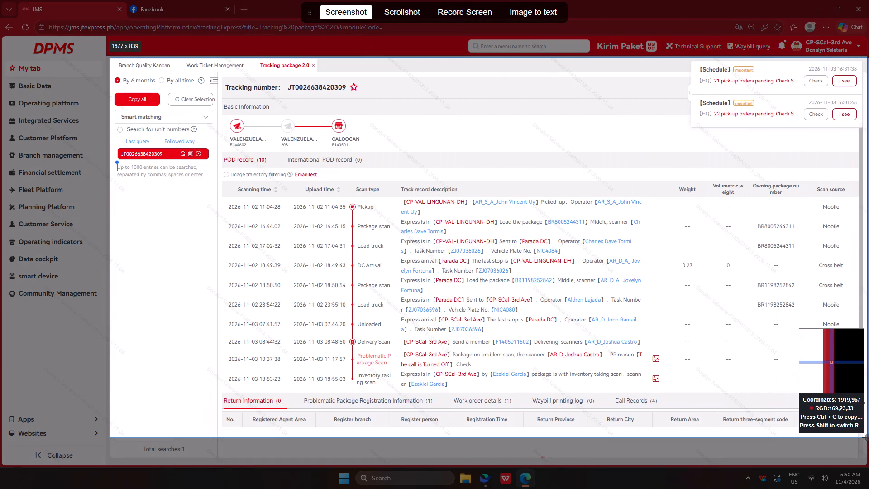
drag(868, 438, 864, 439)
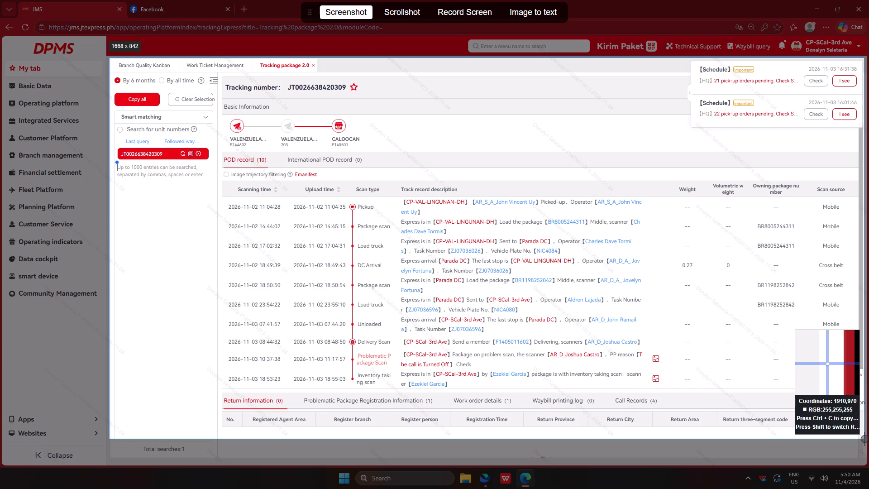
drag(864, 439, 864, 441)
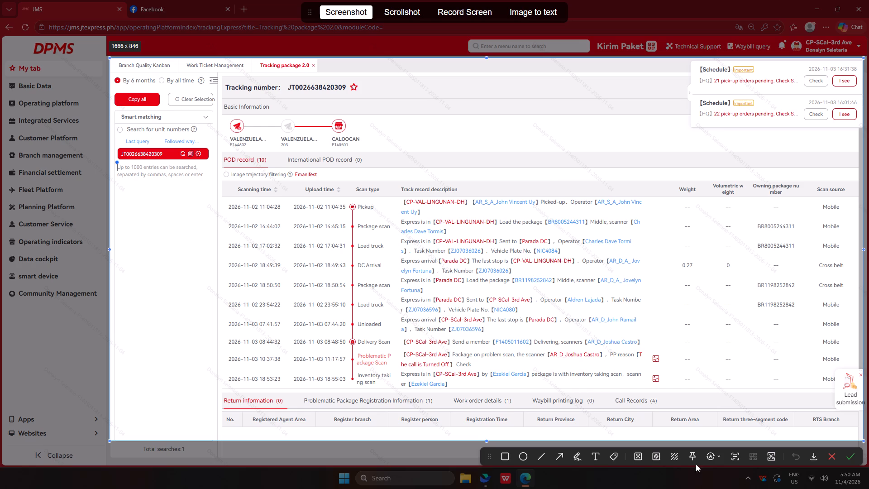
click(852, 452)
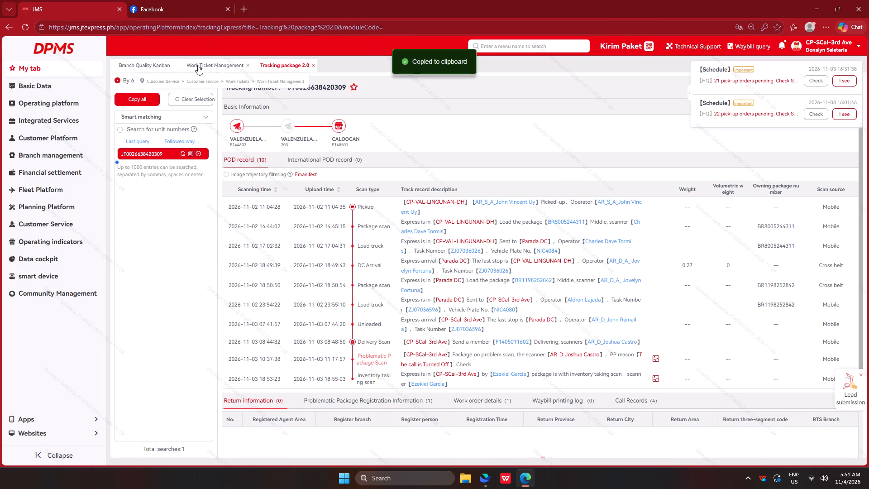
click(198, 65)
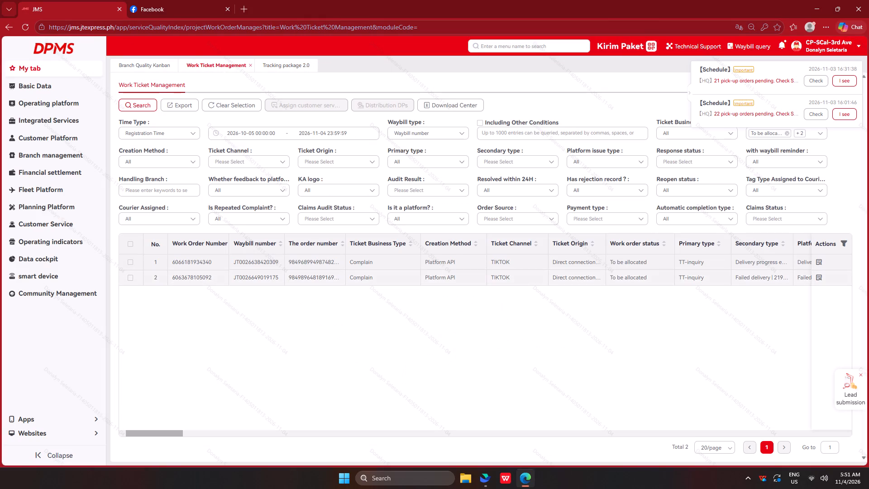
click(818, 260)
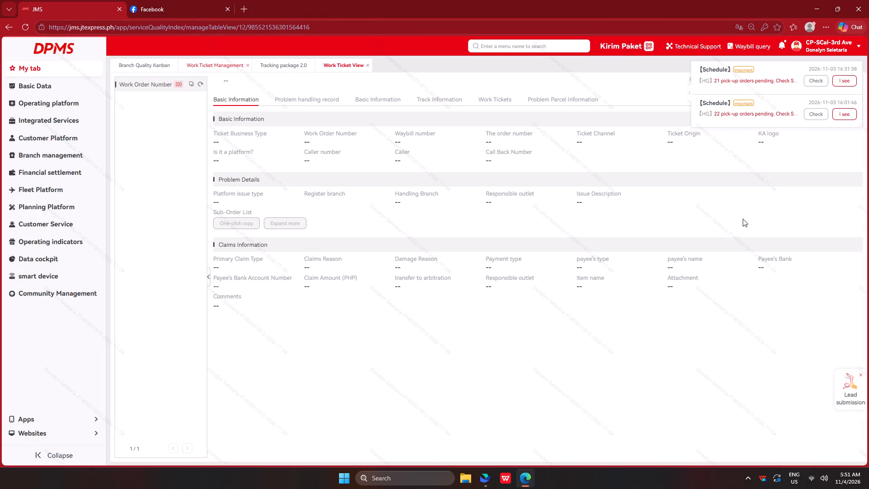
click(488, 100)
click(237, 187)
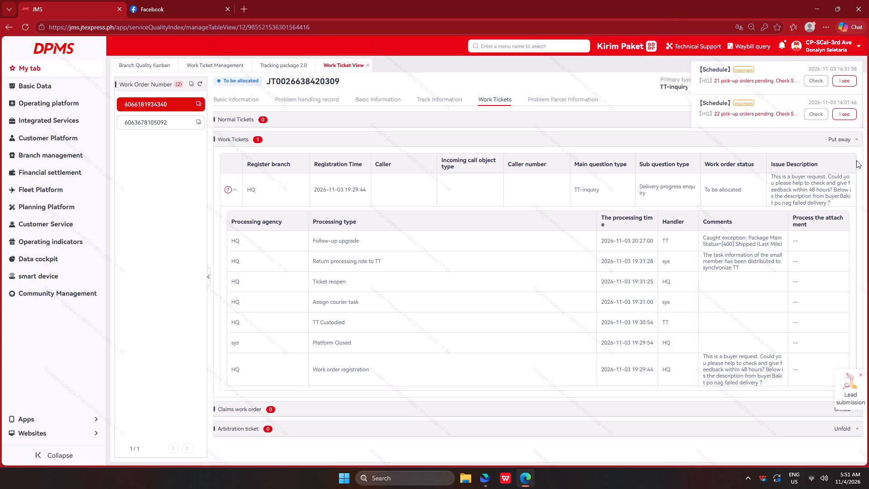
scroll(708, 223, down, 7)
scroll(507, 193, down, 6)
scroll(859, 381, down, 8)
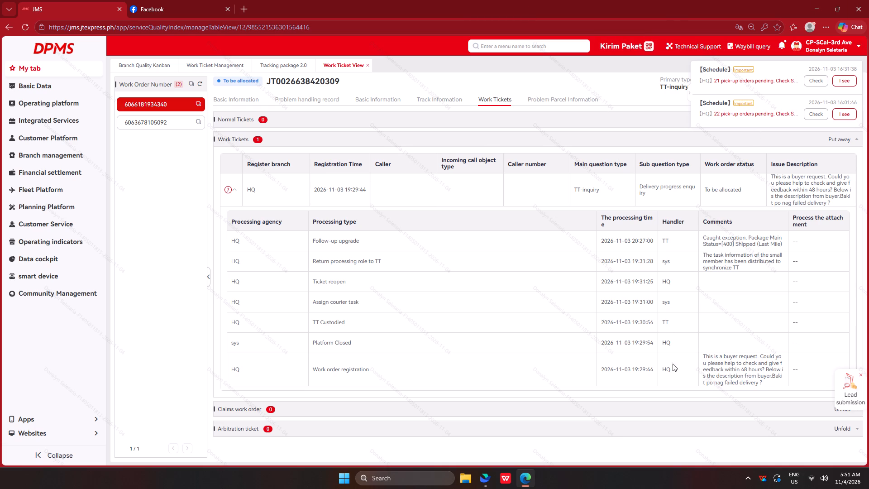
scroll(673, 364, down, 10)
click(230, 189)
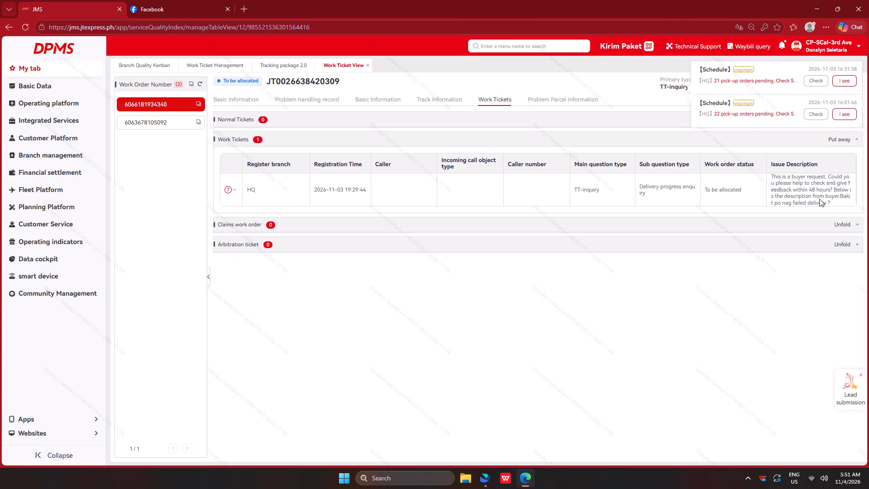
scroll(561, 252, down, 6)
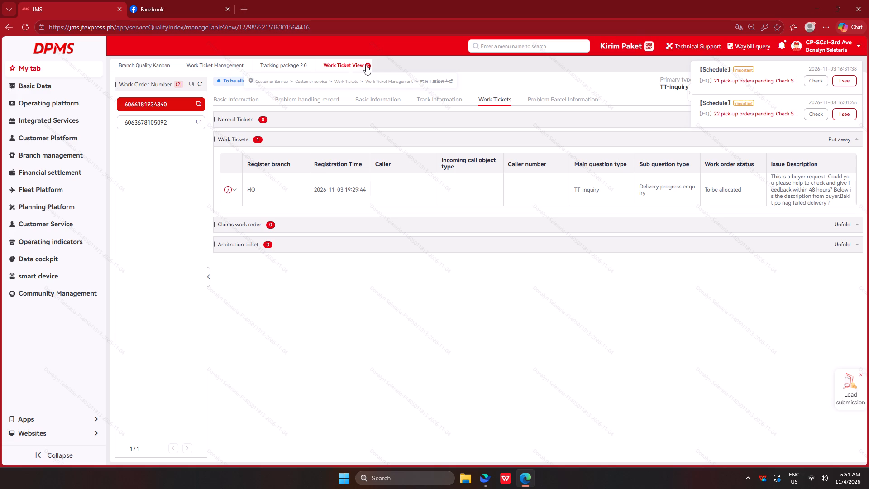
scroll(358, 176, up, 7)
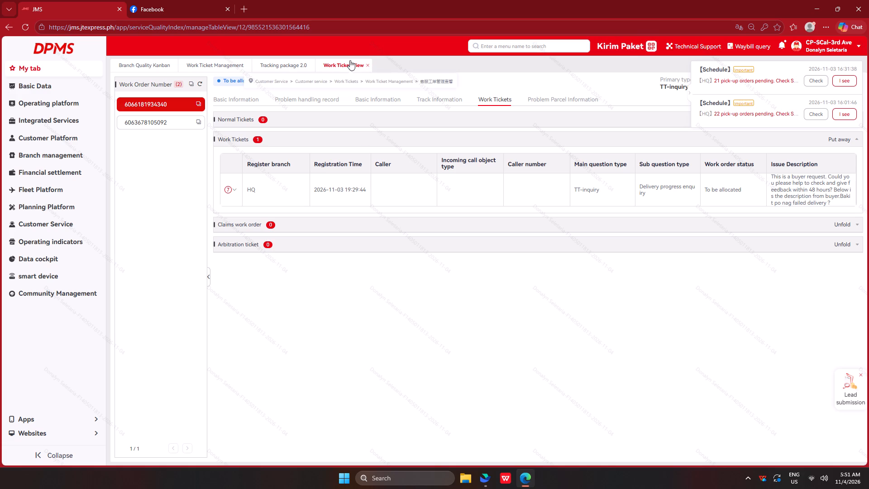
click(366, 66)
click(219, 64)
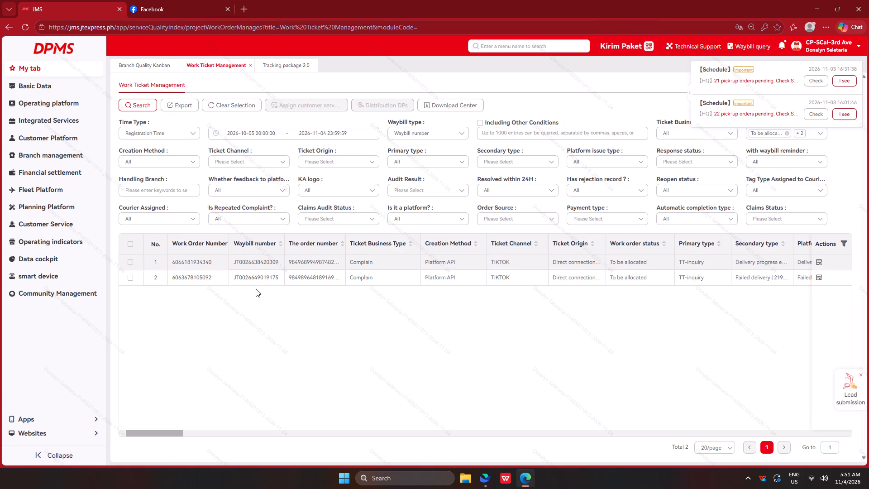
click(123, 261)
click(133, 264)
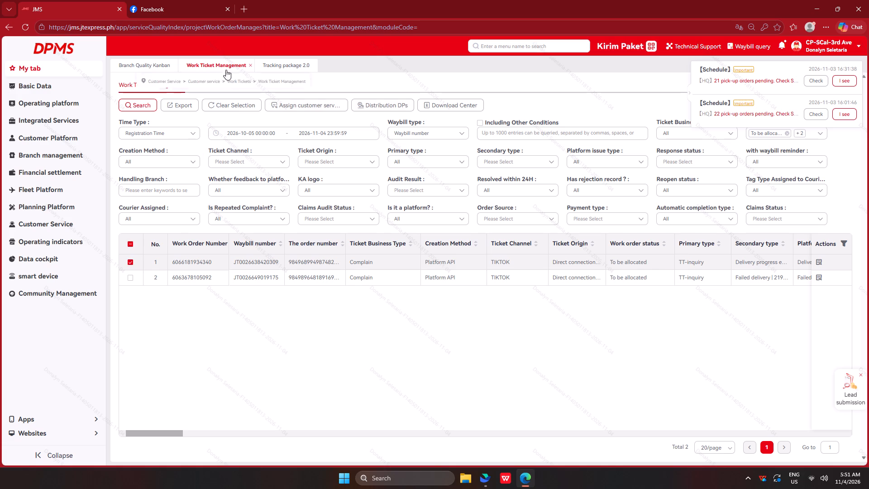
click(295, 105)
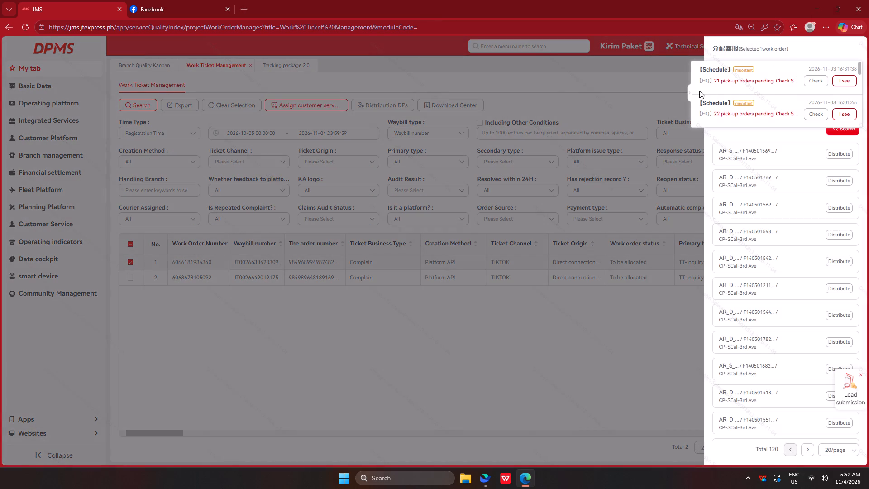
click(688, 92)
click(748, 80)
text(dona)
key(Return)
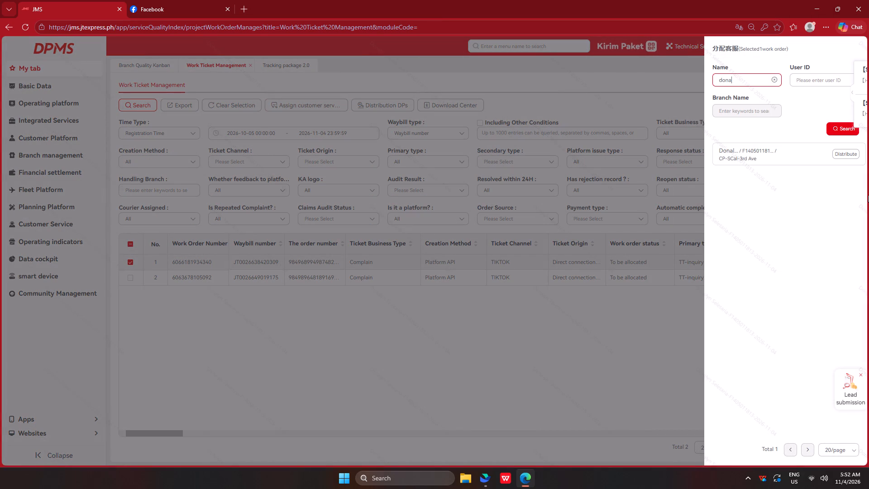
click(849, 154)
click(538, 157)
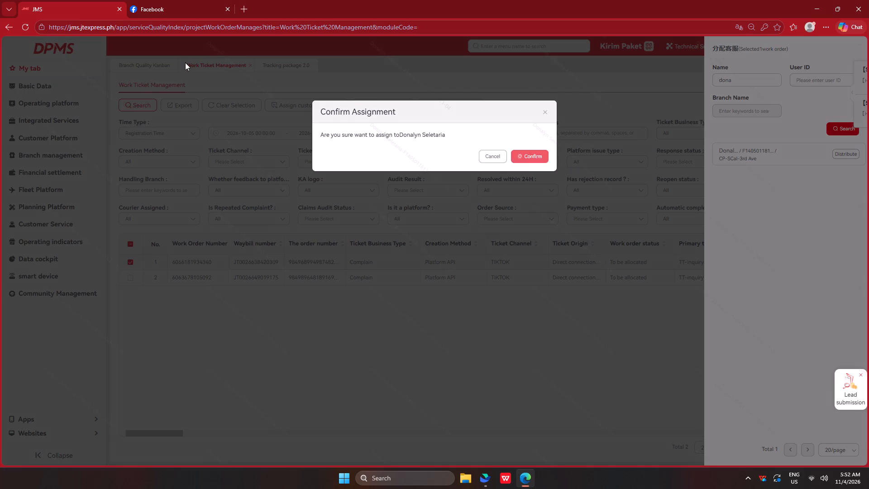
Search Ticket Processing for tickets to be processed with registration time from 2026-11-01 to 2026-11-04.
click(33, 65)
click(138, 330)
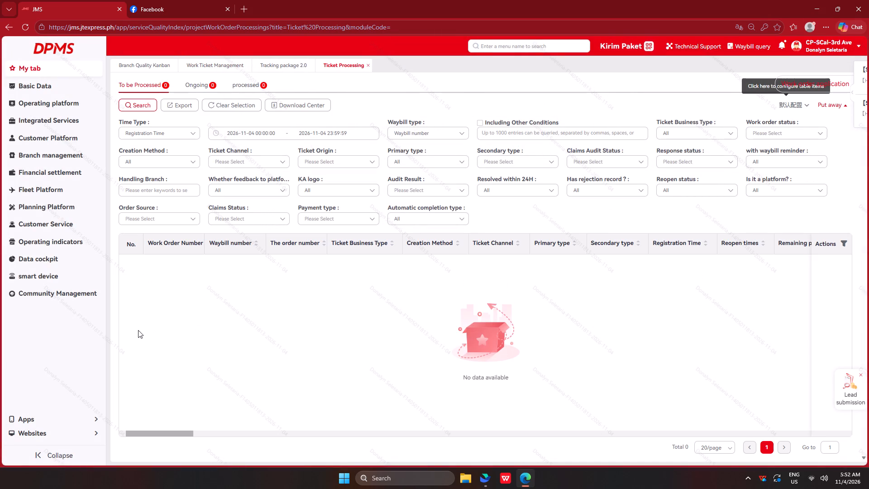
click(234, 133)
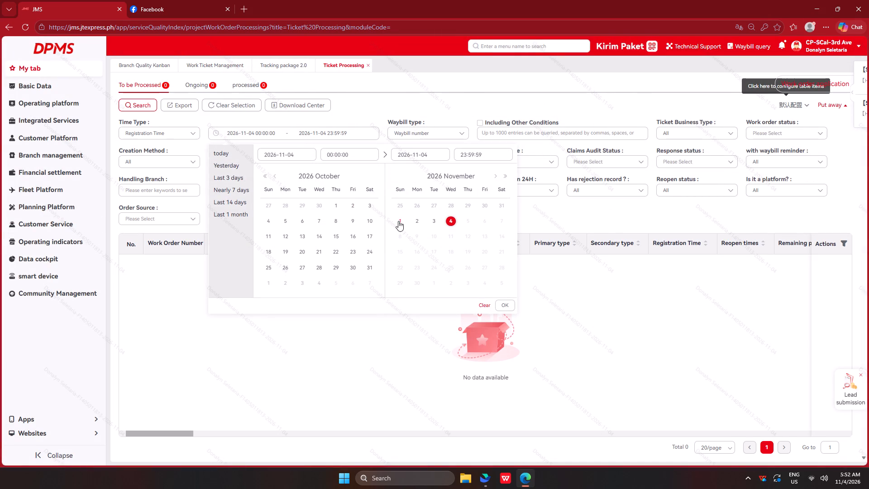
click(398, 221)
click(449, 221)
click(507, 301)
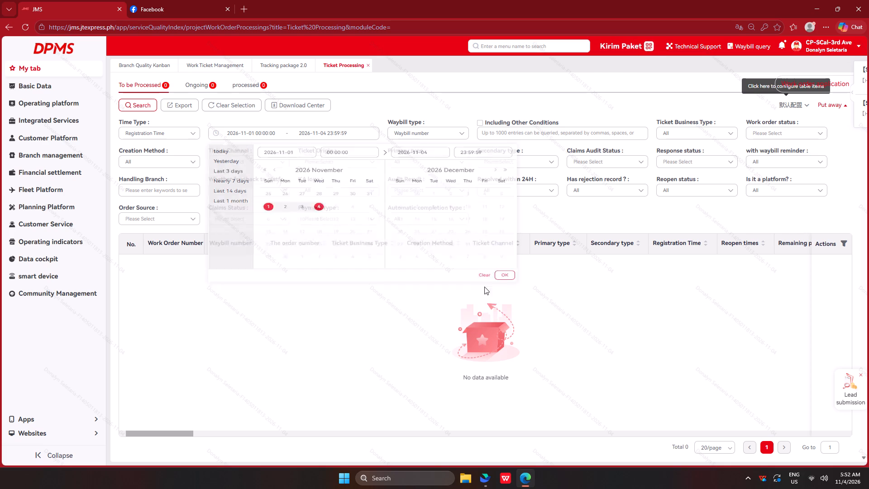
click(134, 103)
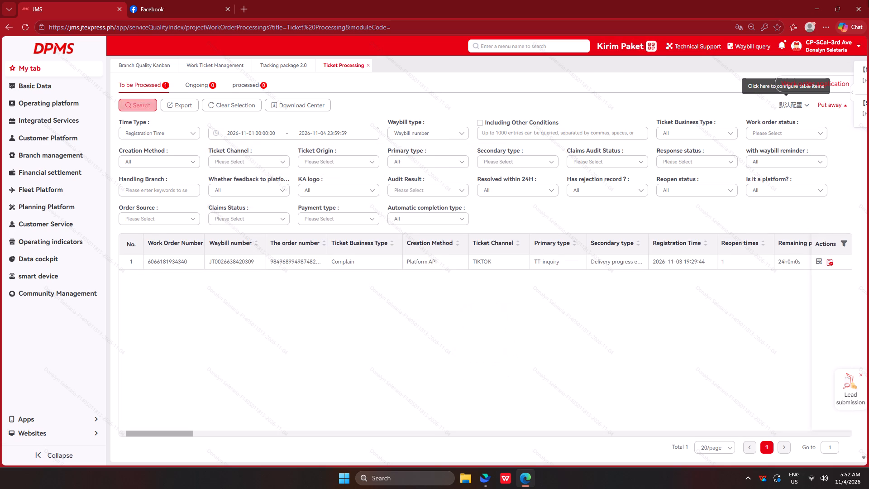
click(830, 260)
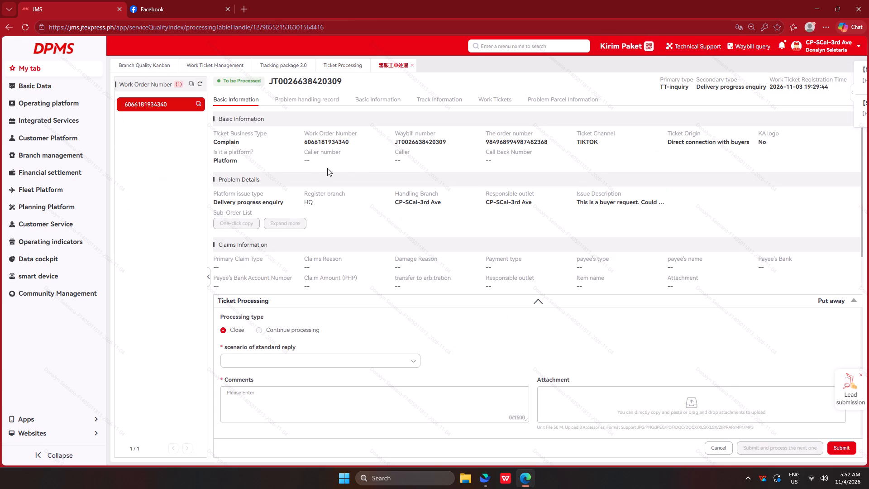
click(496, 103)
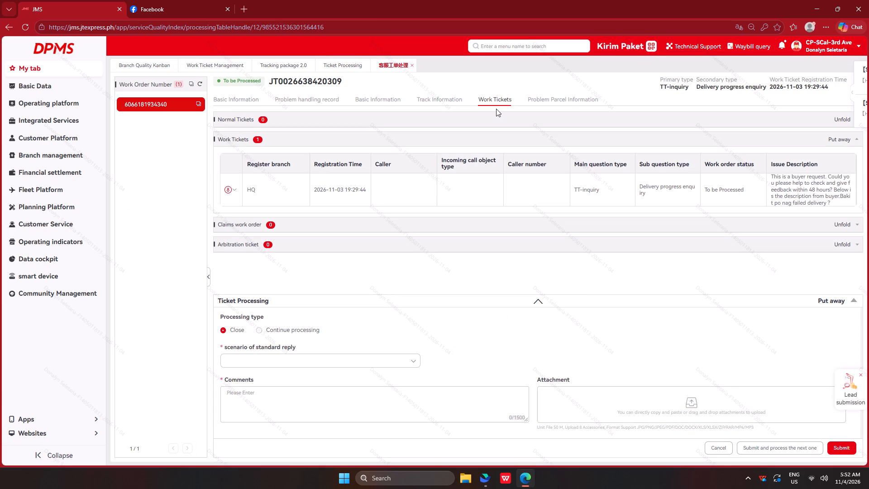
click(234, 188)
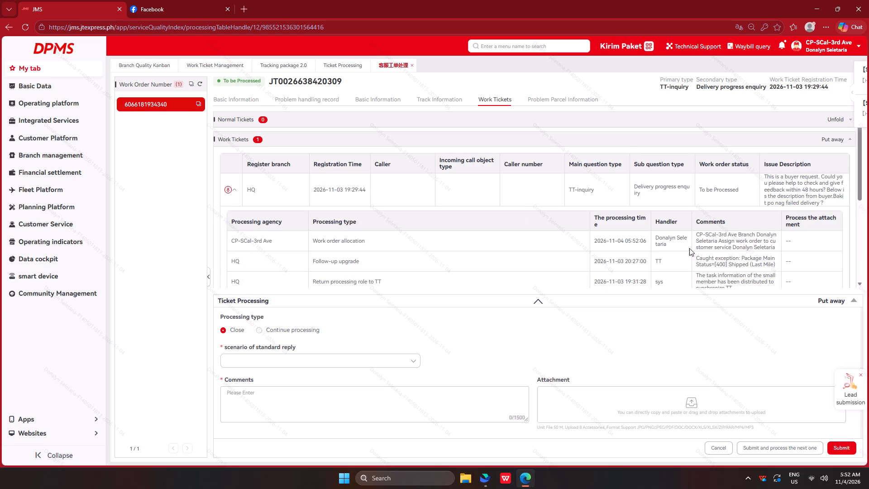
scroll(737, 265, down, 13)
scroll(721, 260, up, 13)
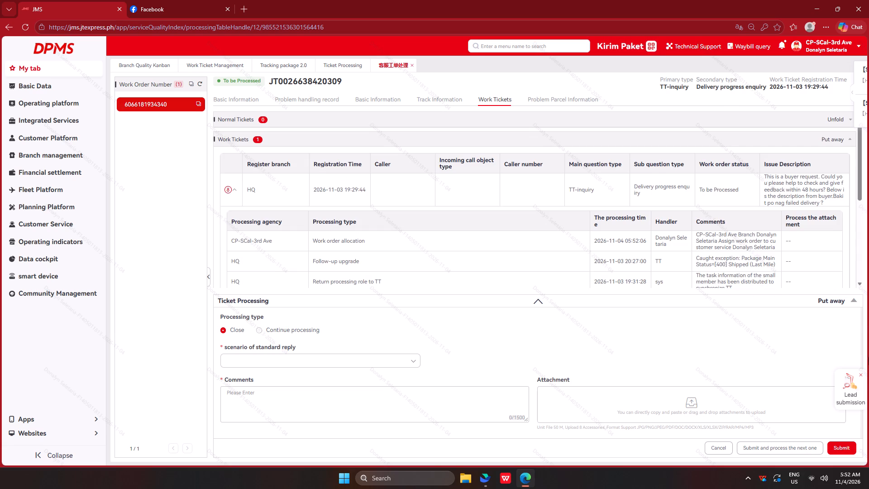
Attach the captured tracking screenshot from the clipboard to the ticket processing form.
click(861, 374)
click(827, 398)
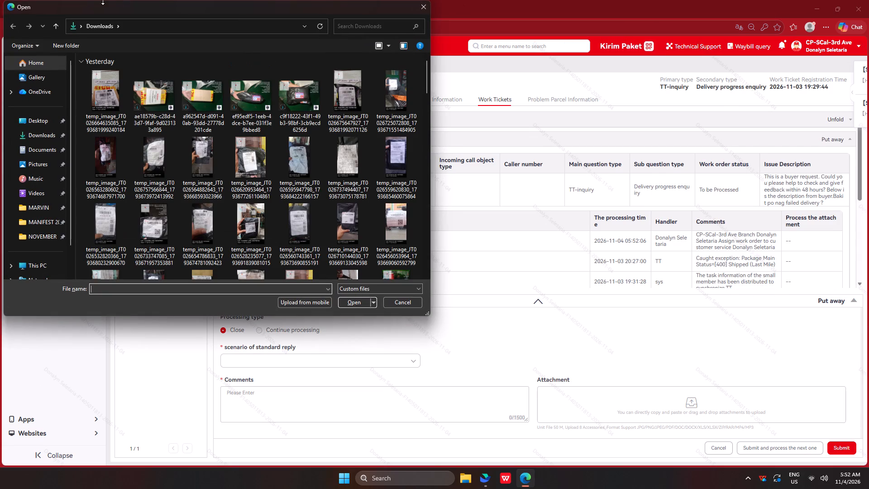
click(425, 6)
key(ctrl+v)
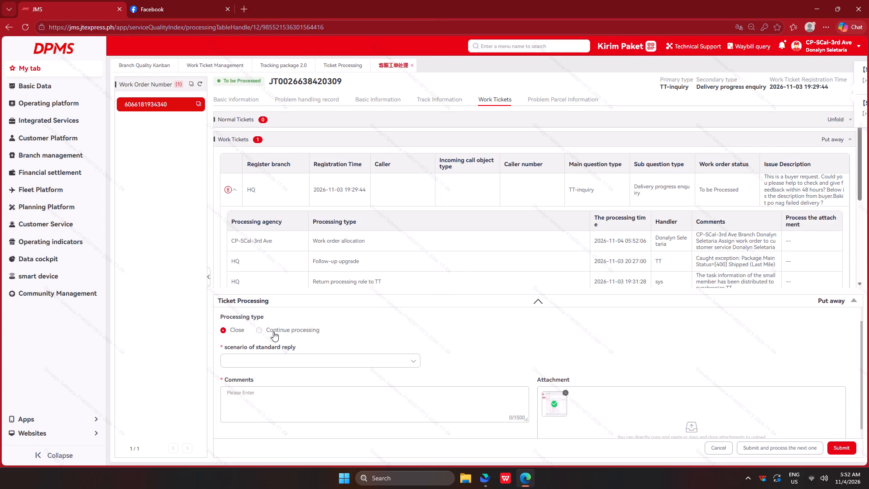
Set the scenario of standard reply to "[PH] No Fake status - Parcel can still be delivered".
click(255, 368)
click(259, 360)
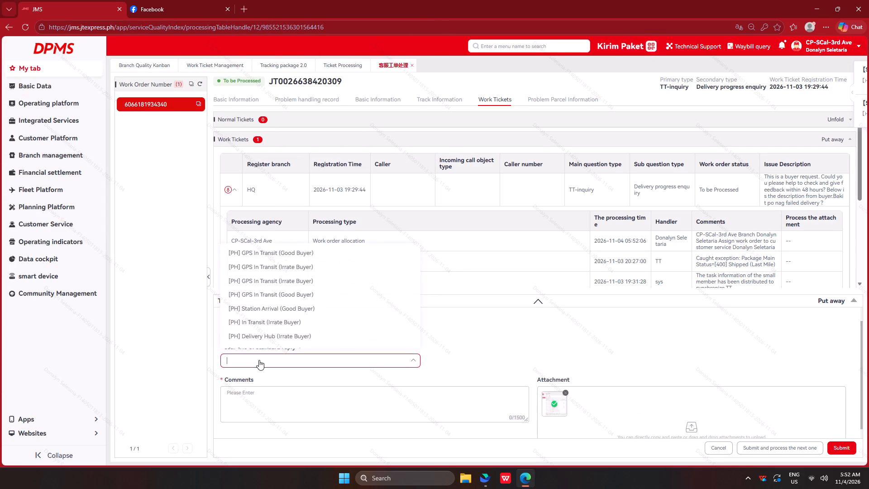
scroll(269, 251, down, 8)
scroll(269, 308, down, 8)
click(256, 338)
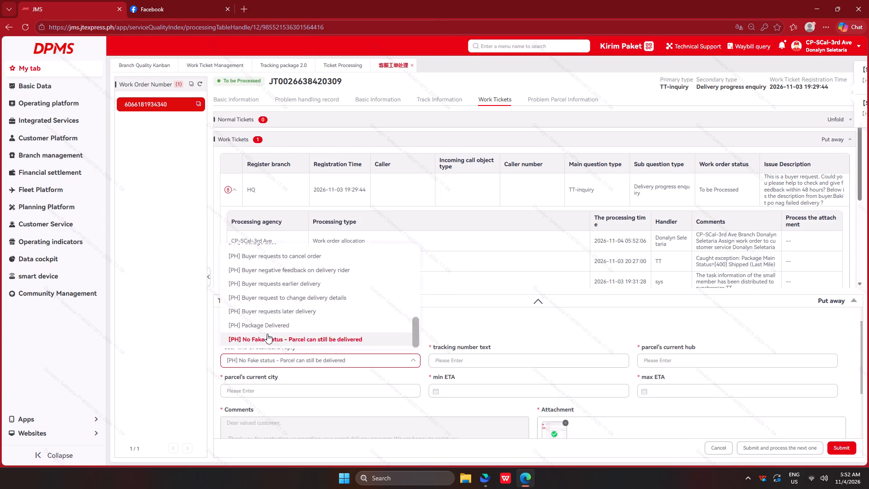
click(452, 355)
click(450, 360)
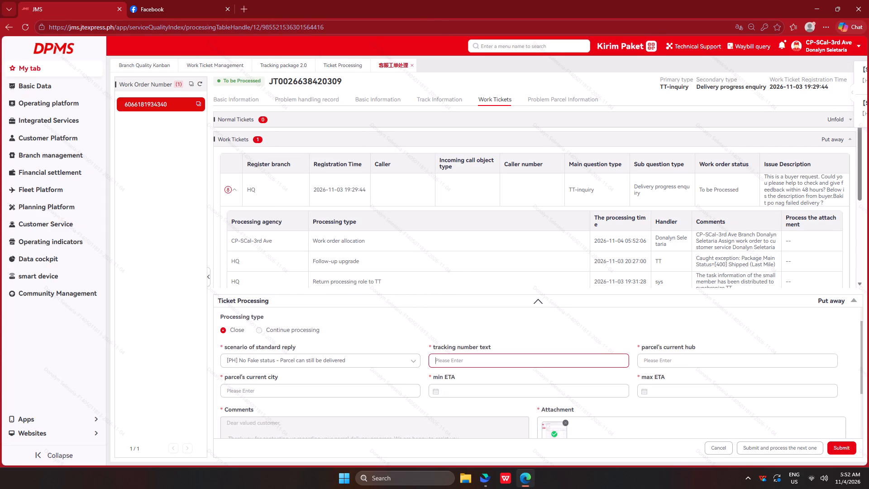
click(302, 75)
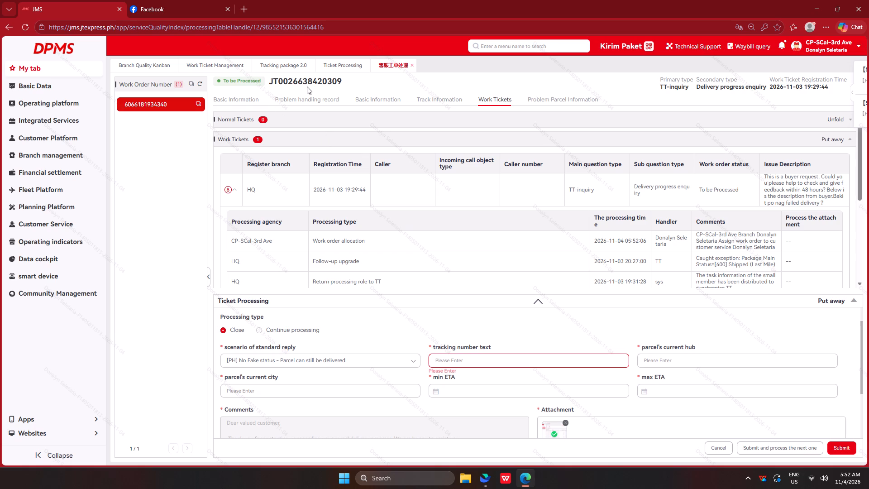
click(307, 86)
double_click(304, 85)
click(323, 83)
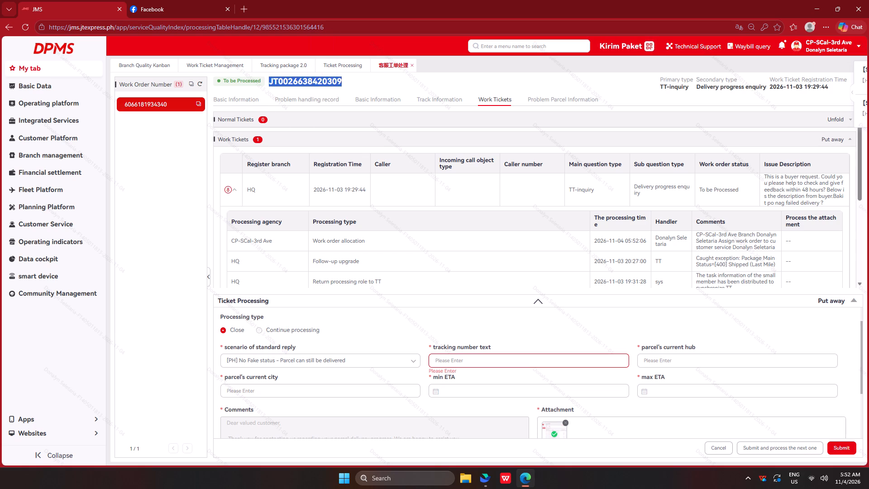
click(451, 357)
key(ctrl+v)
Fill in the parcel's current hub as "3rd ave 1" and its current city as "caloocan city".
click(661, 356)
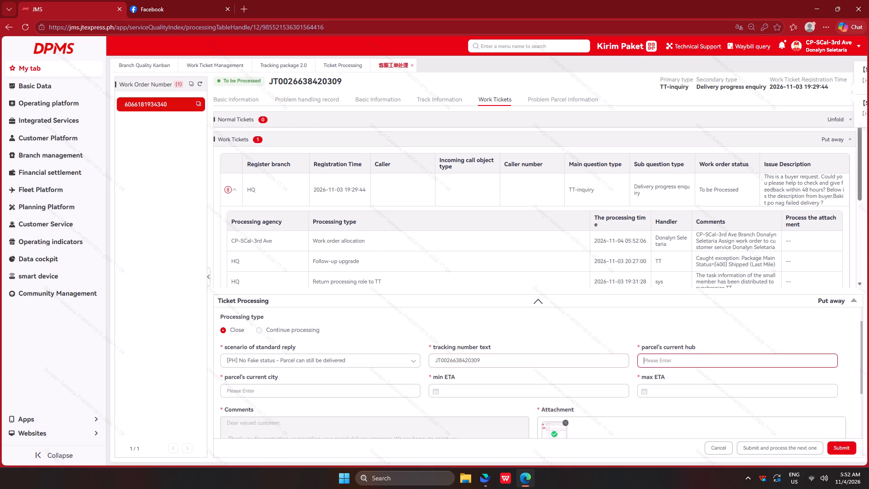
click(662, 357)
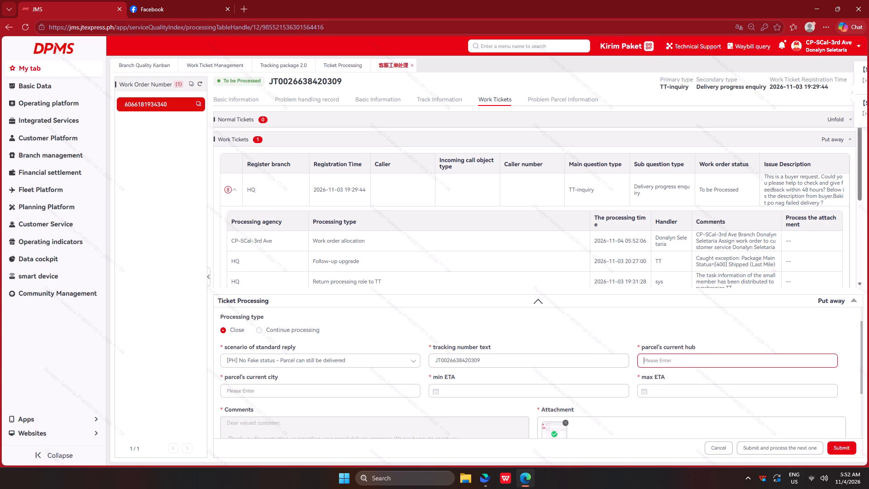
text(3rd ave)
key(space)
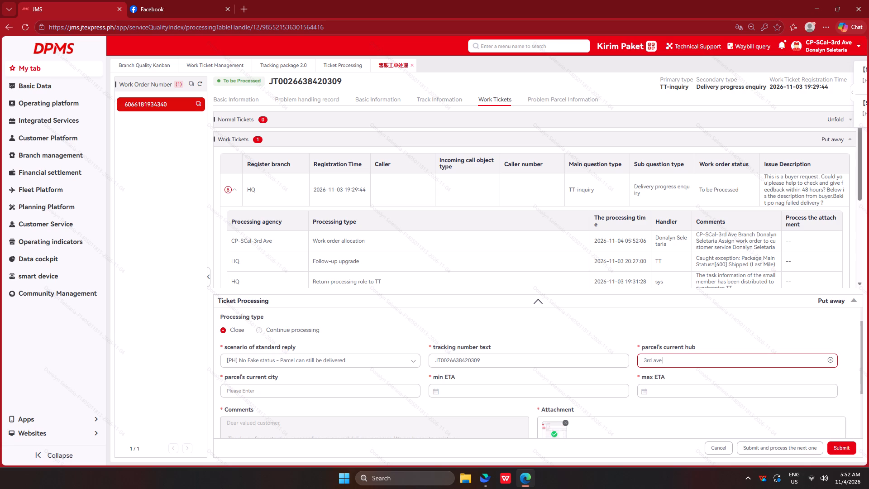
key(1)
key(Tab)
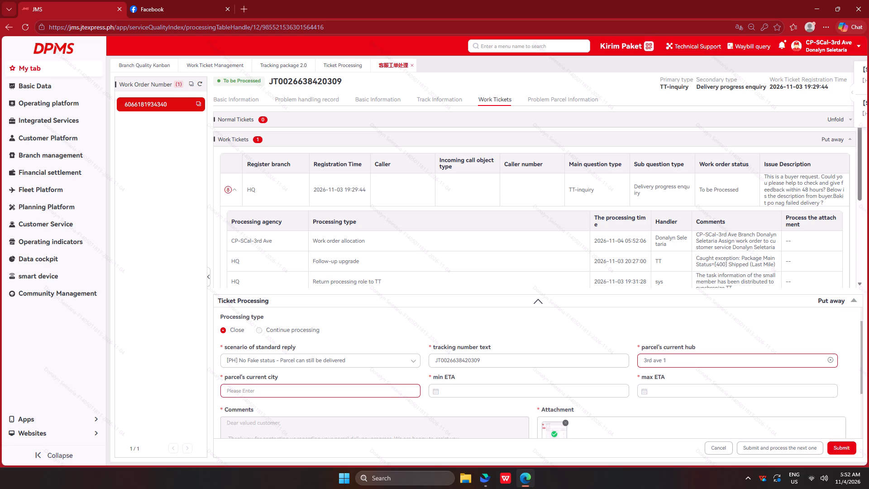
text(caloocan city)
Set the min ETA to 2026-11-03 and the max ETA to 2026-11-05.
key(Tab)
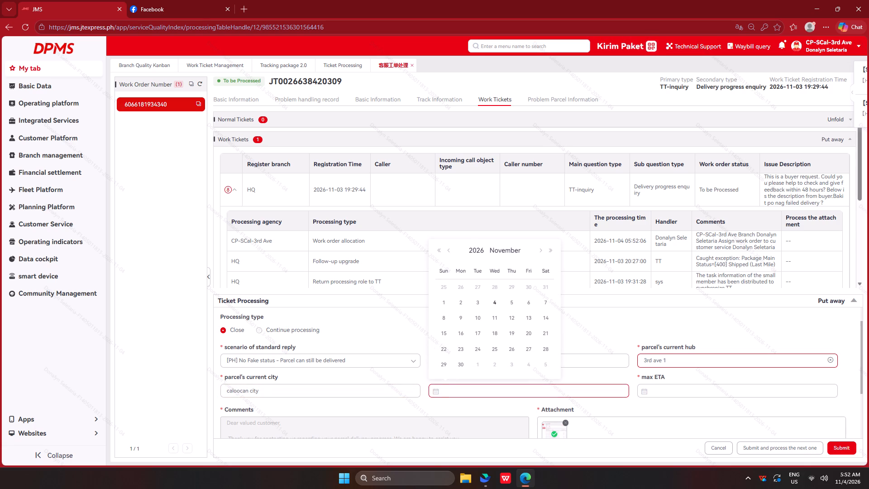
click(478, 303)
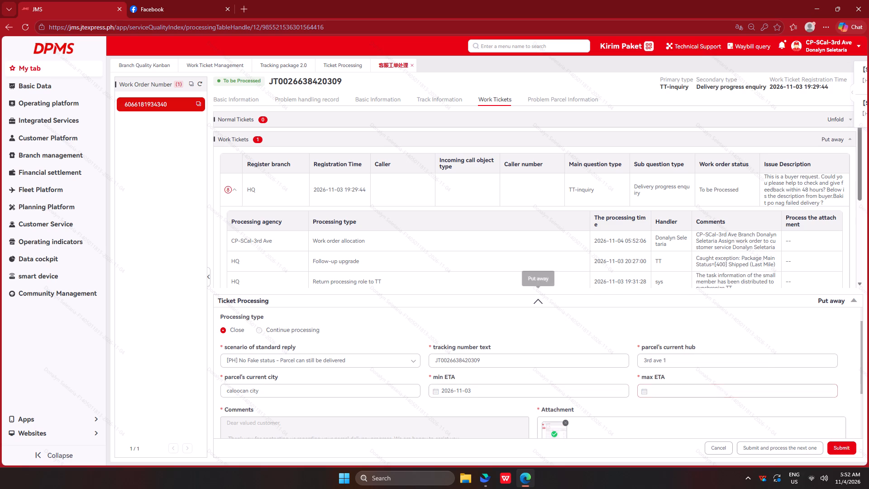
click(739, 393)
click(720, 303)
scroll(436, 354, down, 7)
scroll(411, 366, up, 6)
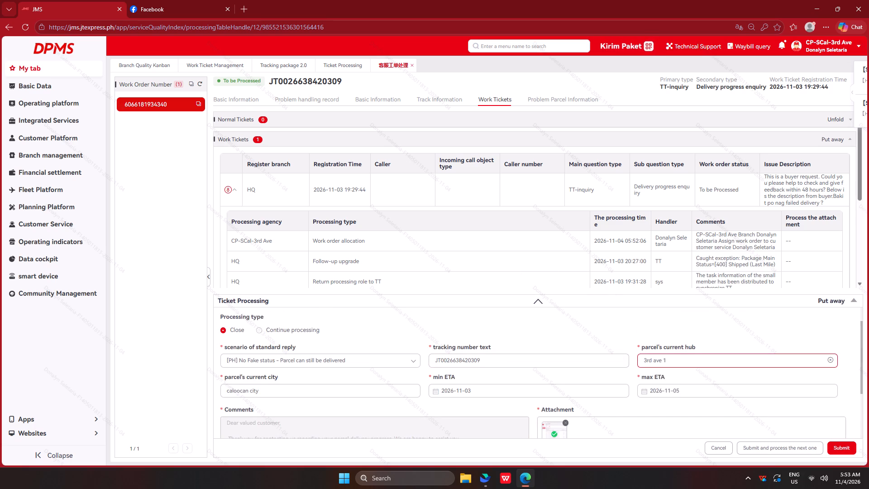
scroll(701, 367, down, 13)
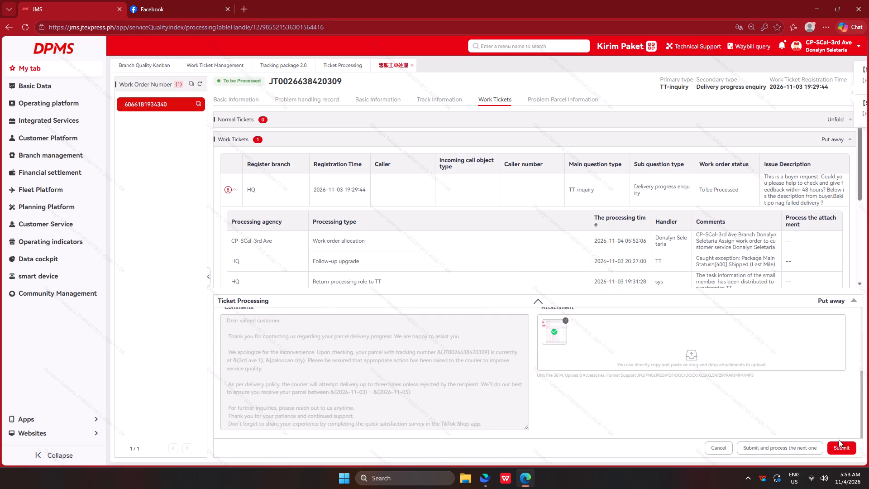
click(839, 448)
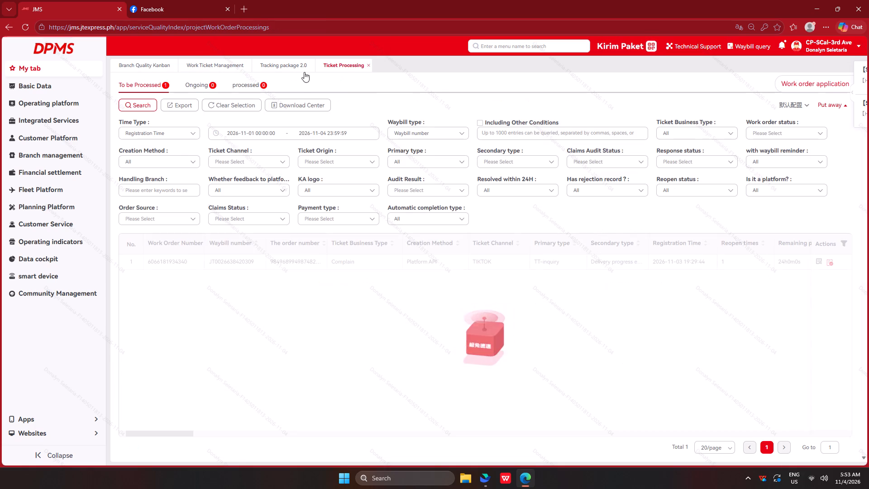
double_click(227, 261)
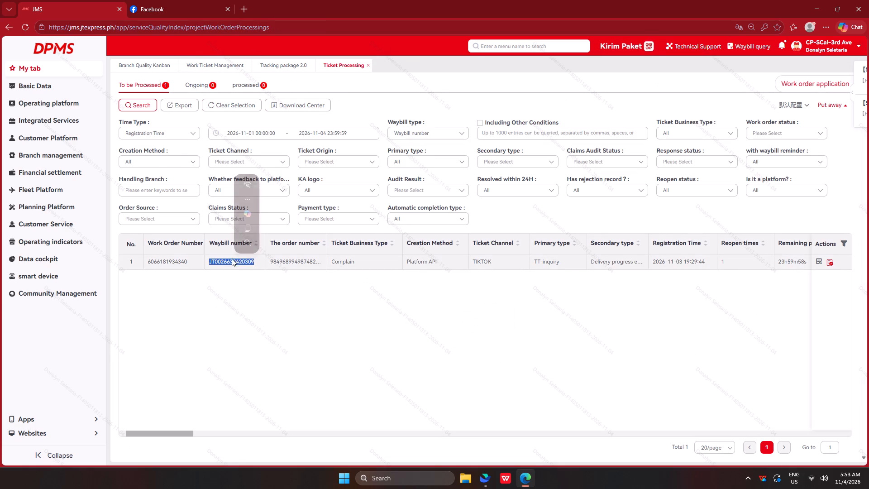
click(246, 227)
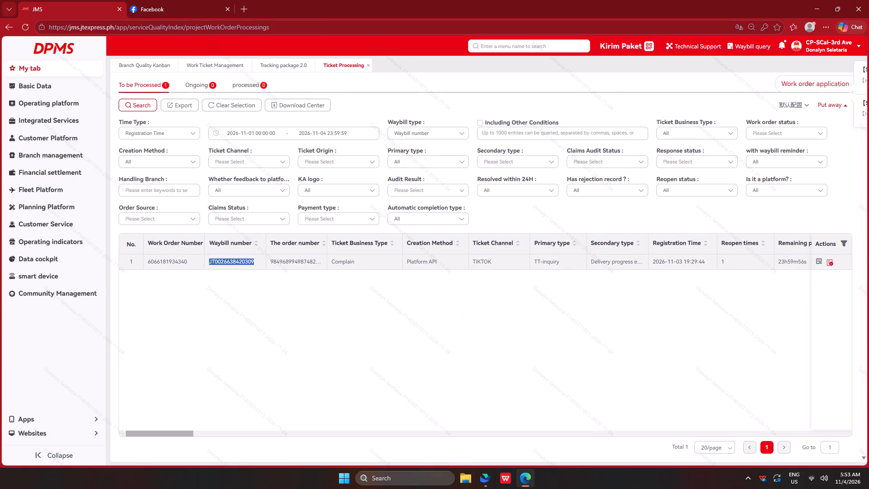
click(407, 478)
text(notepa)
click(458, 130)
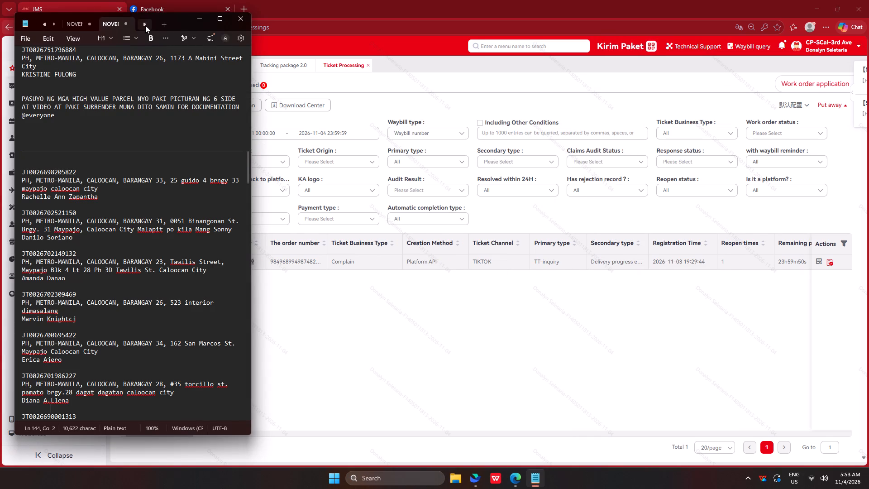
click(162, 23)
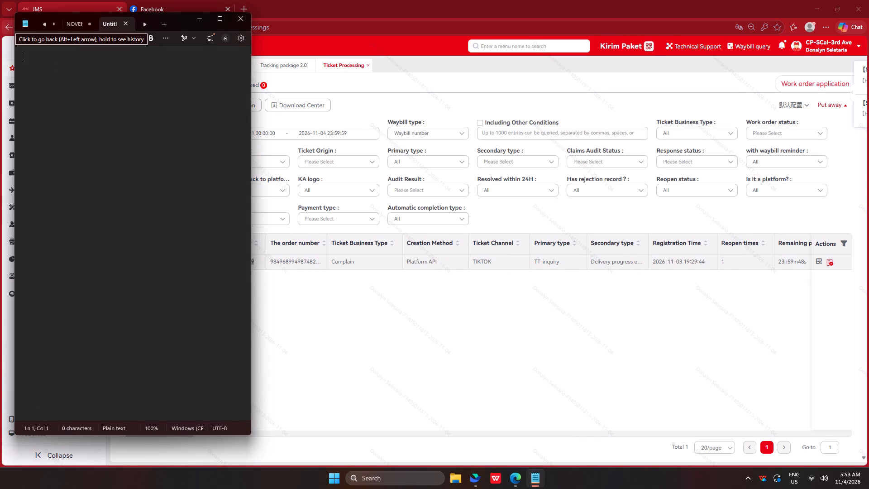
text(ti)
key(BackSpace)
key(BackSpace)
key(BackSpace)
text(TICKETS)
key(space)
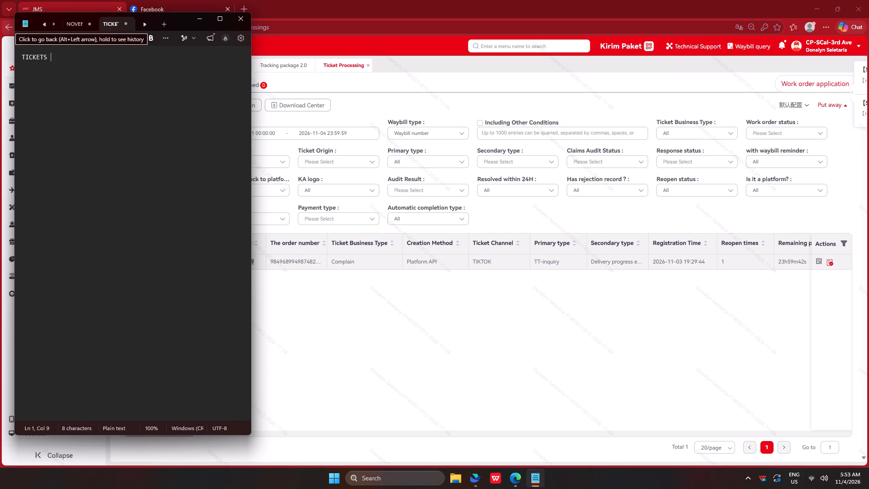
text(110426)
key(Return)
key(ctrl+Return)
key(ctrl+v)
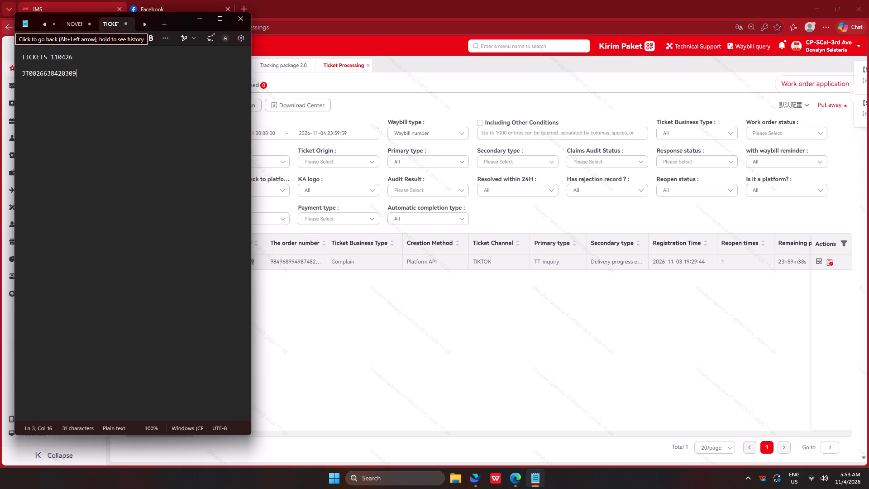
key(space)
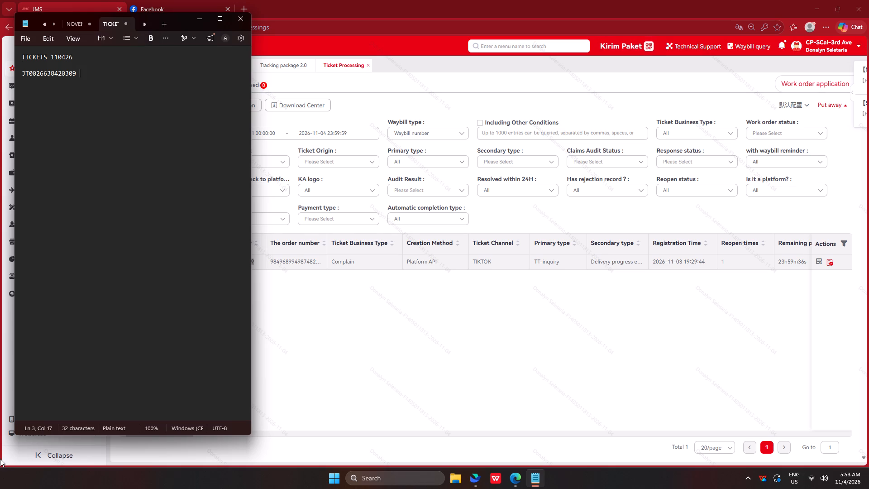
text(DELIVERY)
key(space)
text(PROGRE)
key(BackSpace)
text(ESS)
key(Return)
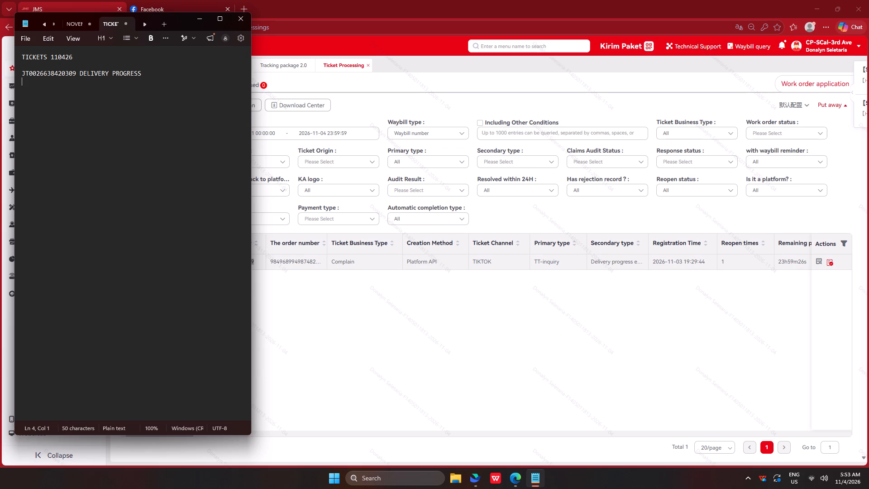
click(591, 351)
click(280, 61)
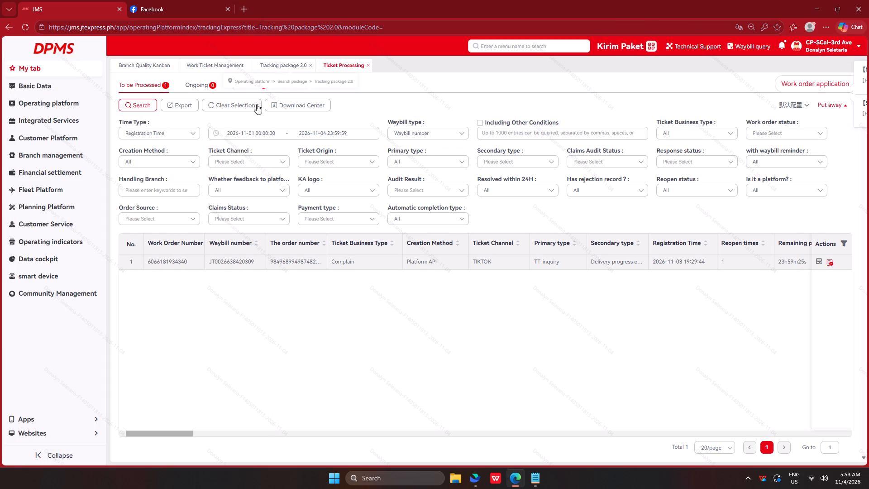
click(194, 95)
click(179, 191)
key(ctrl+v)
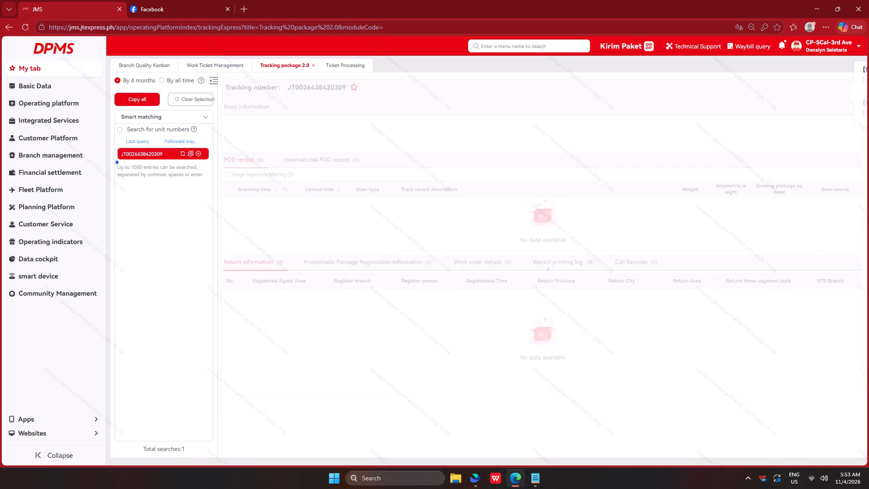
click(738, 105)
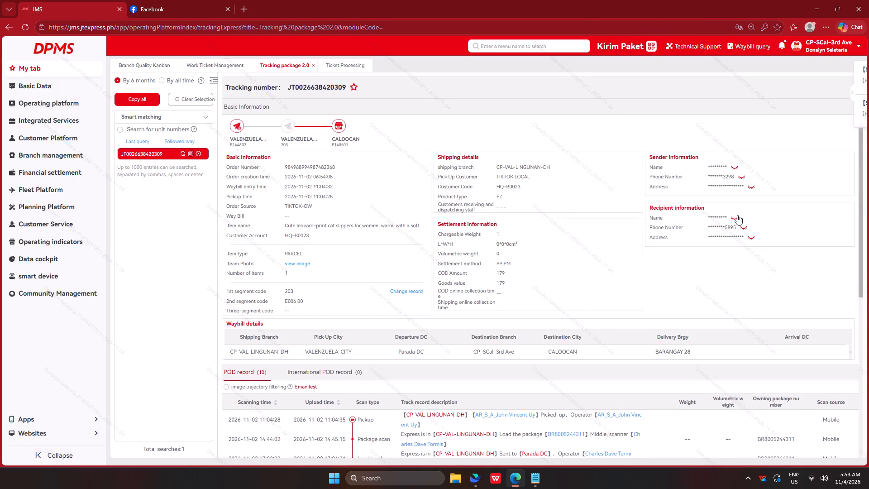
Reveal the masked name, phone number and address in the parcel's recipient information.
click(737, 215)
click(747, 226)
click(739, 228)
click(753, 238)
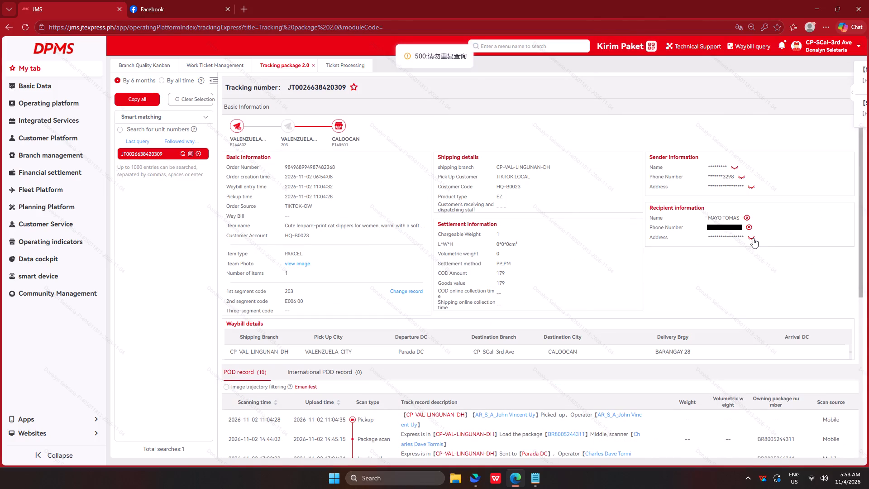
click(750, 237)
click(751, 238)
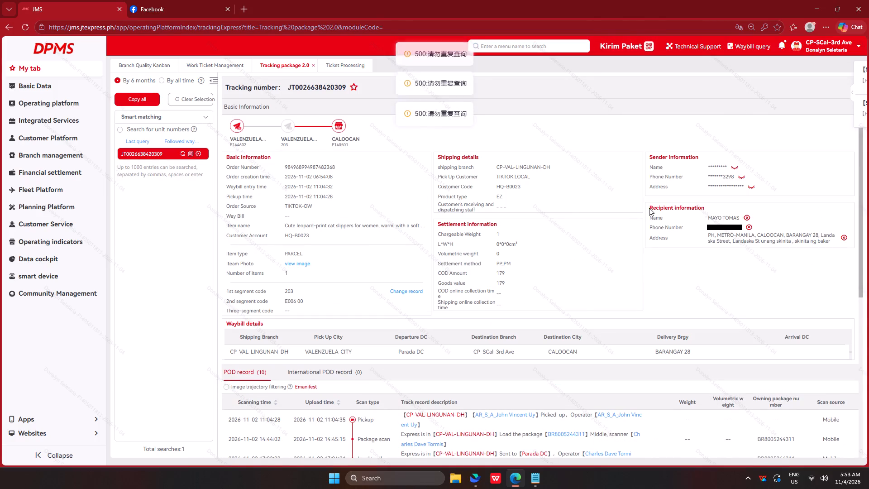
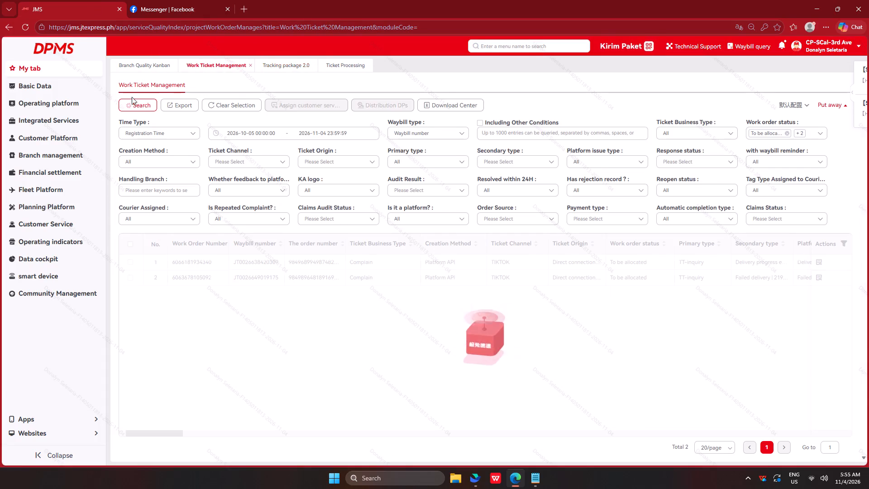
Rerun the search in Work Ticket Management to refresh the list of open tickets.
triple_click(142, 107)
double_click(141, 107)
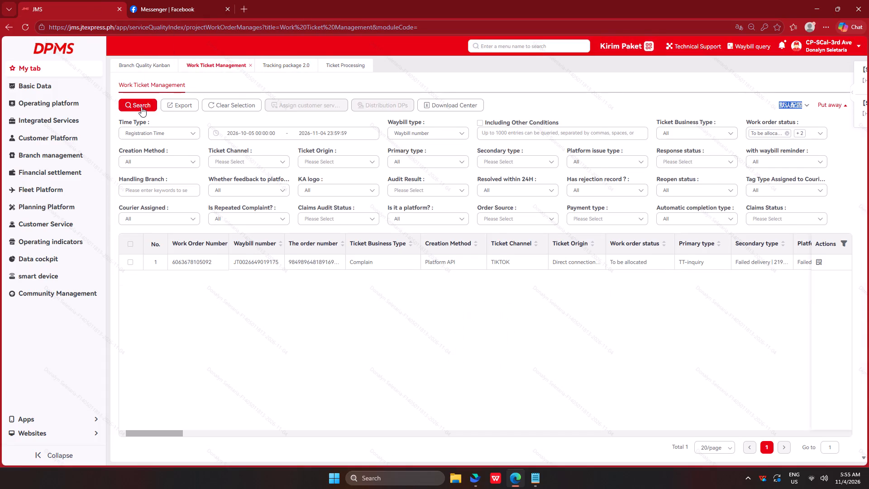
double_click(247, 259)
click(269, 228)
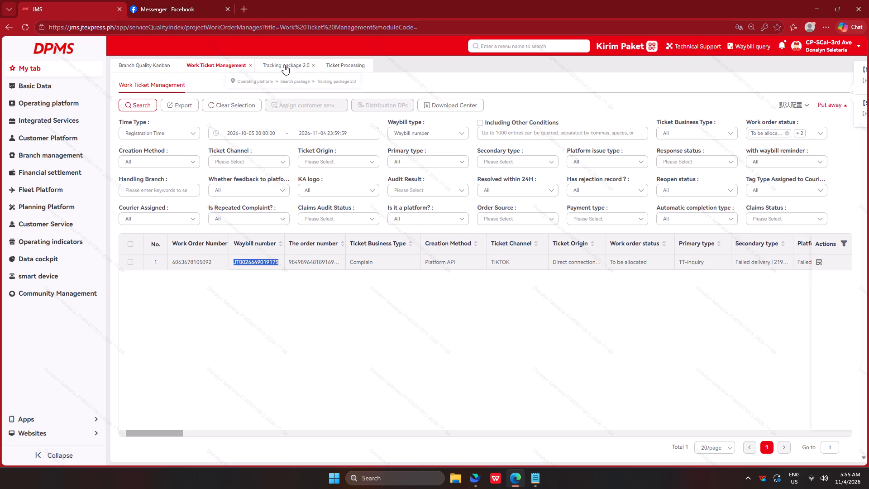
click(284, 65)
click(186, 101)
ctrl+click(162, 204)
key(ctrl+v)
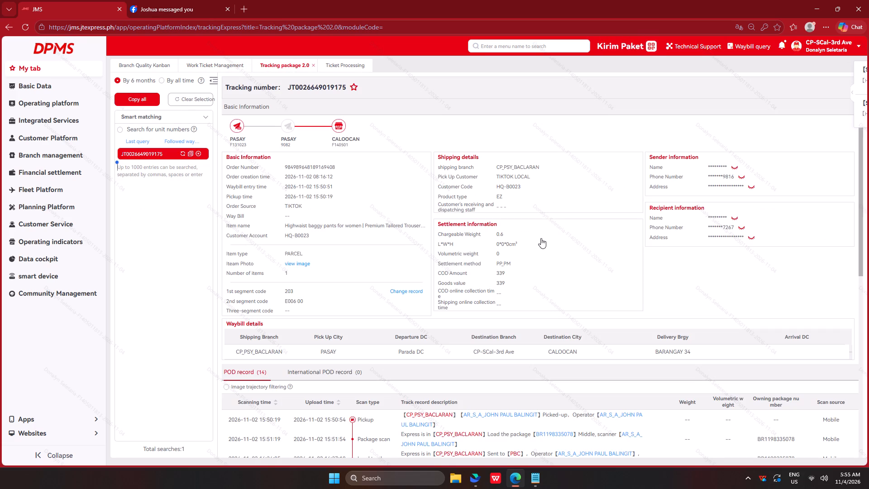
scroll(540, 254, down, 8)
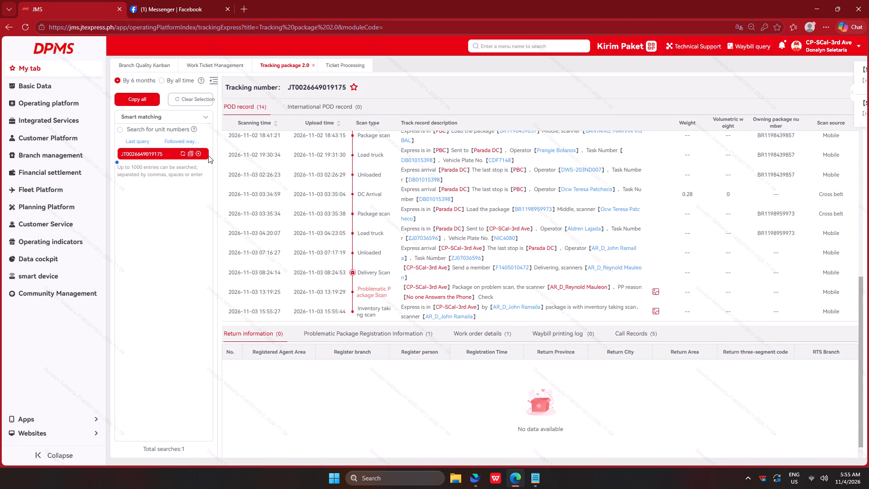
click(191, 152)
click(535, 477)
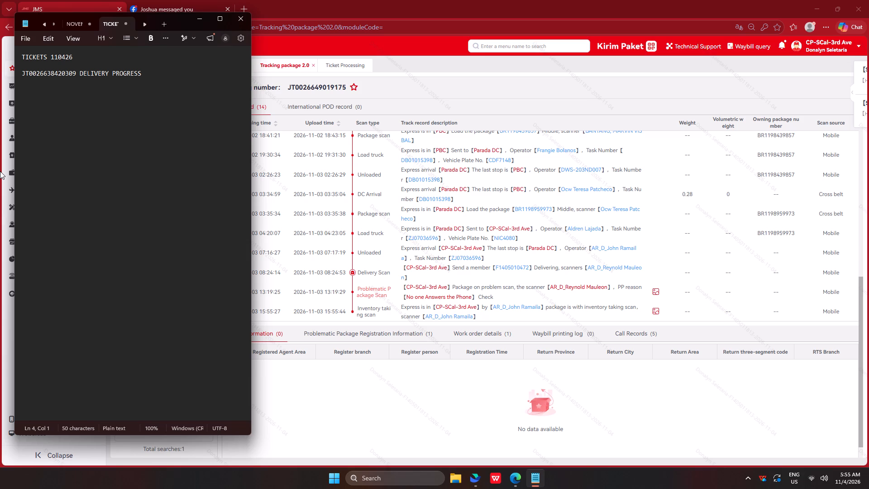
key(Return)
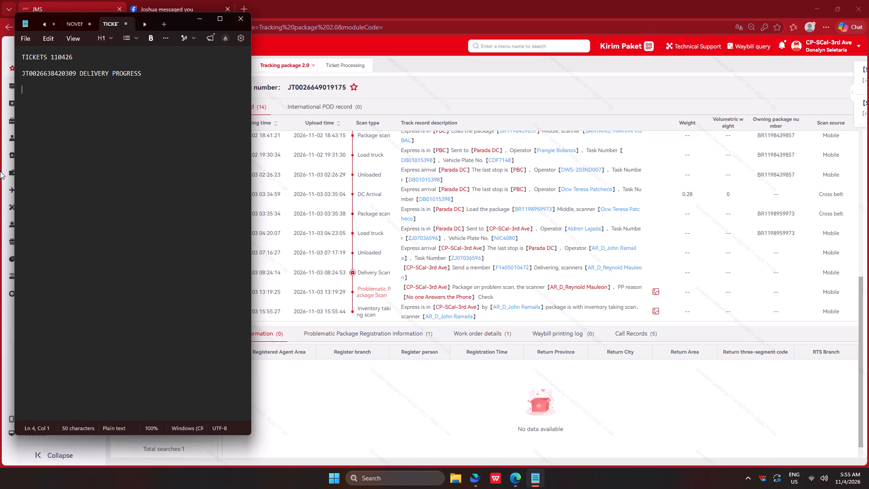
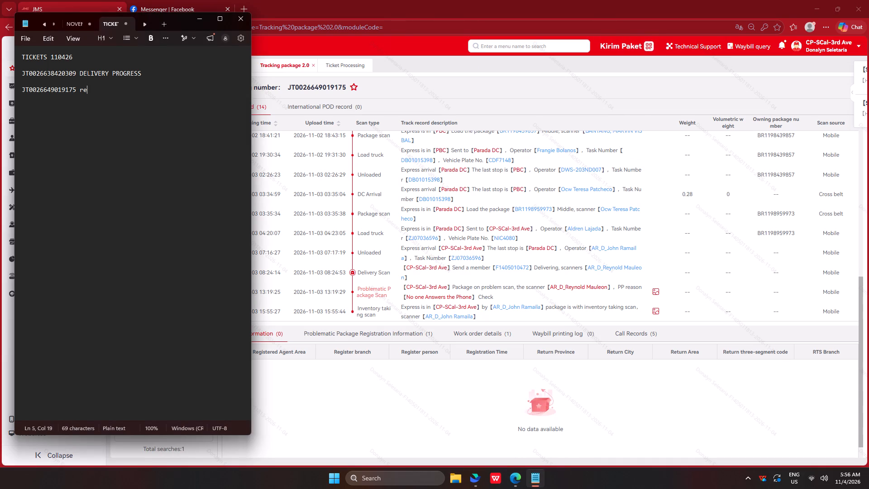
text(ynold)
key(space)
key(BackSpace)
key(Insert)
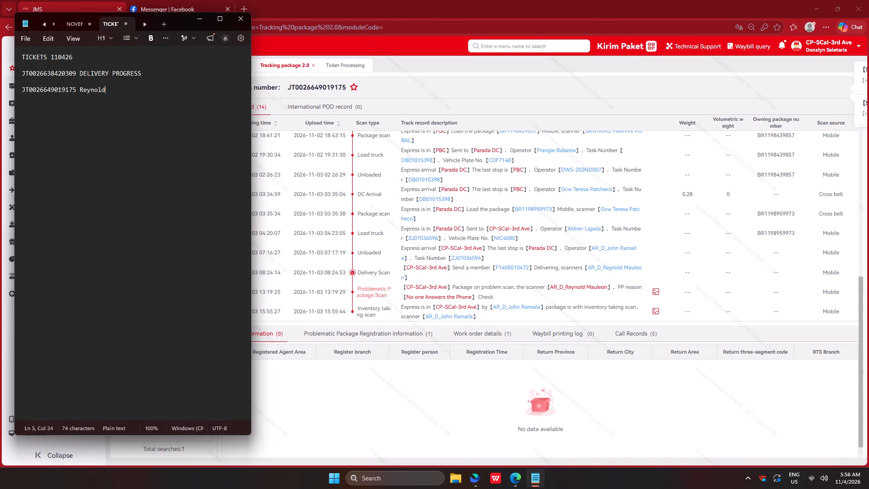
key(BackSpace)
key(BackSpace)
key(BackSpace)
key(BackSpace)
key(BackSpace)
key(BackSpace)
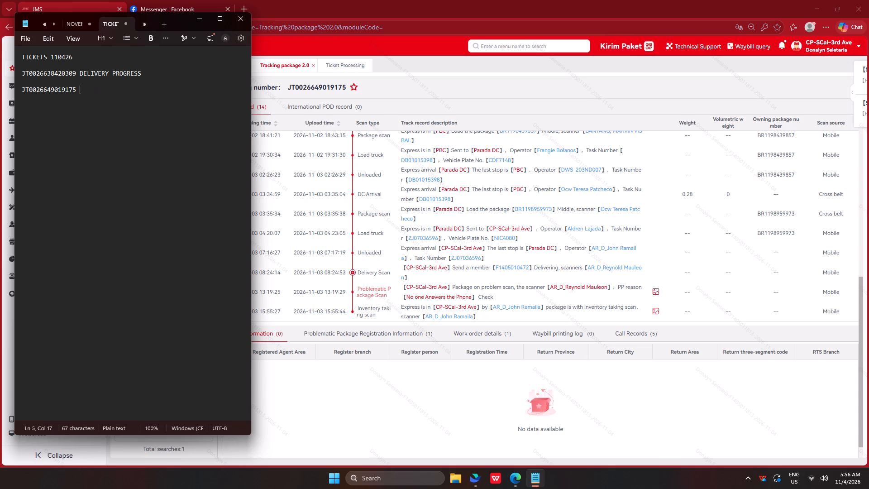
text(REYNOLD ()
text(FAILED DEL)
text(IVERY))
key(Return)
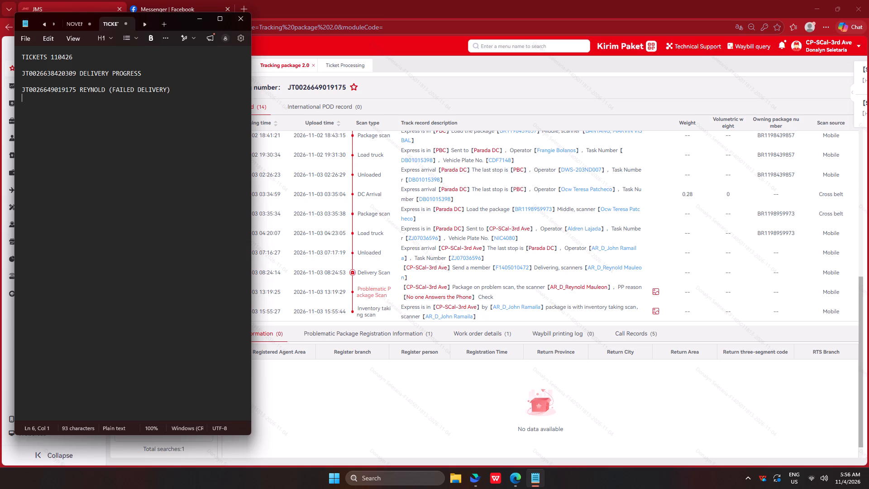
scroll(146, 165, up, 2)
scroll(568, 246, up, 14)
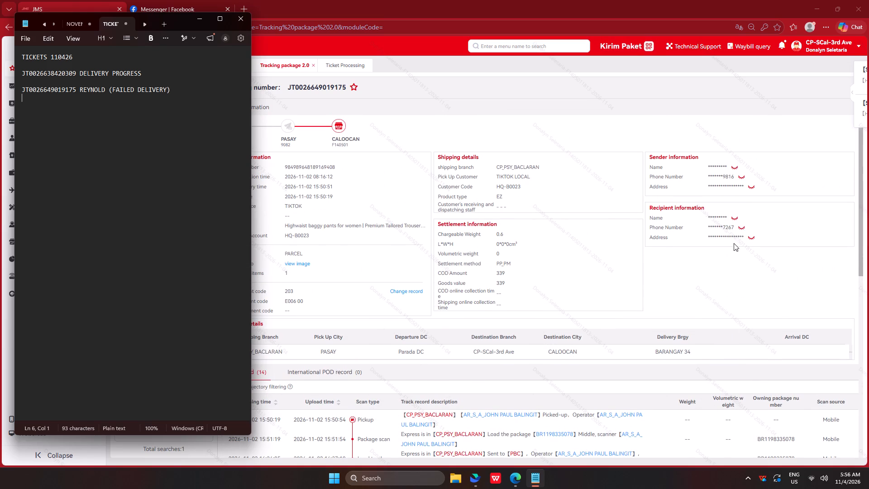
click(736, 217)
click(741, 228)
click(734, 217)
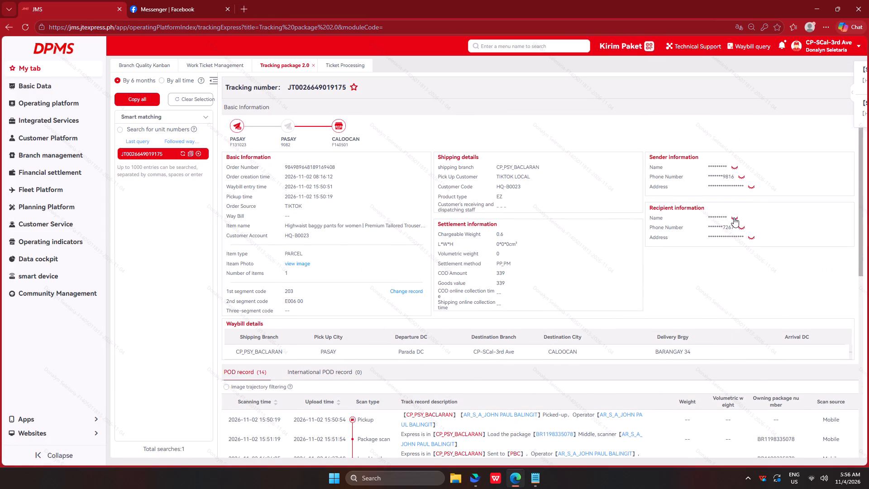
click(740, 227)
click(750, 238)
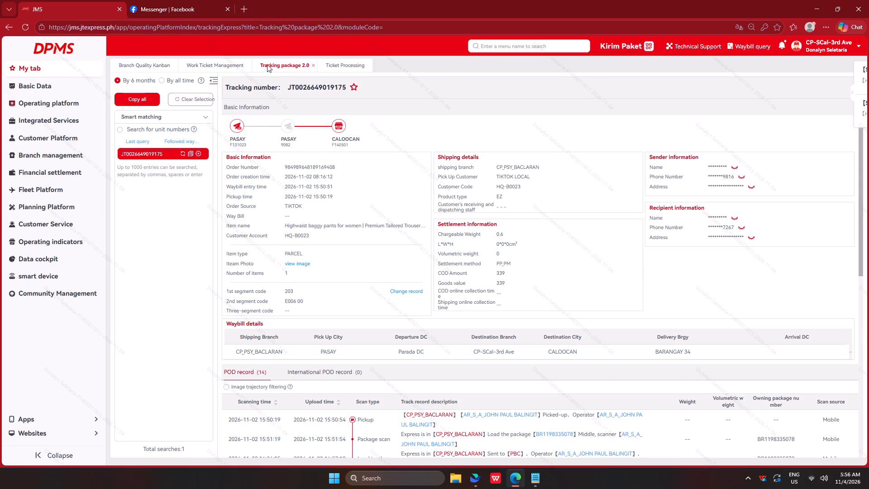
click(741, 227)
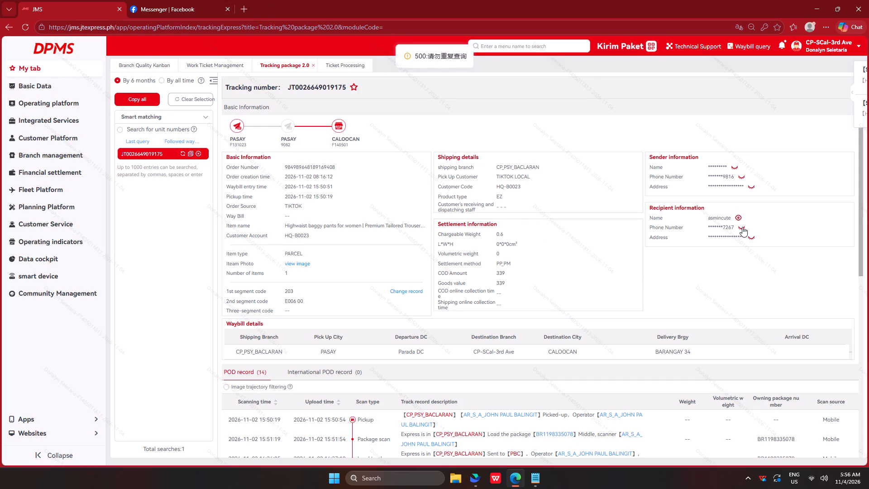
click(747, 236)
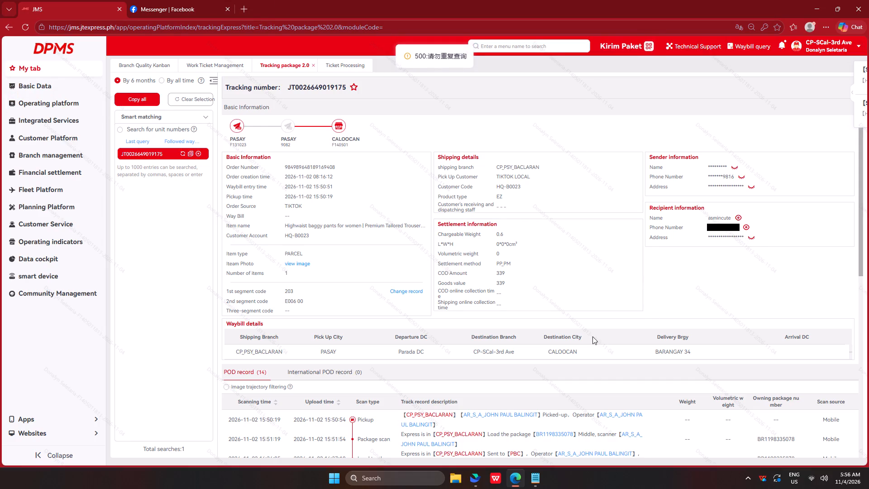
click(748, 237)
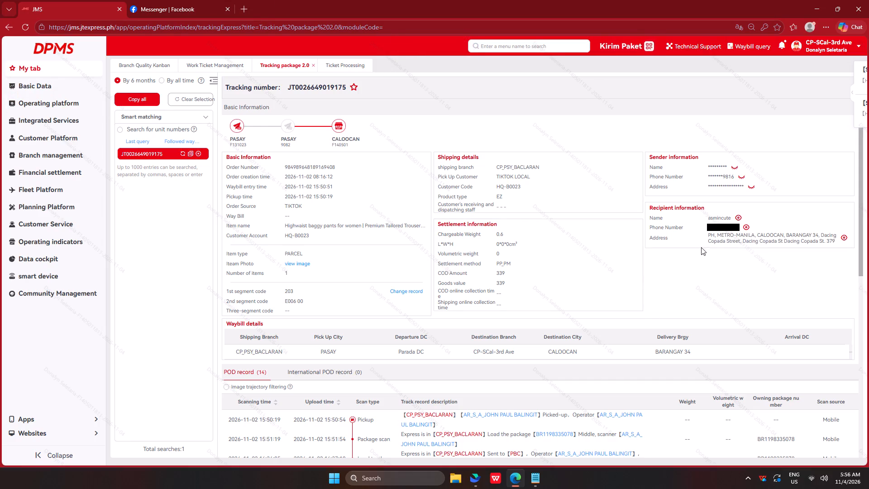
Select the whole Recipient information block, covering the name, phone number and address.
drag(645, 208, 841, 246)
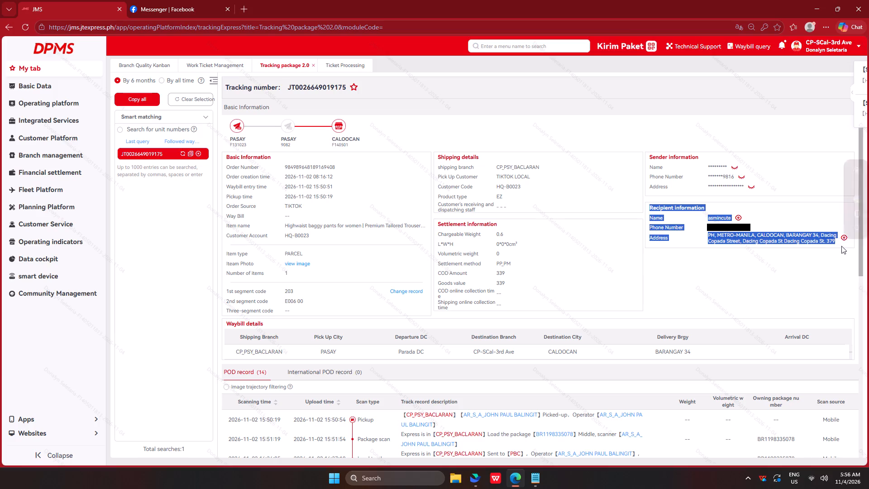
click(861, 212)
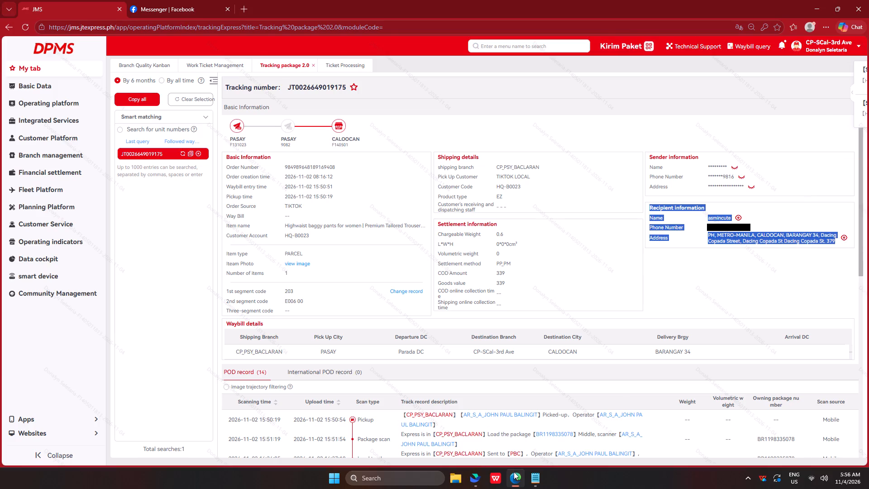
click(532, 476)
key(ctrl+v)
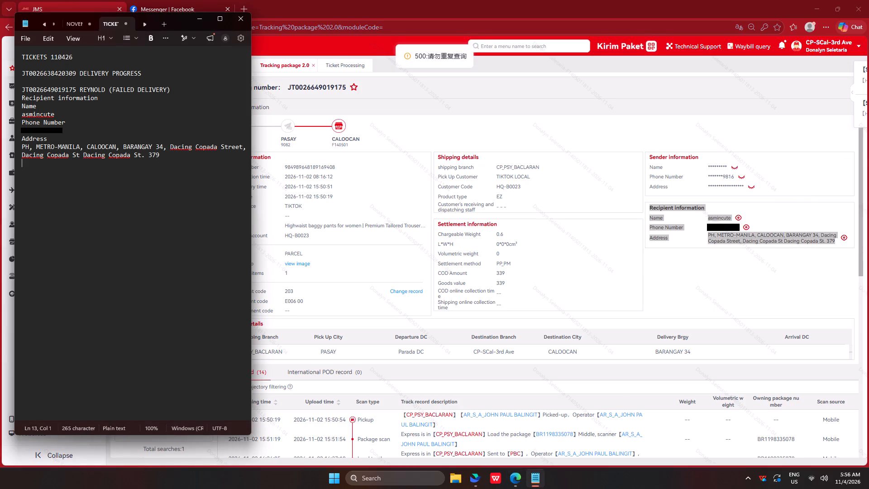
drag(17, 89, 75, 175)
key(ctrl+c)
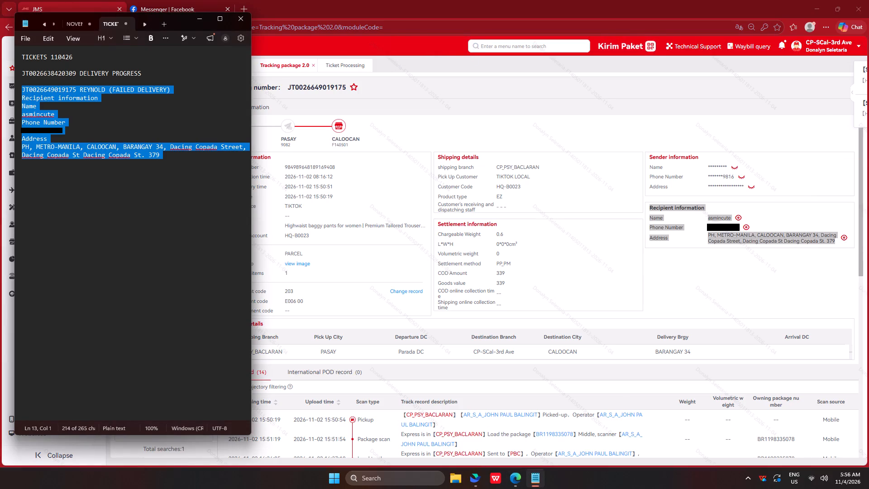
Switch back to the JMS tracking page in Edge and view the parcel's latest POD records and the detail sections below.
click(533, 269)
scroll(516, 319, down, 9)
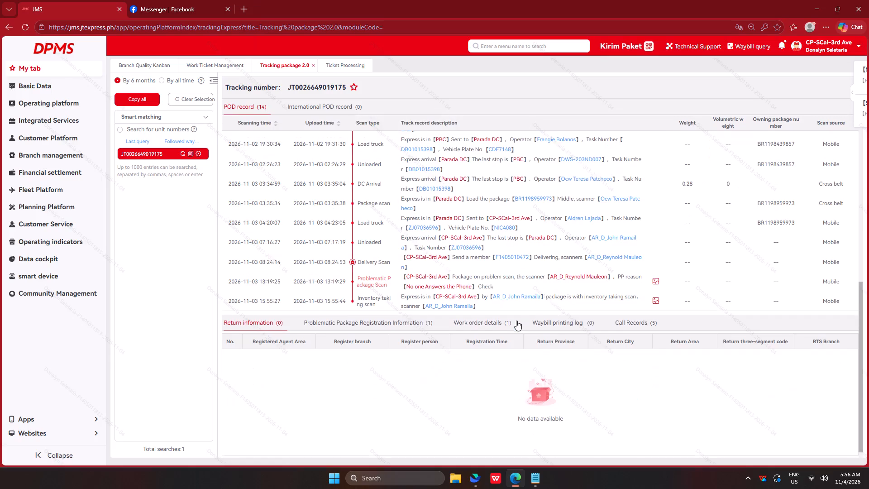
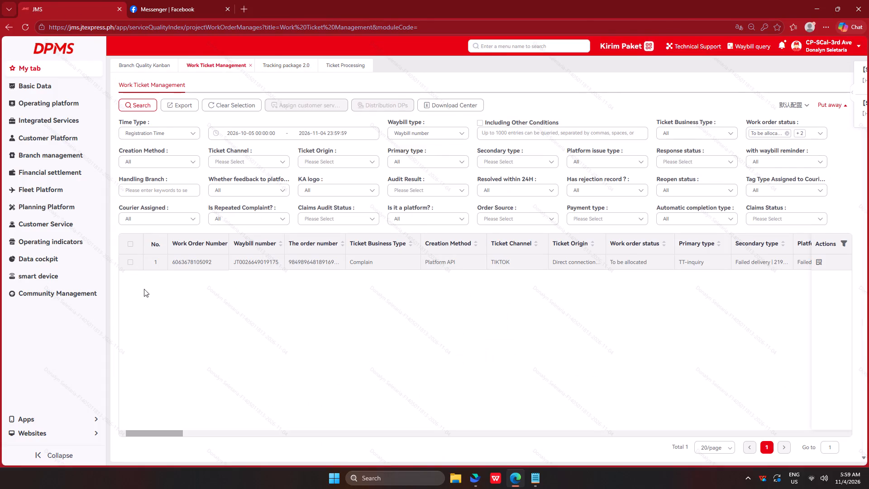
click(133, 259)
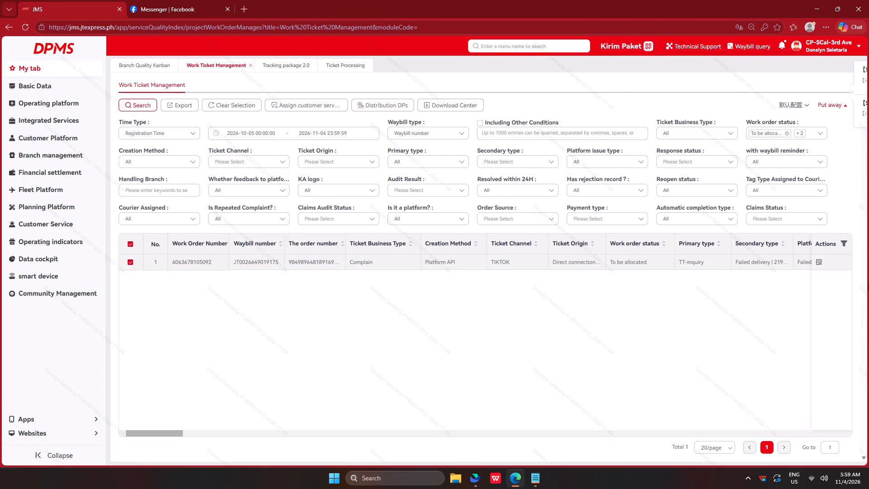
click(821, 262)
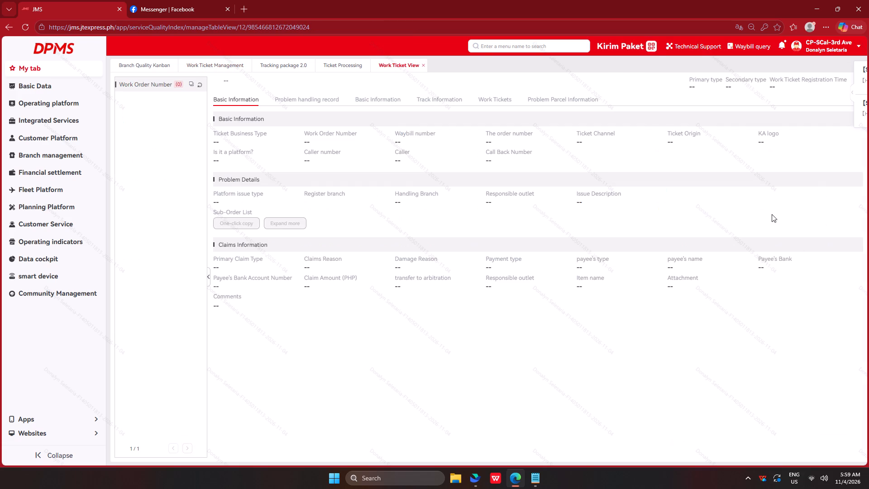
click(506, 96)
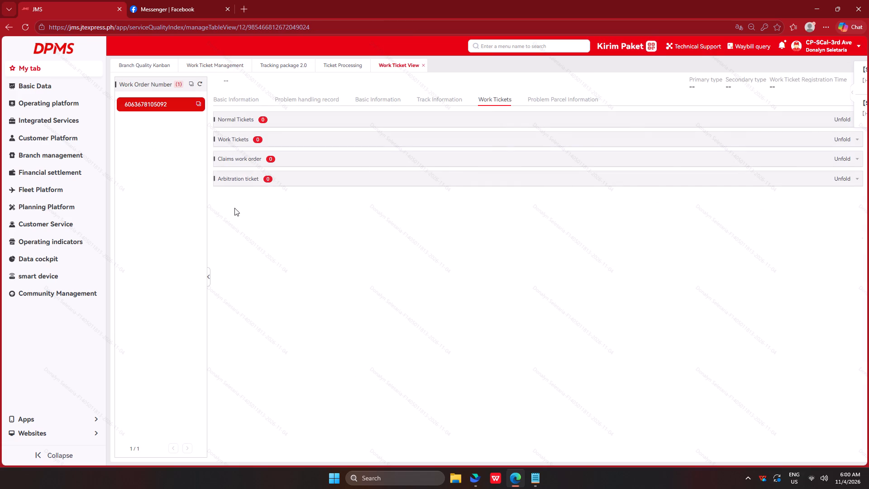
click(495, 99)
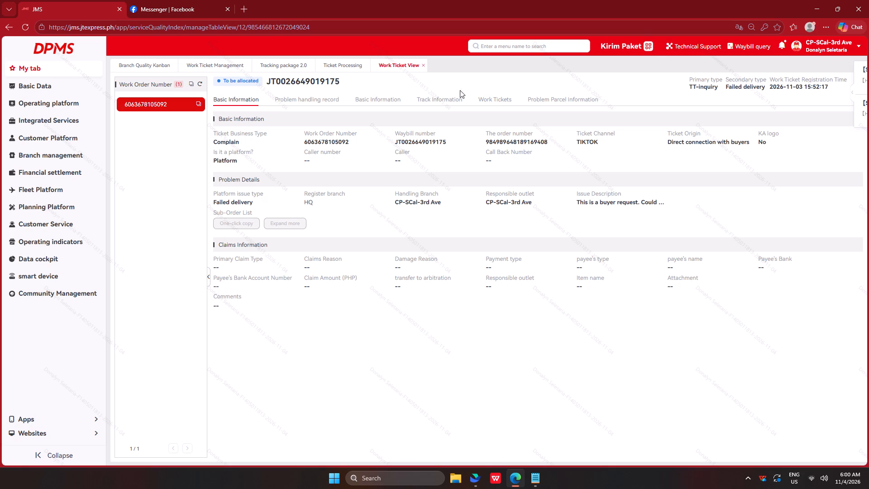
click(500, 98)
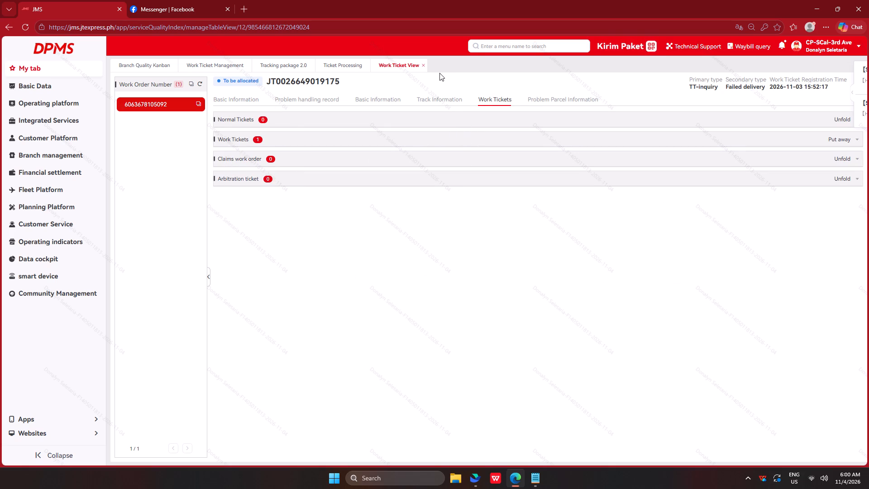
click(237, 189)
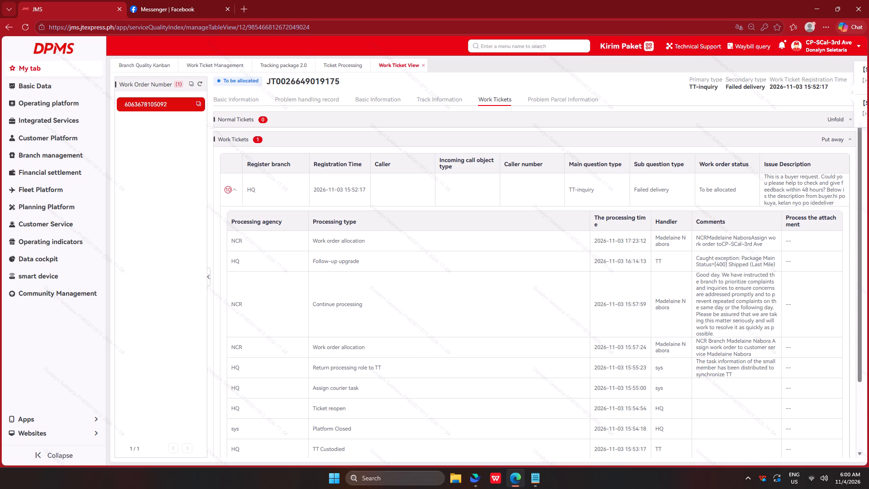
scroll(735, 323, down, 6)
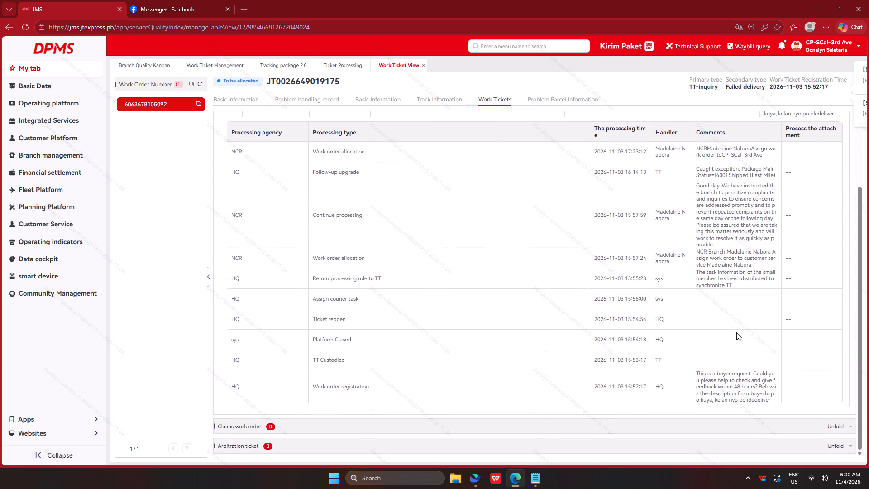
scroll(735, 331, up, 6)
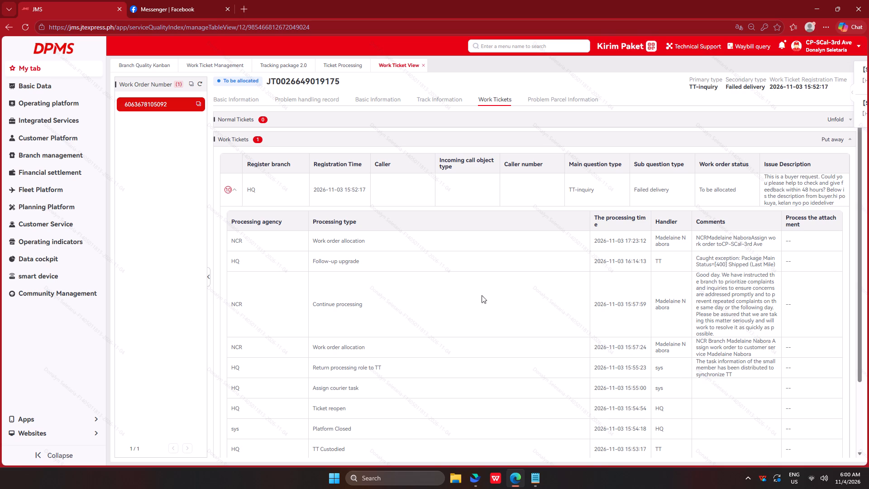
click(422, 65)
click(218, 66)
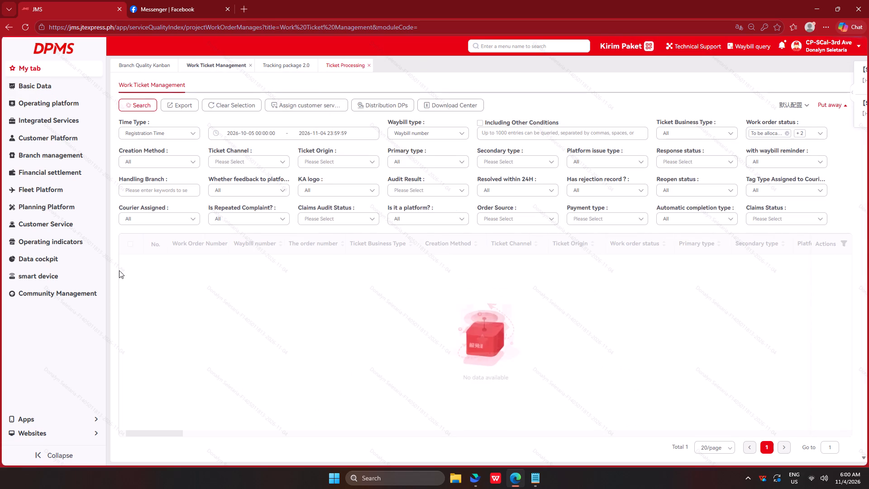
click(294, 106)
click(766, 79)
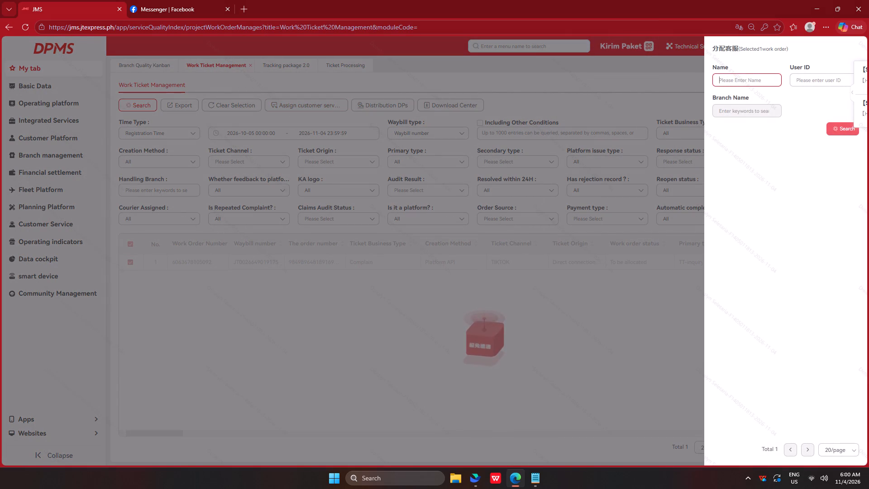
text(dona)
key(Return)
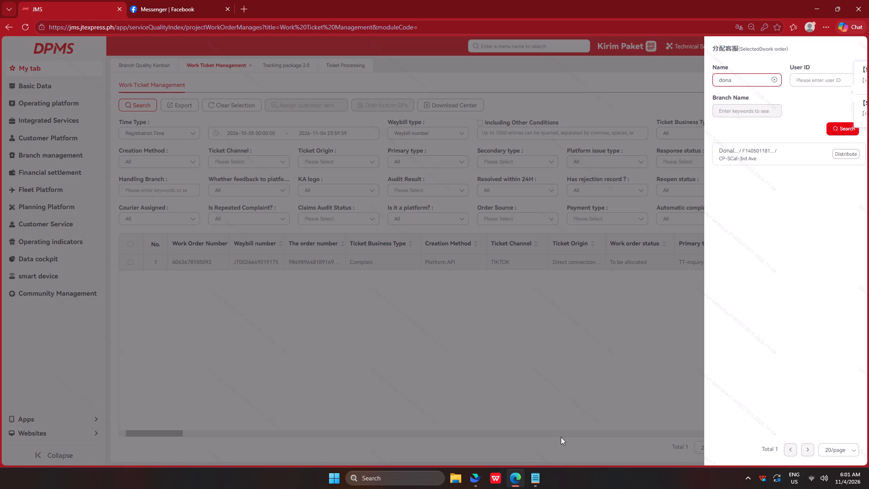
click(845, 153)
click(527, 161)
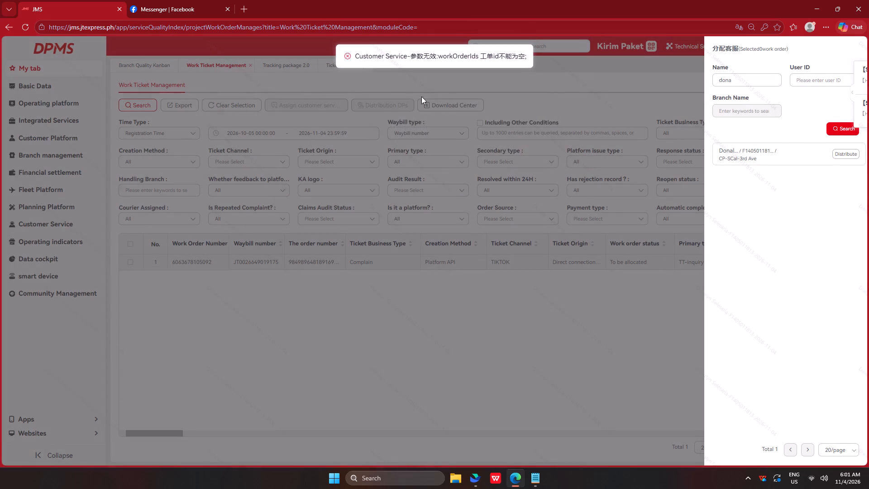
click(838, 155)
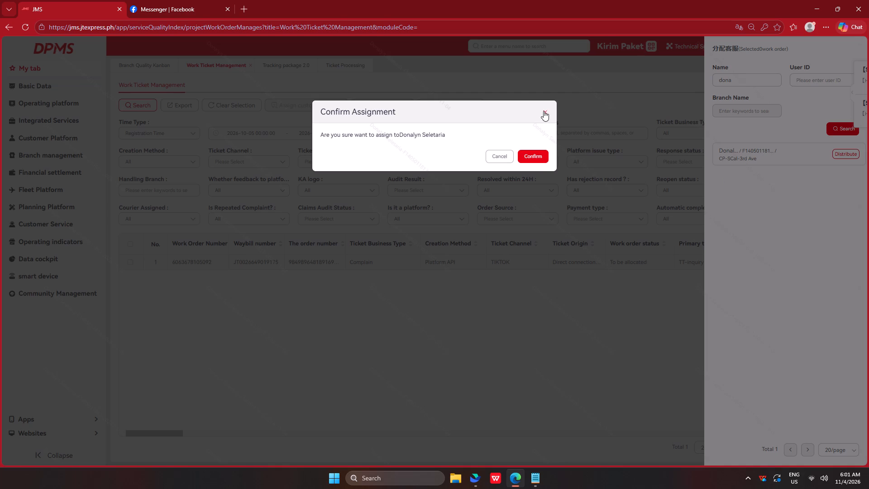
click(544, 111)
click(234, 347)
click(133, 261)
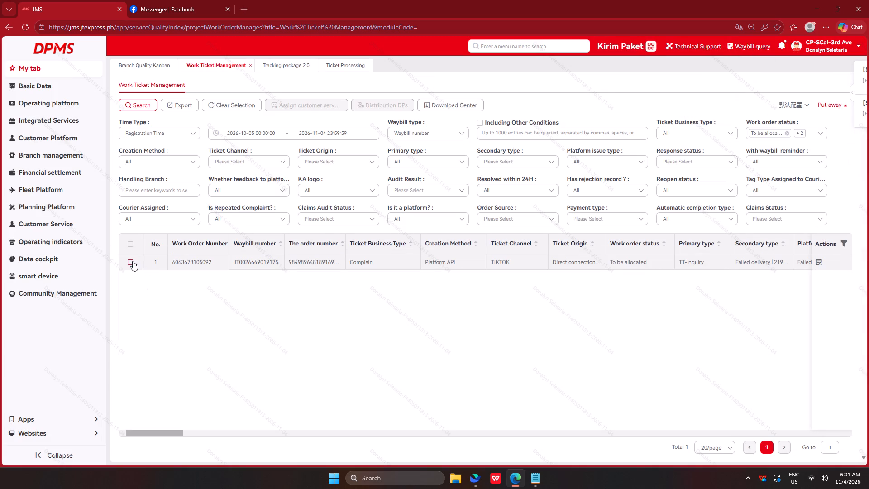
click(298, 105)
click(757, 81)
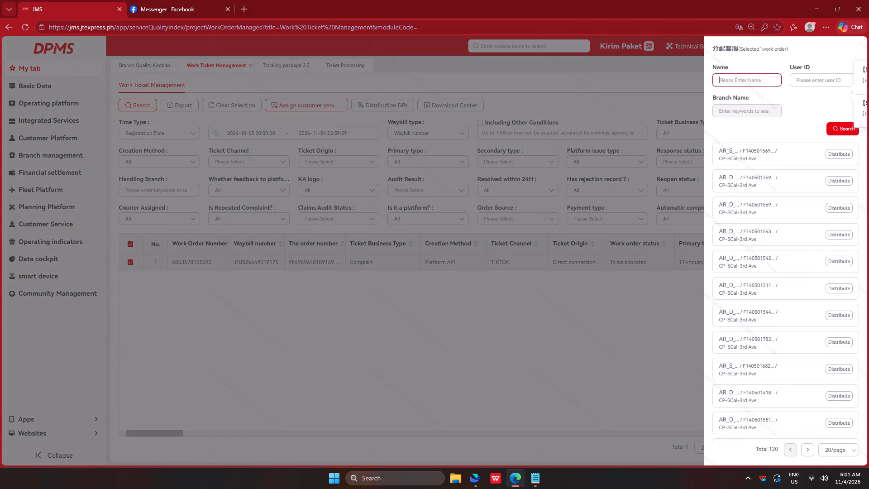
text(don)
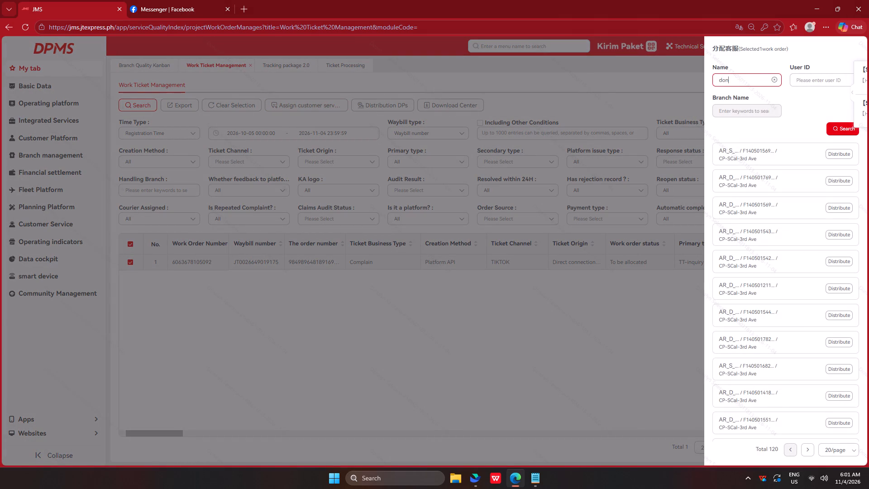
click(843, 129)
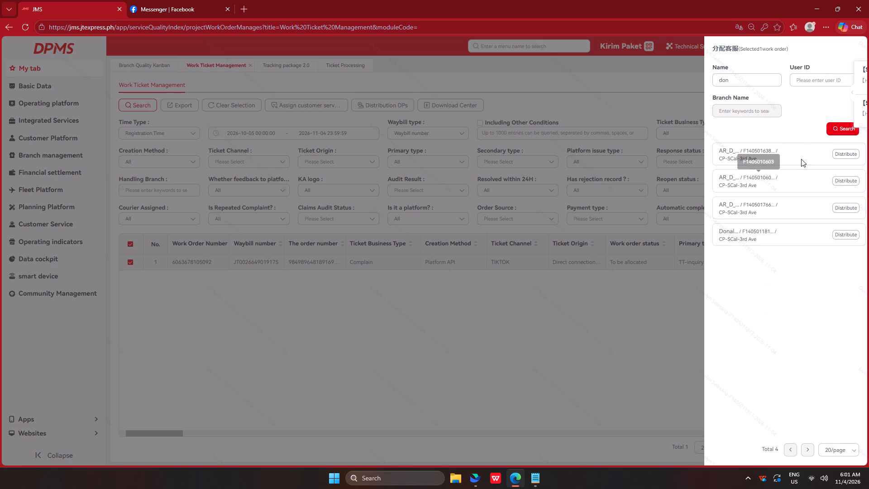
click(758, 80)
key(a)
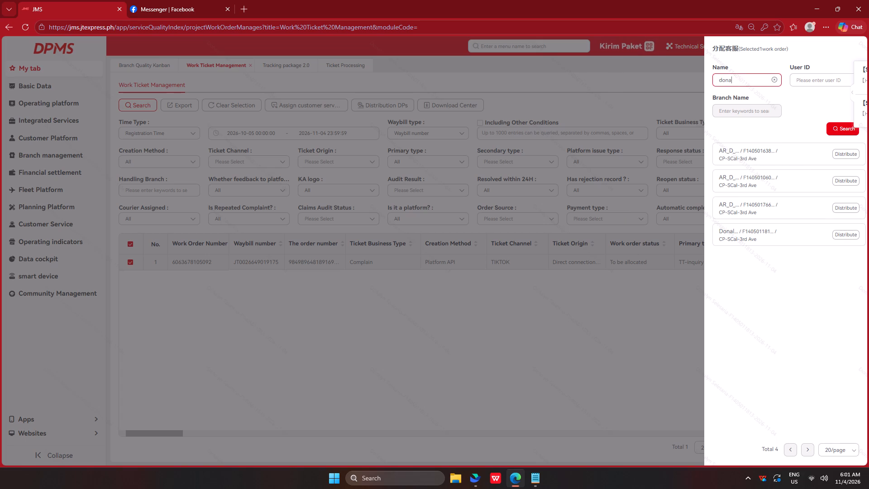
key(Return)
click(844, 154)
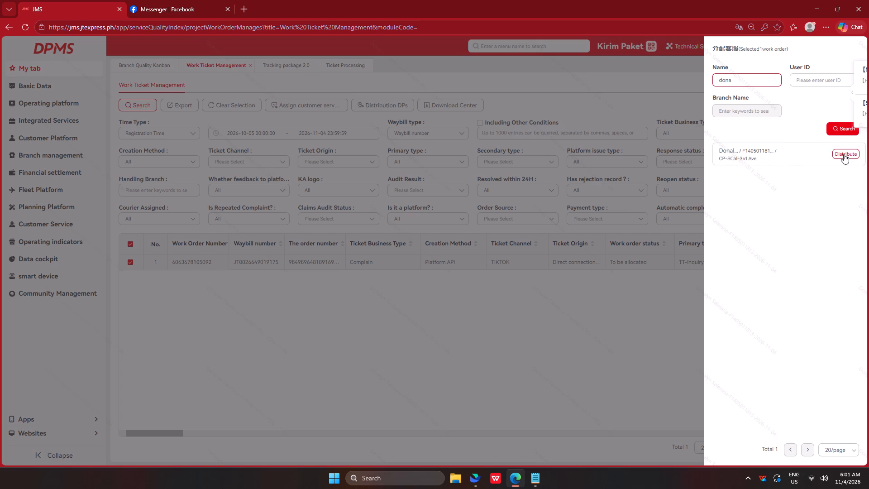
click(527, 159)
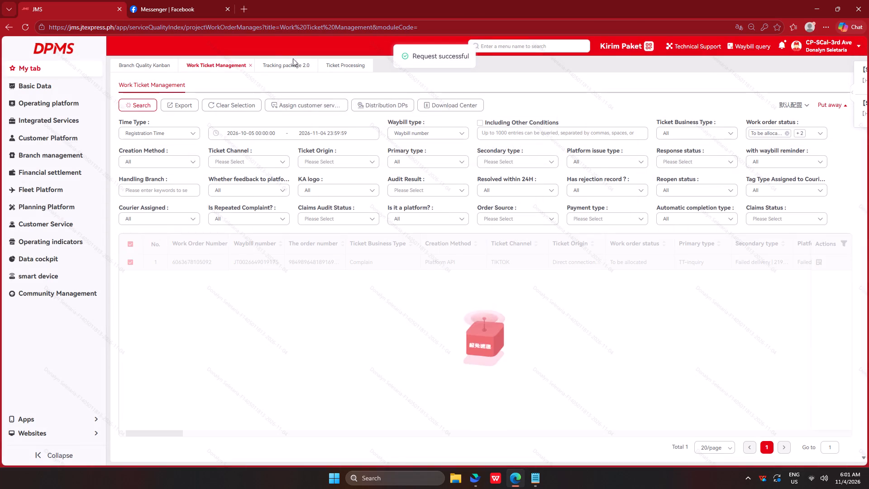
Search Ticket Processing for tickets to be processed with registration dates from 2026-11-01 to 2026-11-04.
click(333, 63)
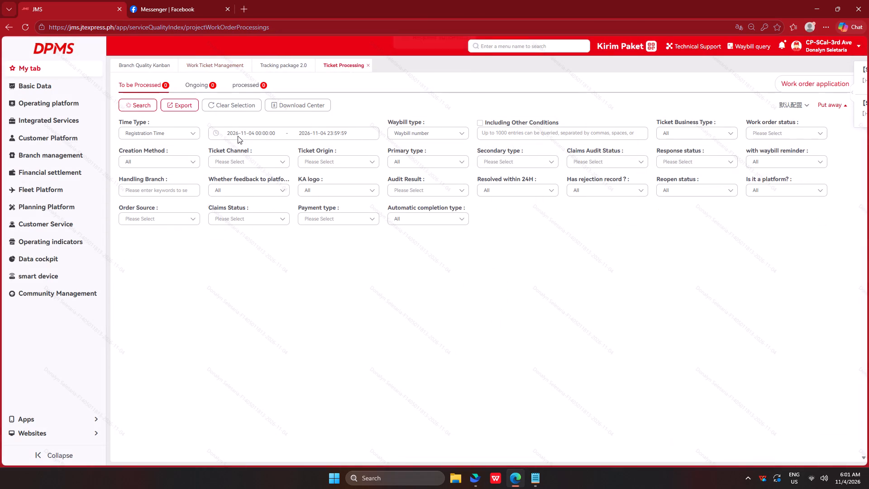
click(249, 134)
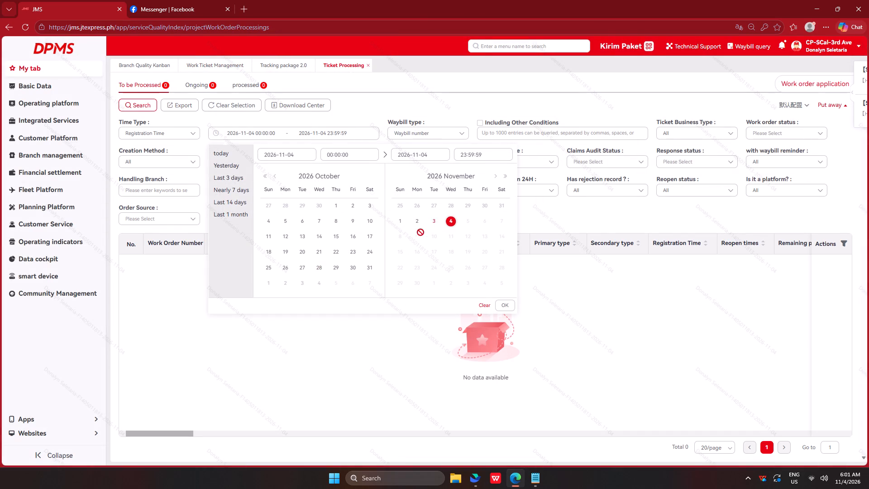
click(398, 219)
click(509, 309)
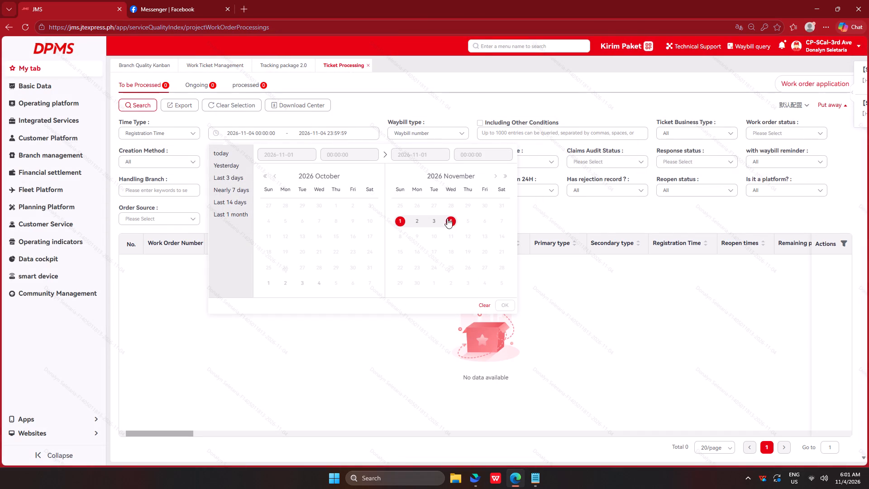
click(448, 218)
click(503, 306)
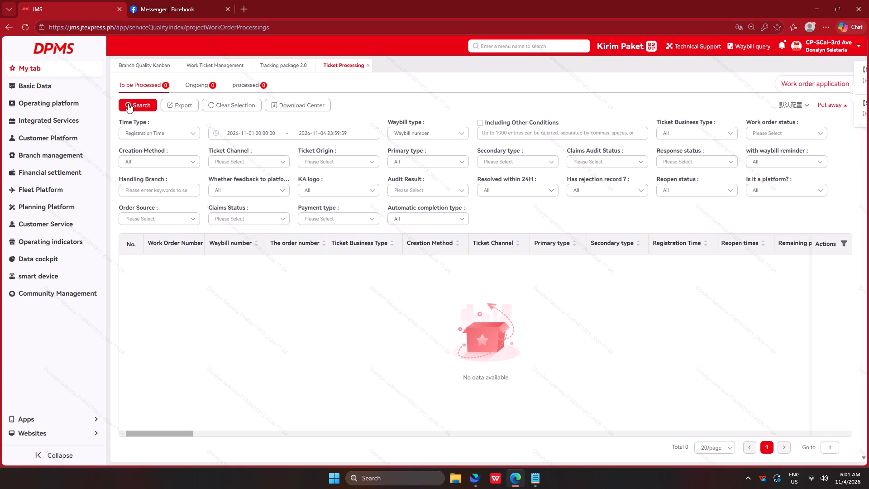
click(129, 103)
click(129, 103)
click(129, 103)
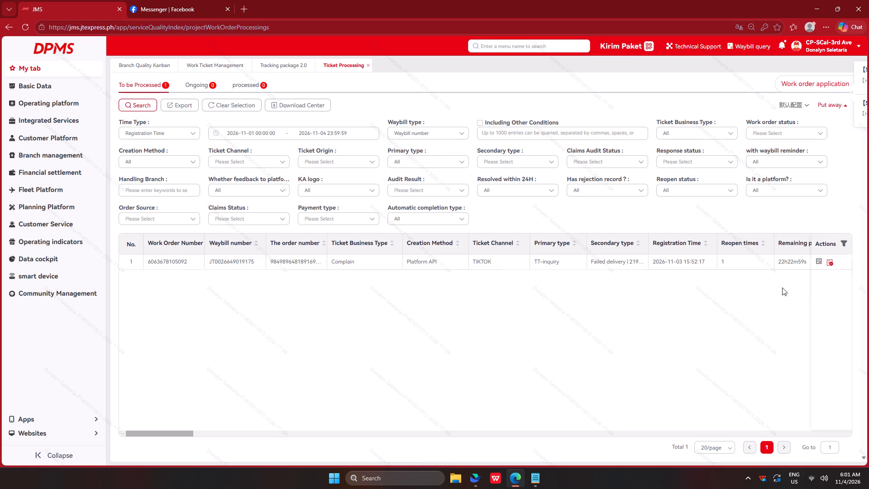
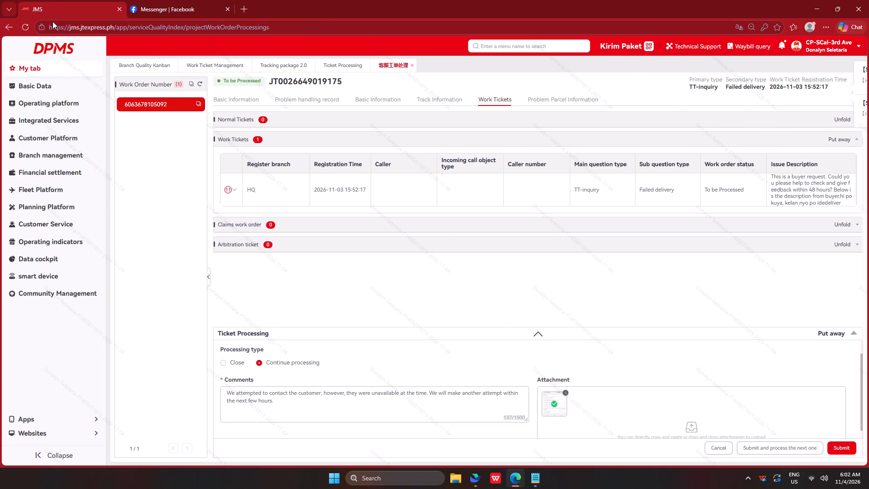
Refresh the To be Processed list in Ticket Processing with the existing filters.
double_click(124, 106)
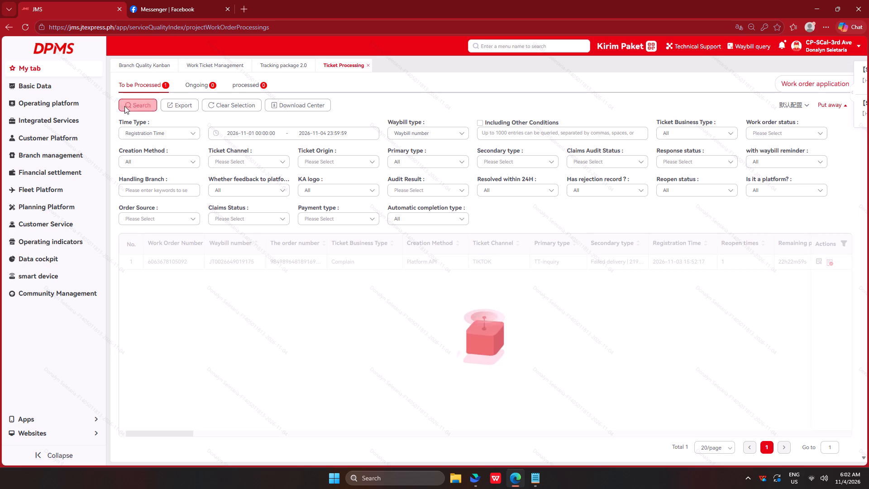
click(124, 106)
click(124, 106)
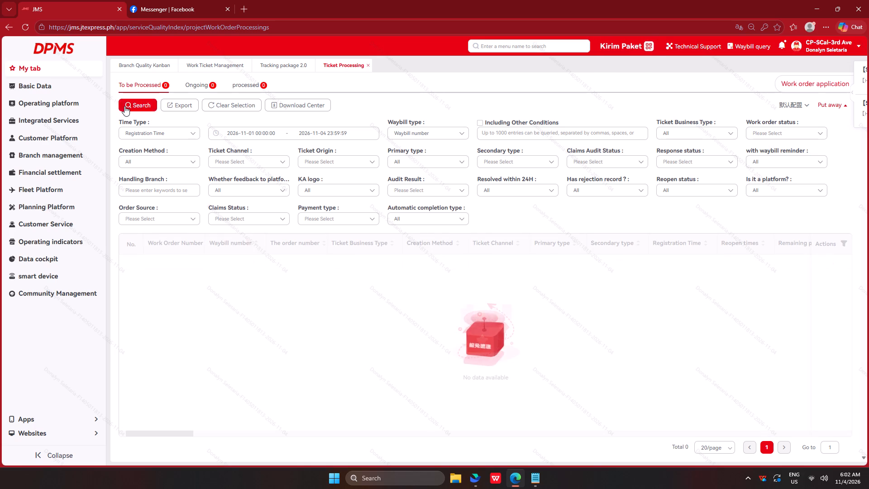
click(53, 68)
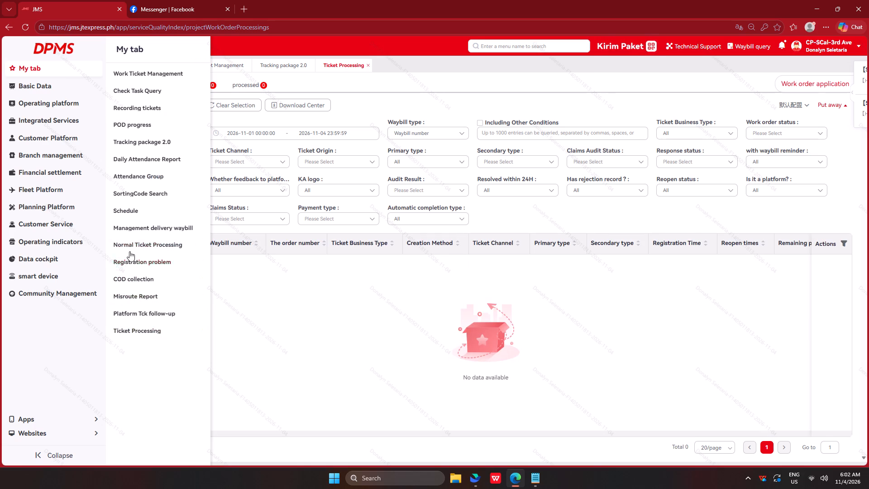
click(130, 246)
click(136, 102)
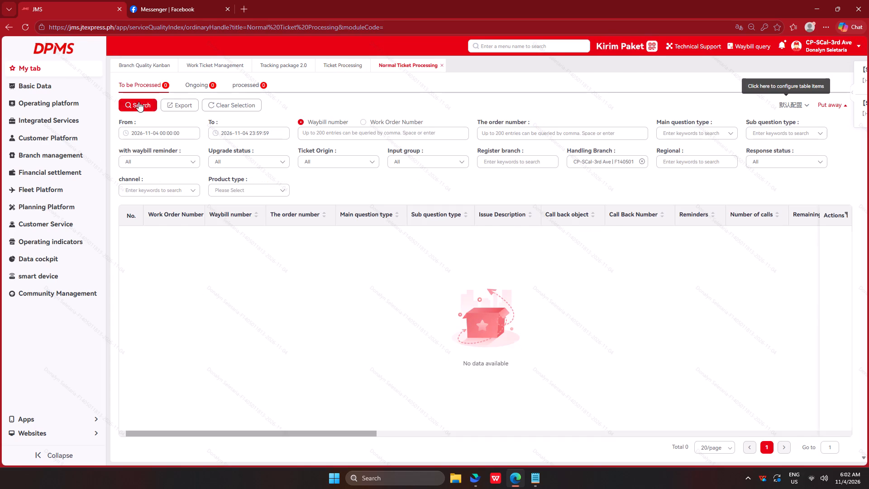
click(165, 135)
click(133, 229)
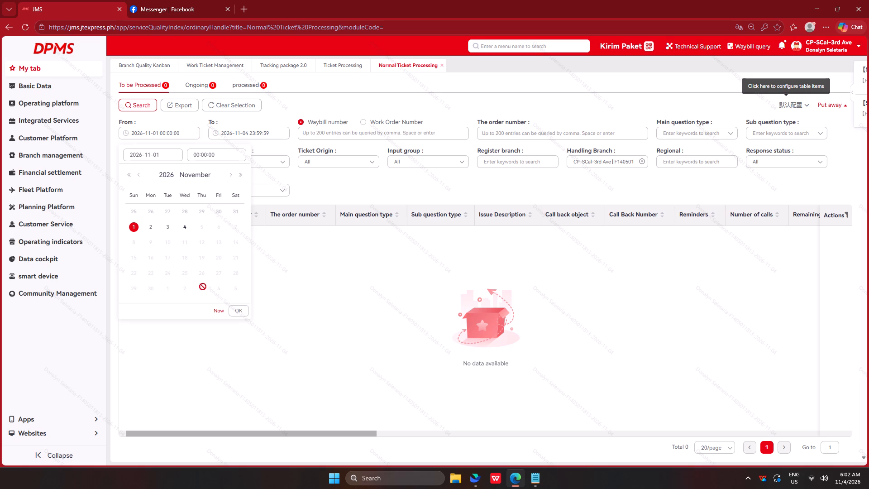
click(237, 311)
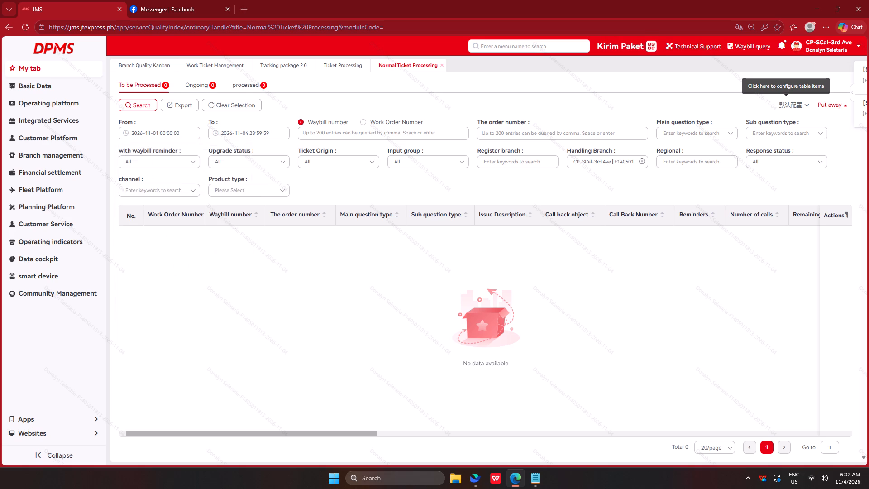
click(128, 104)
click(128, 105)
triple_click(128, 105)
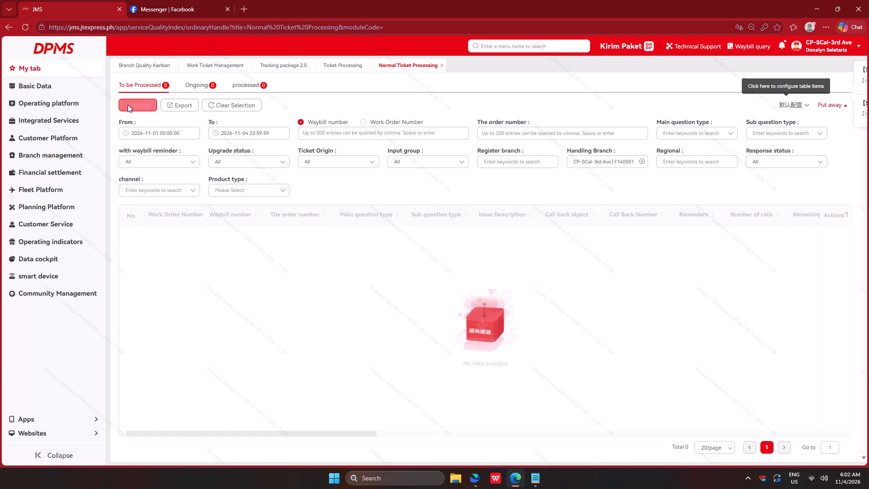
triple_click(128, 105)
triple_click(128, 105)
double_click(129, 105)
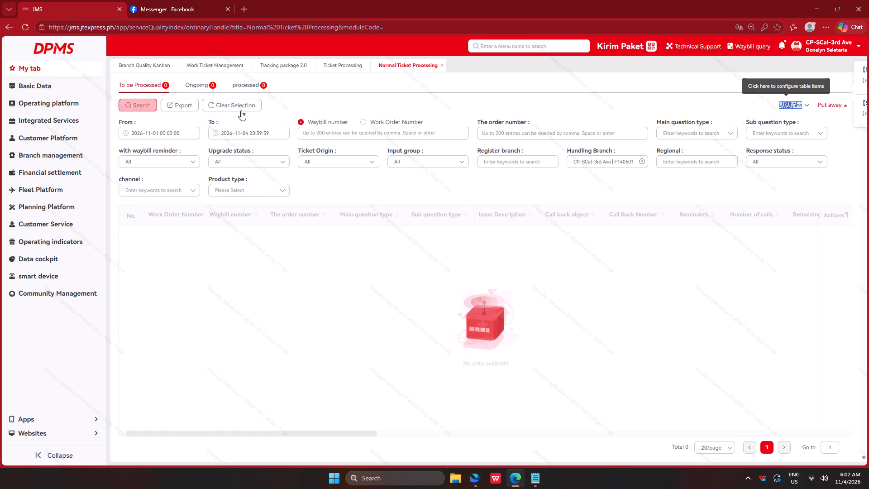
Find the My Responsibility page by searching "my respon", open it and run its search with the default filters.
click(492, 43)
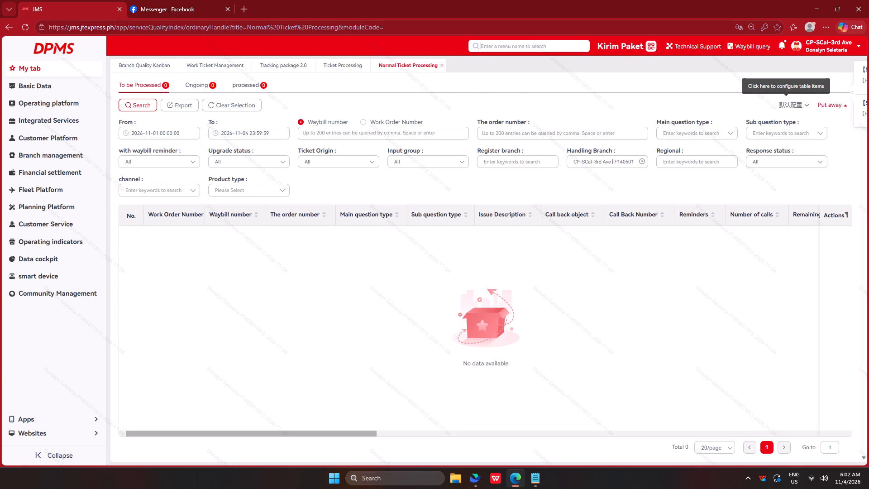
text(my respon)
click(504, 66)
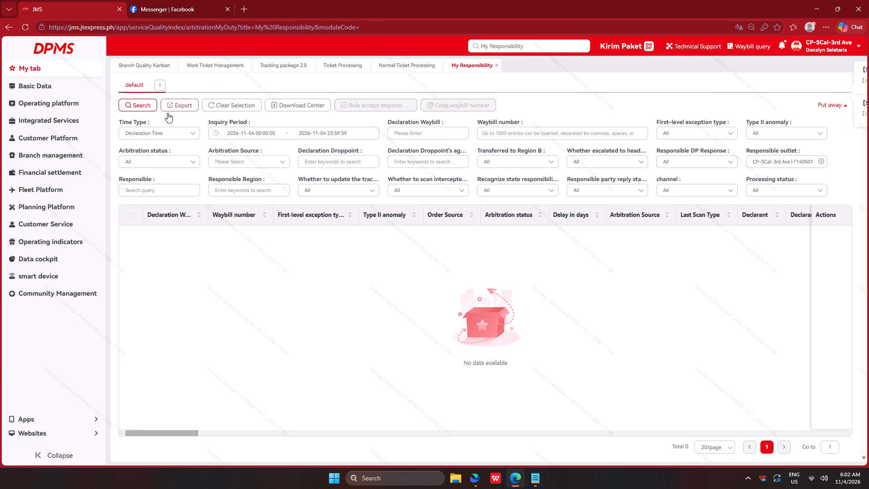
click(130, 112)
click(128, 108)
click(237, 138)
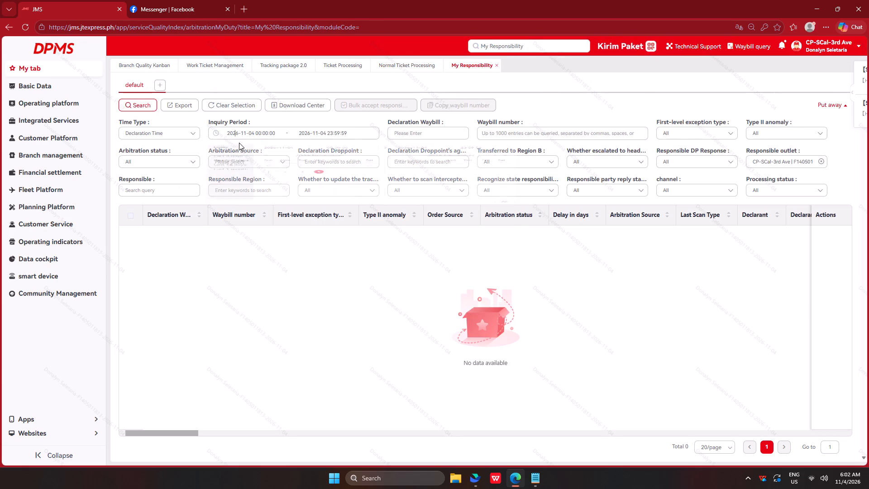
click(268, 220)
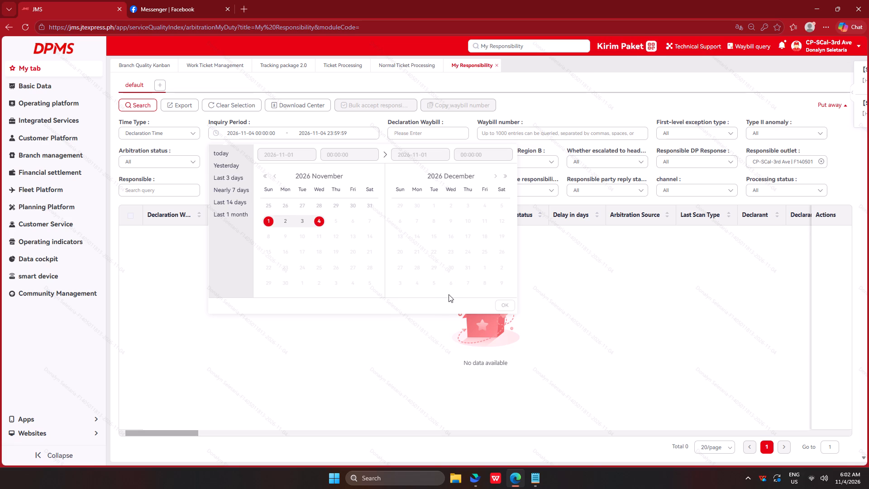
click(264, 221)
click(503, 308)
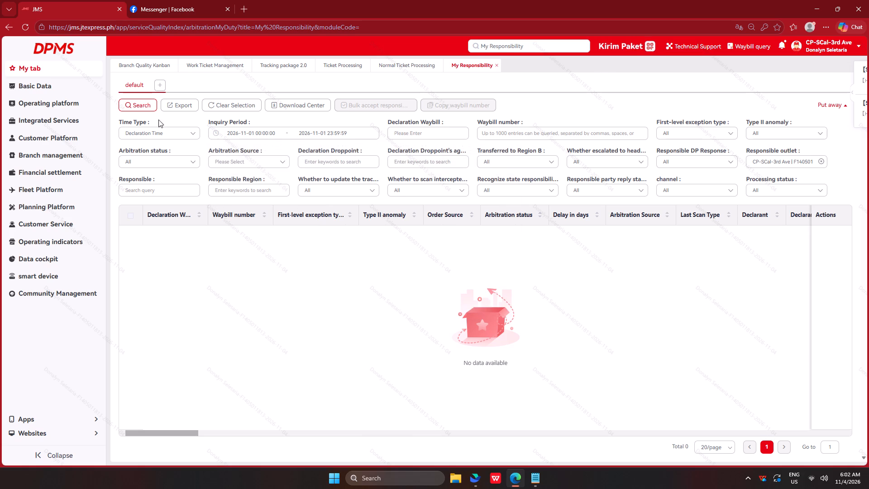
click(133, 106)
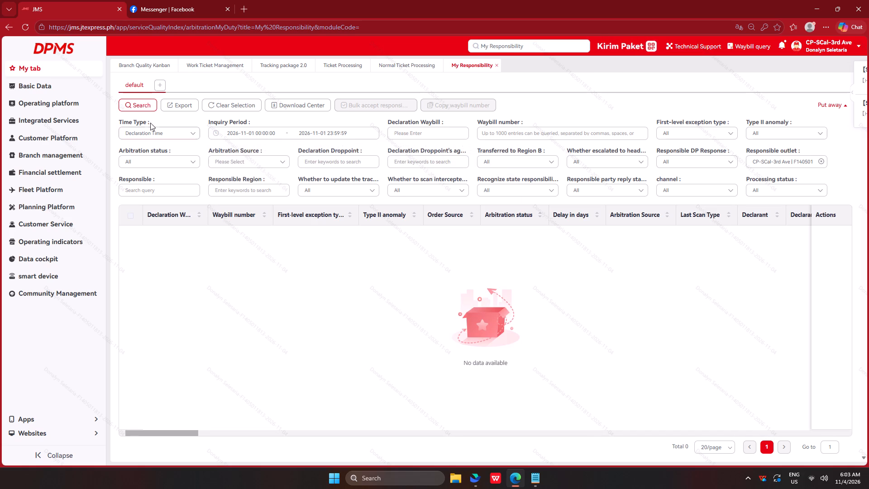
click(135, 103)
click(135, 103)
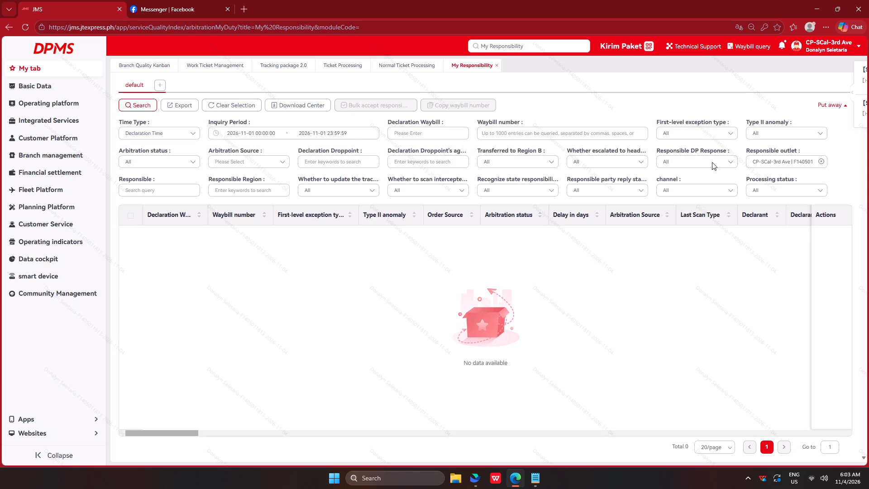
Open the My Responsibility inquiry period for editing and go back to October 2026 in the calendar.
click(271, 132)
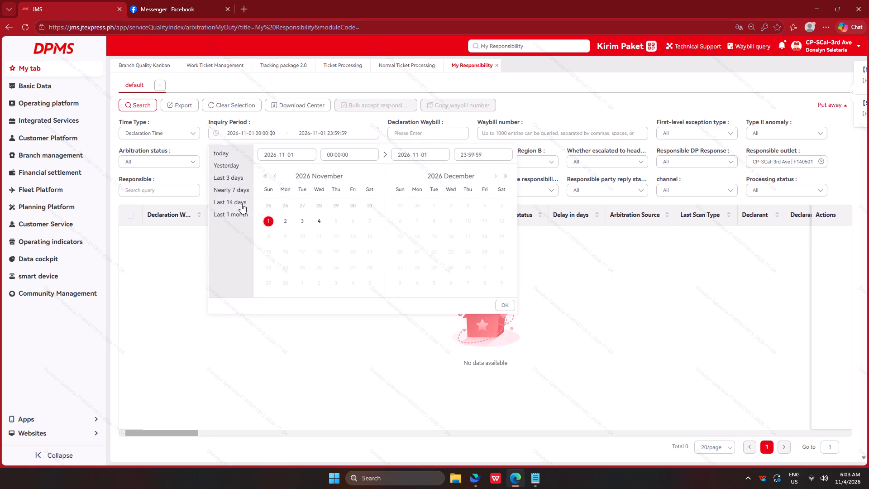
click(277, 175)
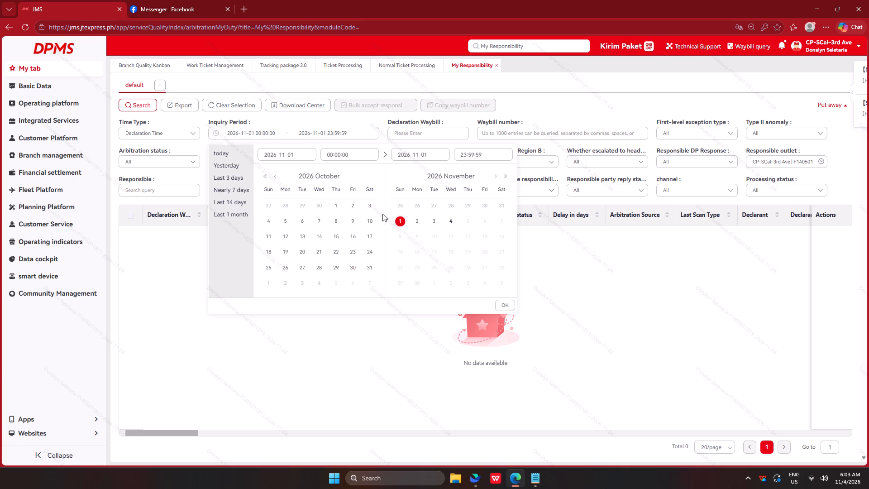
Set the inquiry period to 2026-10-01 through 2026-10-31 and run the My Responsibility search.
click(334, 205)
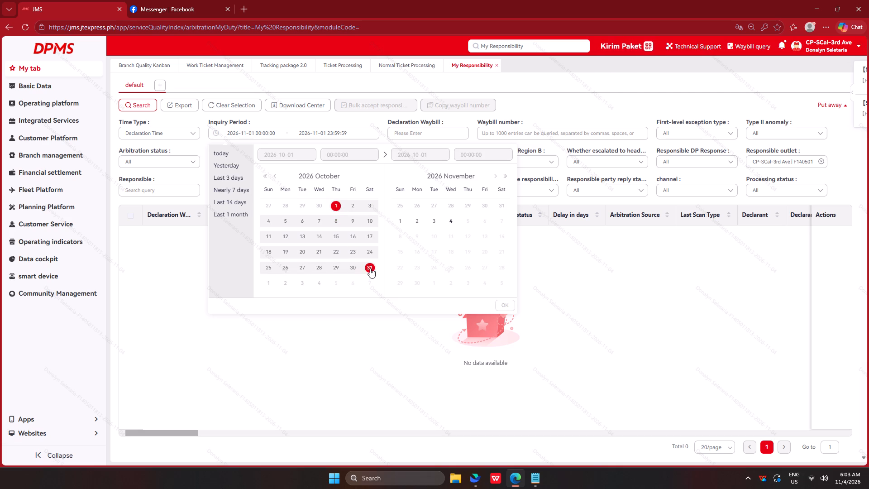
click(369, 268)
click(506, 306)
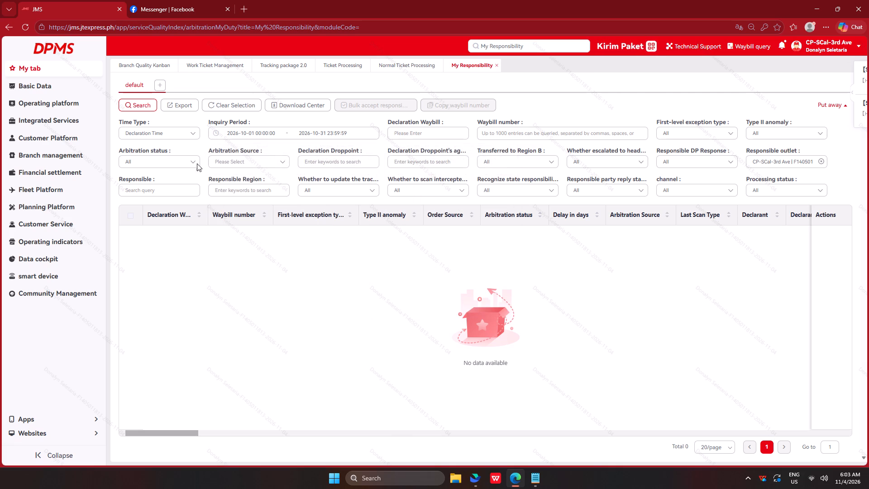
click(145, 104)
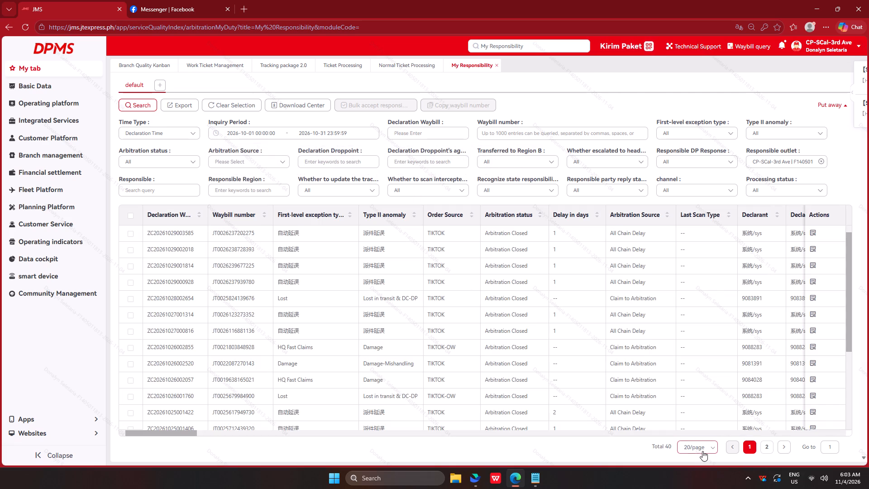
Show 100 results per page in the My Responsibility list and rerun the search.
click(699, 448)
click(695, 427)
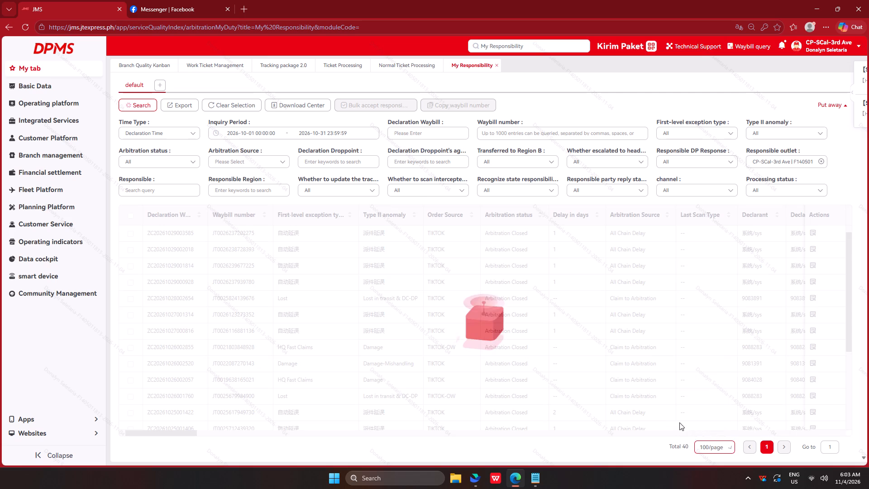
click(130, 107)
triple_click(130, 107)
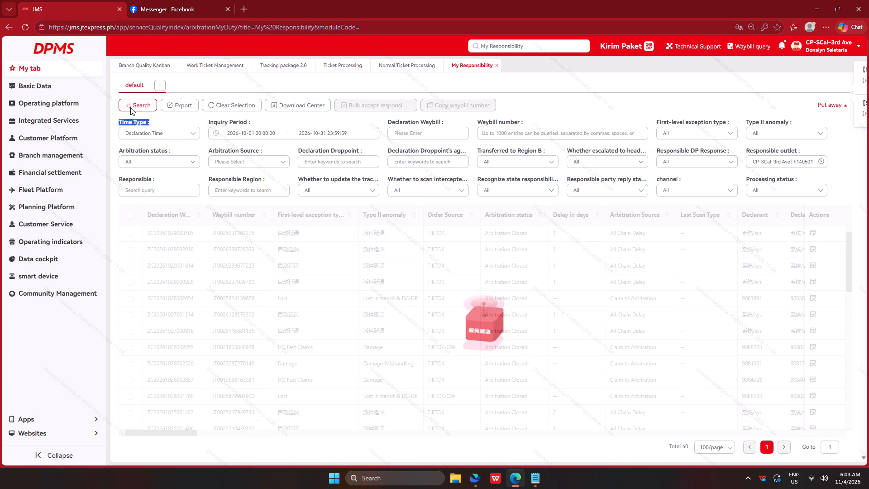
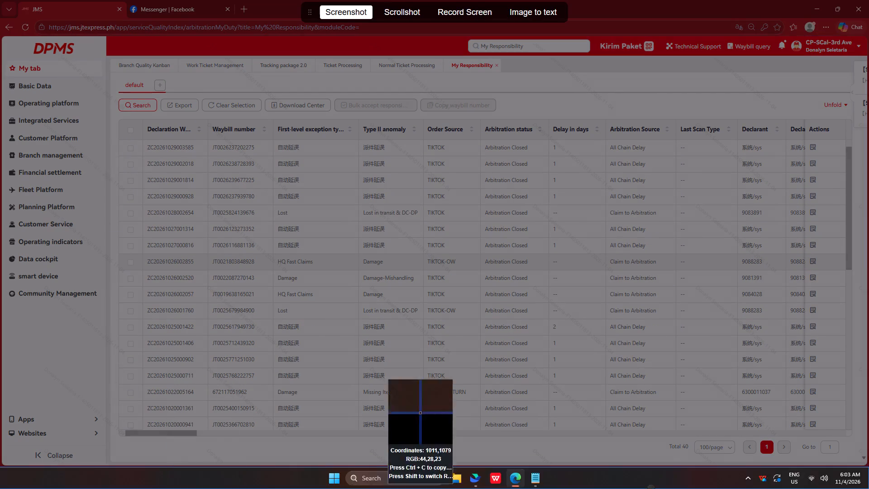
Capture a screenshot of the My Responsibility page area, covering its page tabs and the arbitration results table, and copy it to the clipboard.
drag(109, 57, 602, 367)
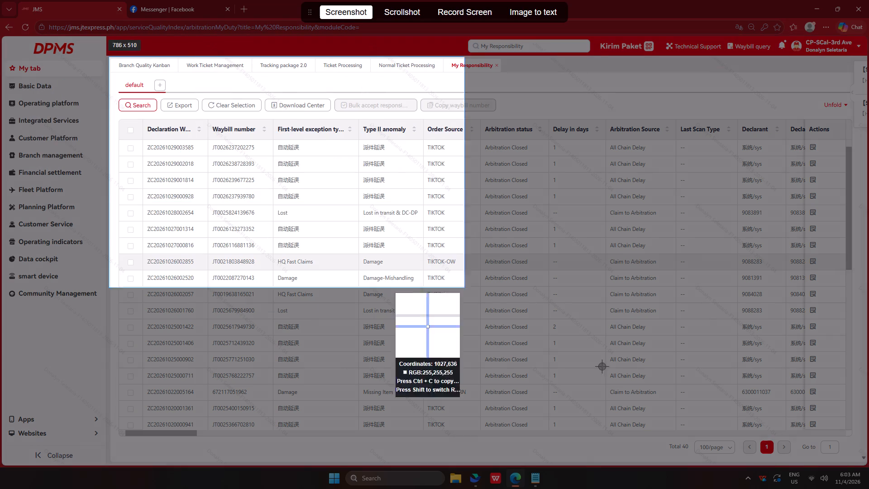
drag(602, 367, 850, 445)
click(836, 43)
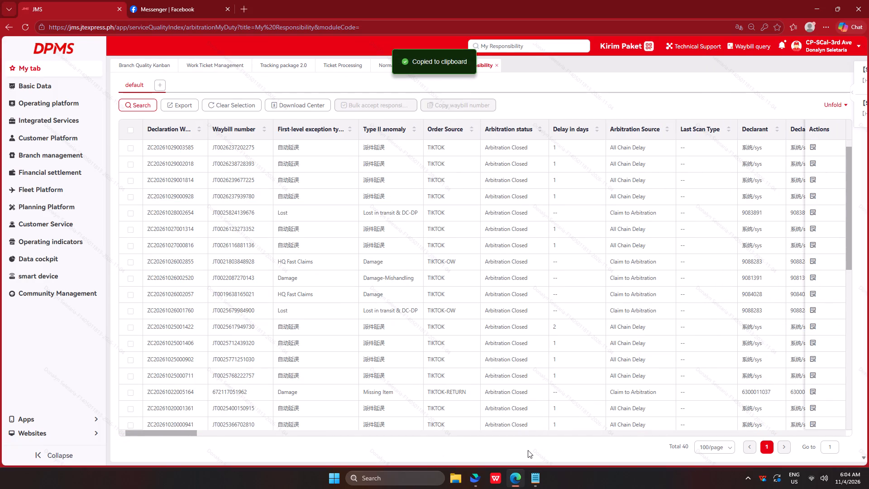
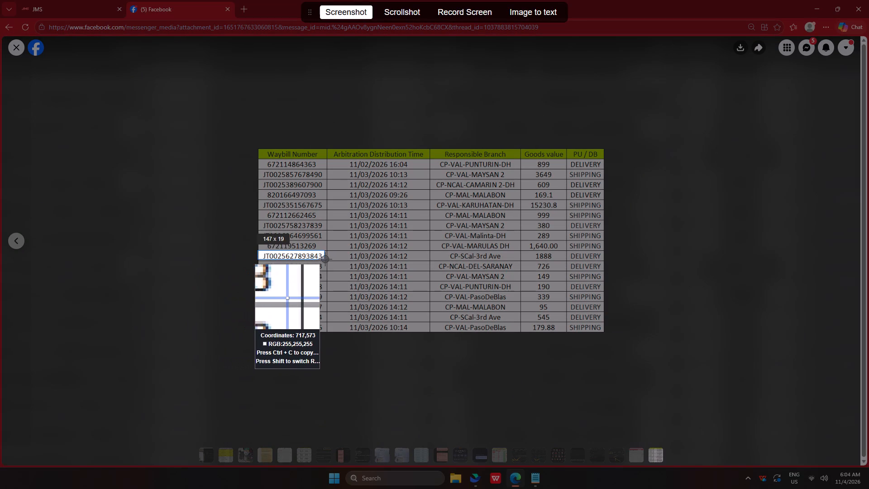
drag(325, 259, 328, 261)
click(528, 22)
click(530, 14)
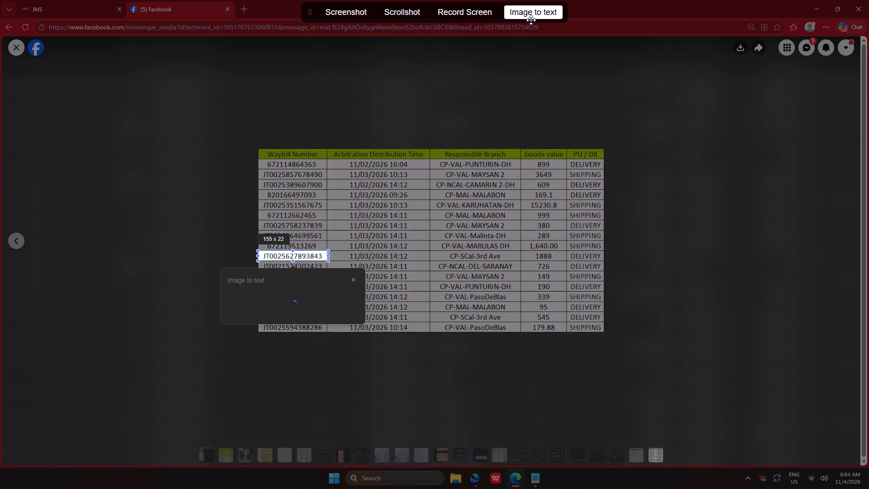
click(348, 335)
Return to the My Responsibility page in JMS and rerun its search with the existing filters.
click(519, 481)
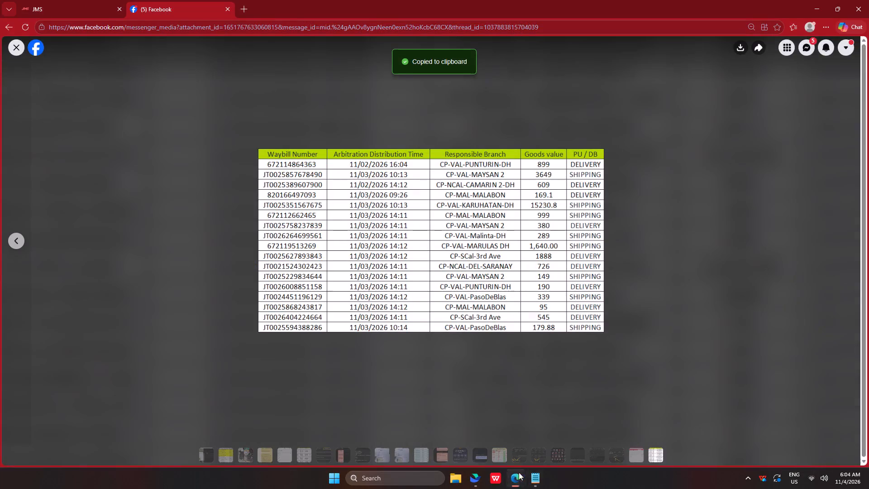
click(514, 481)
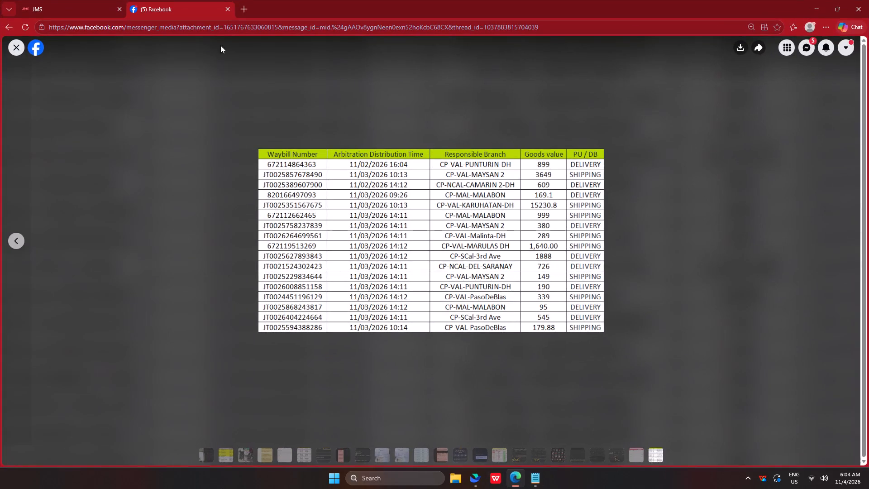
click(71, 0)
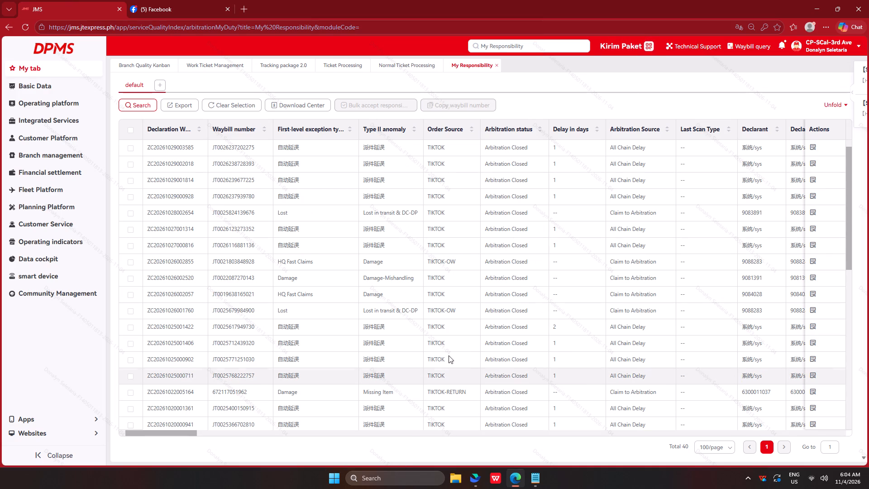
click(458, 98)
click(456, 102)
triple_click(456, 110)
click(140, 103)
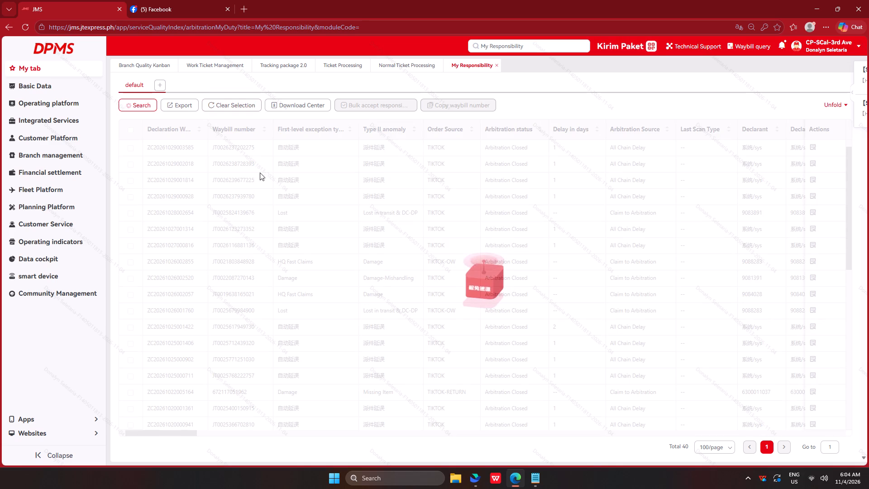
Check the Facebook table image again and look through the My Responsibility waybill list for the copied waybill number.
click(172, 10)
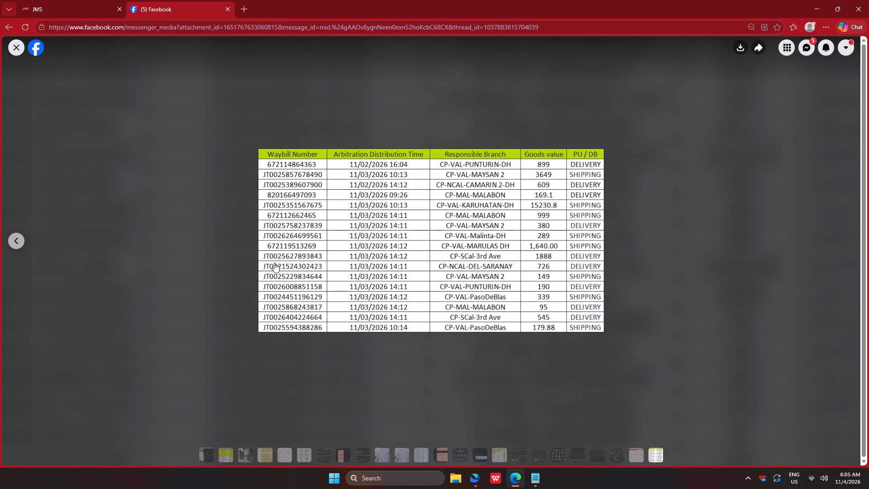
click(48, 0)
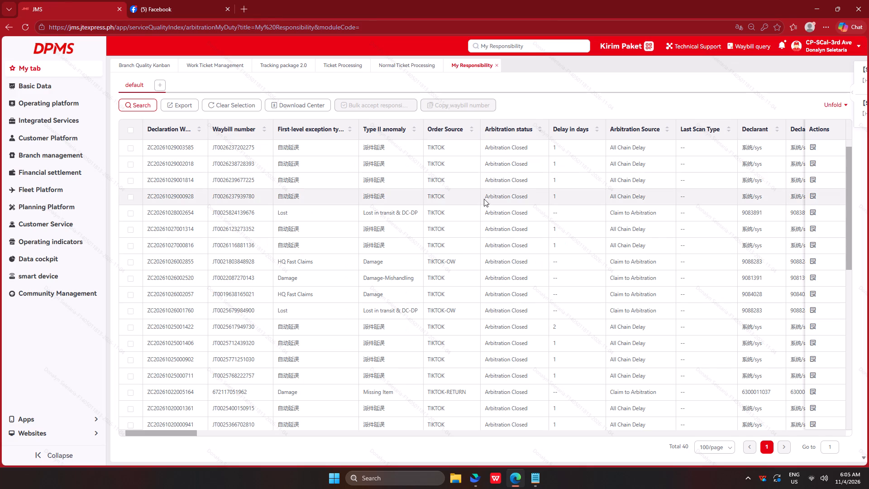
scroll(326, 277, up, 5)
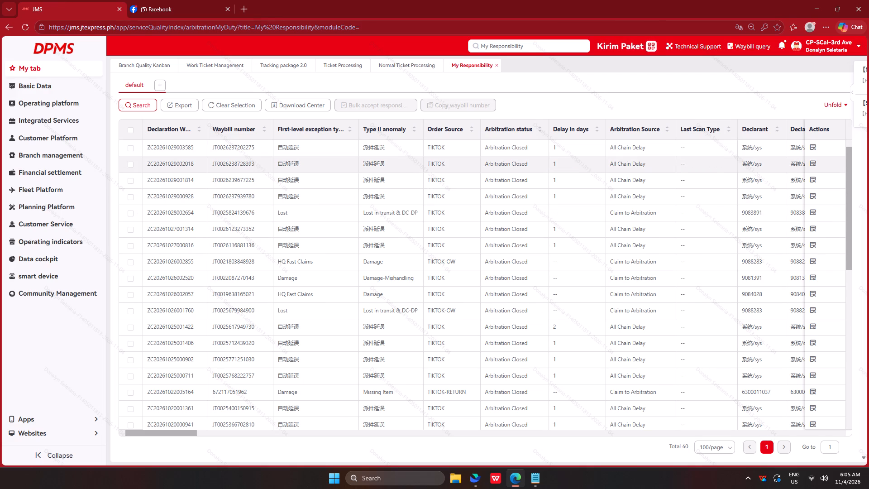
scroll(253, 251, up, 6)
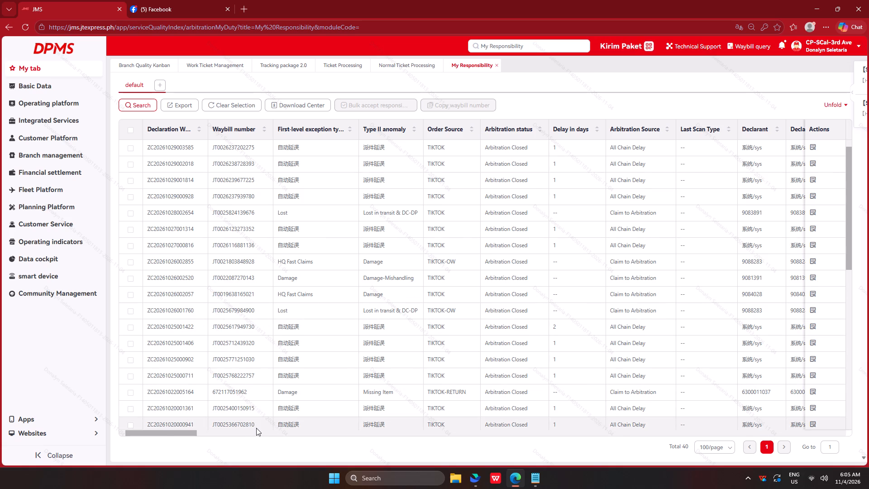
scroll(256, 428, down, 1)
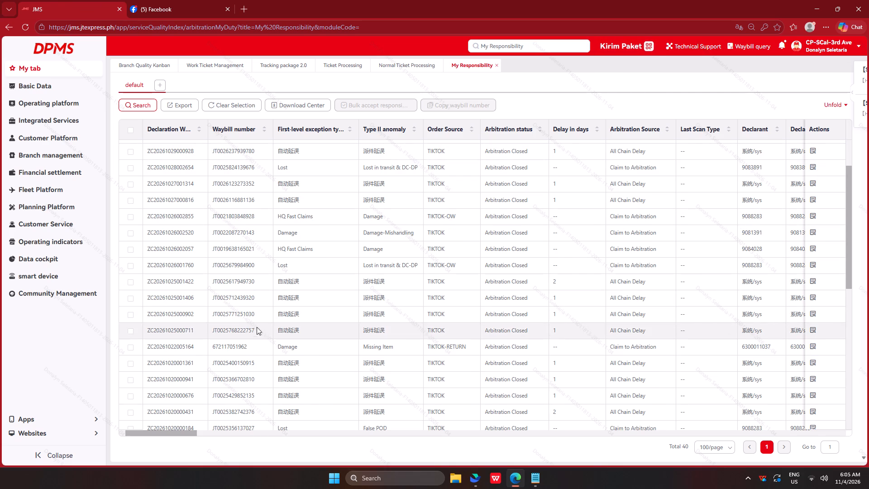
Look through the October 2026 arbitration records on the My Responsibility page and rerun the search.
scroll(252, 404, down, 2)
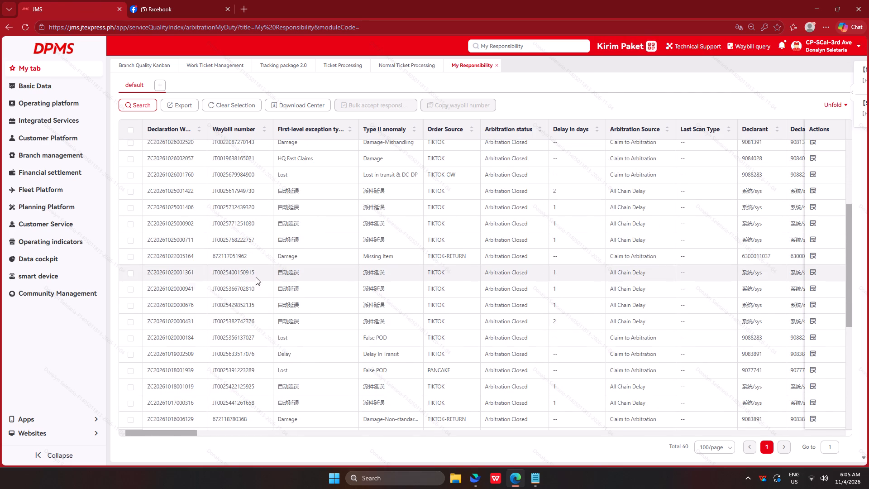
scroll(254, 383, down, 16)
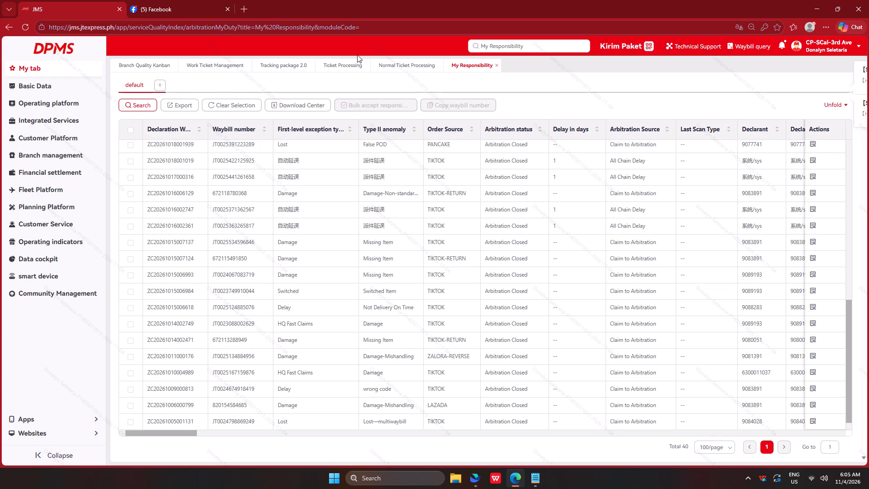
scroll(176, 129, up, 20)
scroll(176, 129, up, 5)
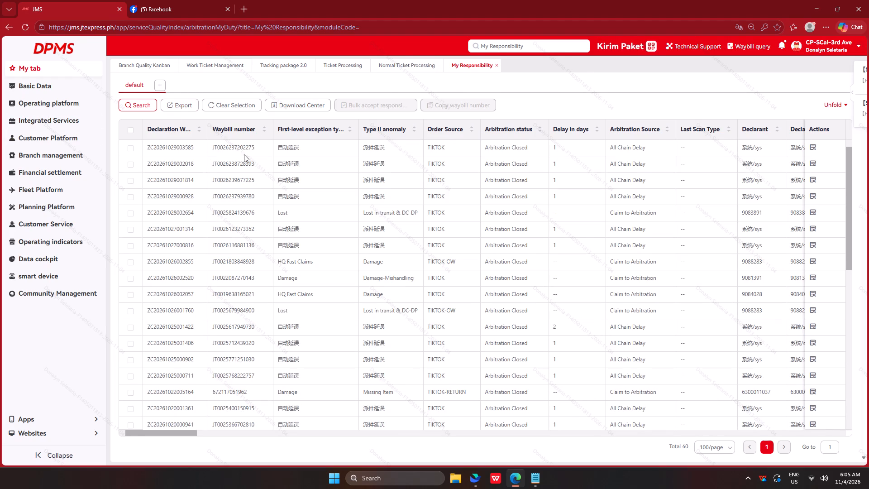
scroll(244, 154, up, 20)
scroll(244, 154, up, 2)
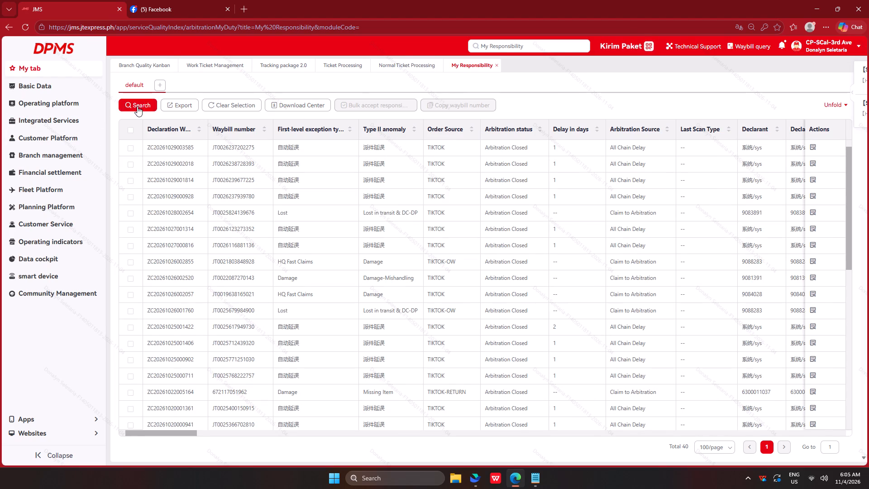
click(137, 106)
click(827, 103)
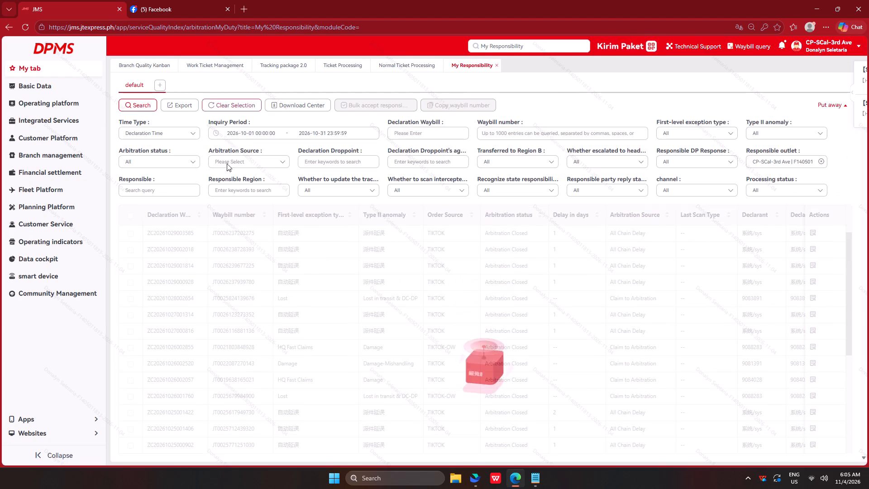
click(250, 134)
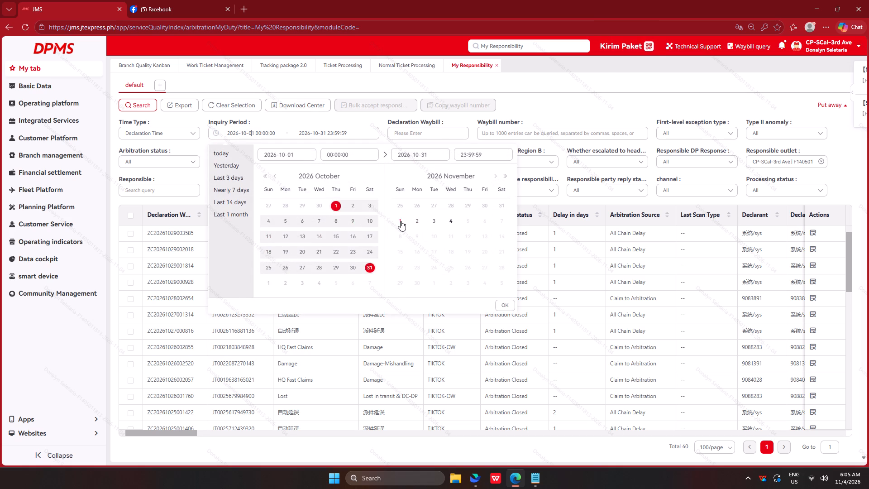
click(401, 221)
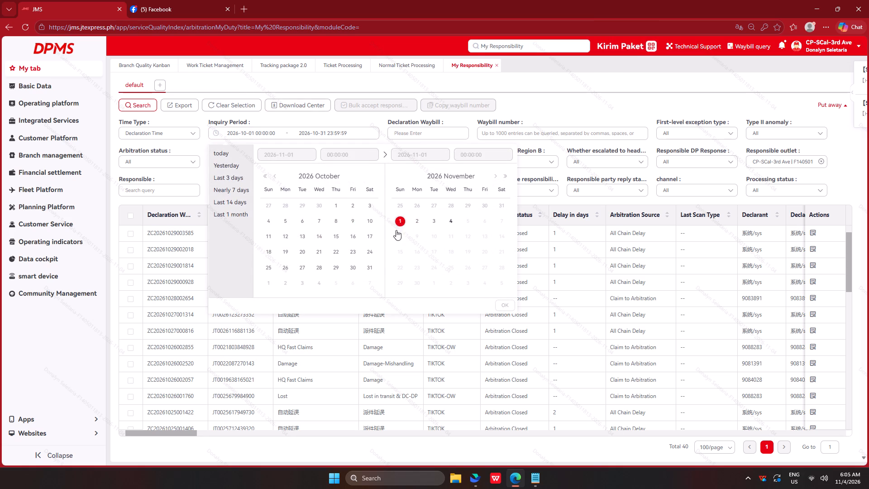
click(450, 221)
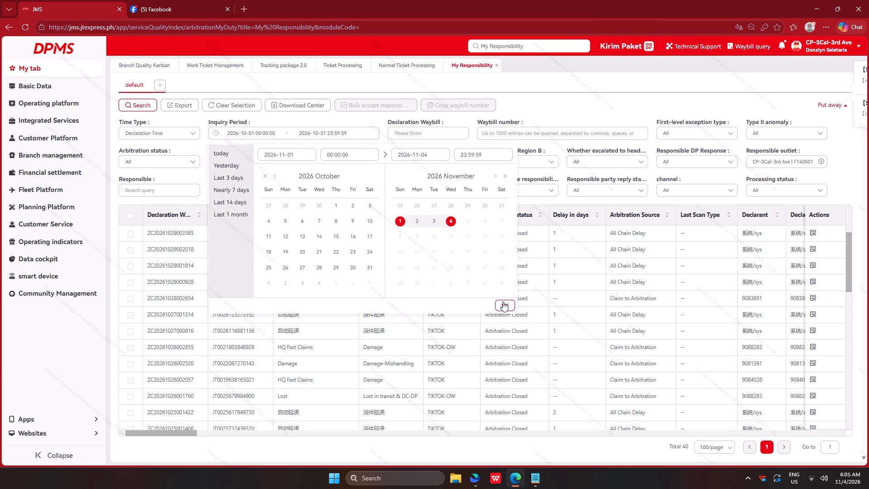
Set the My Responsibility inquiry period to 2026-11-01 through 2026-11-04 and run the search.
click(503, 302)
click(130, 107)
click(130, 107)
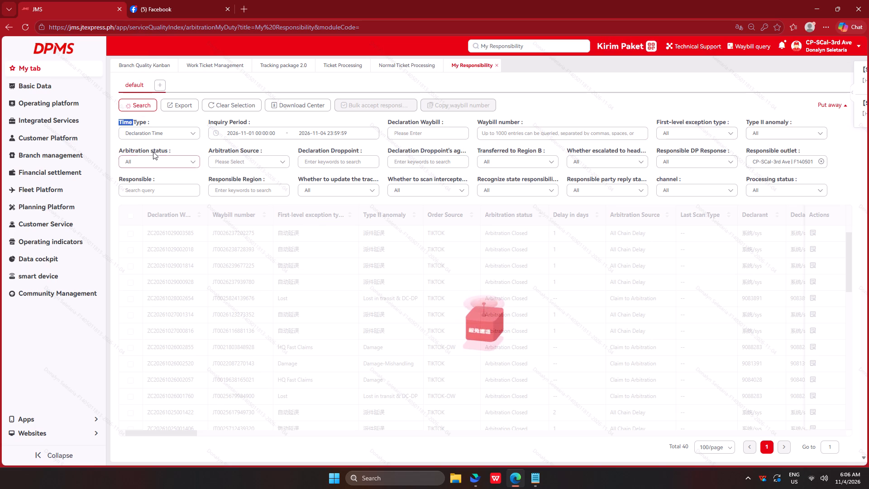
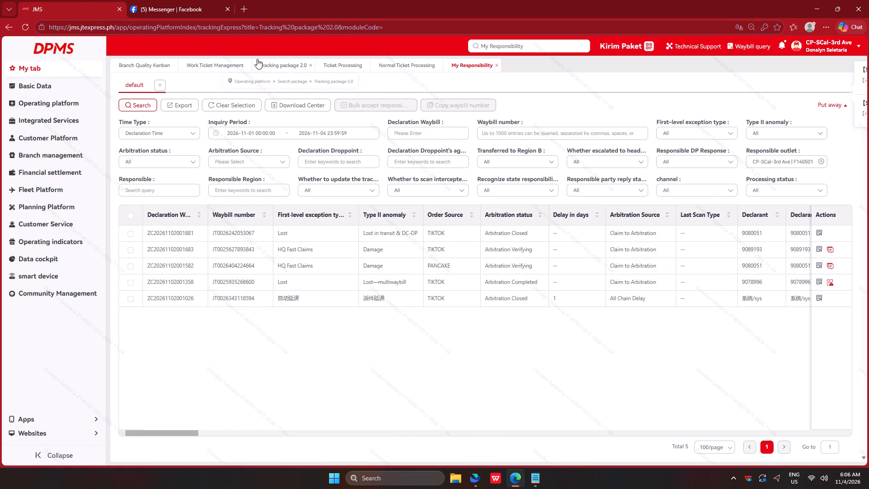
click(188, 99)
click(149, 221)
key(ctrl+v)
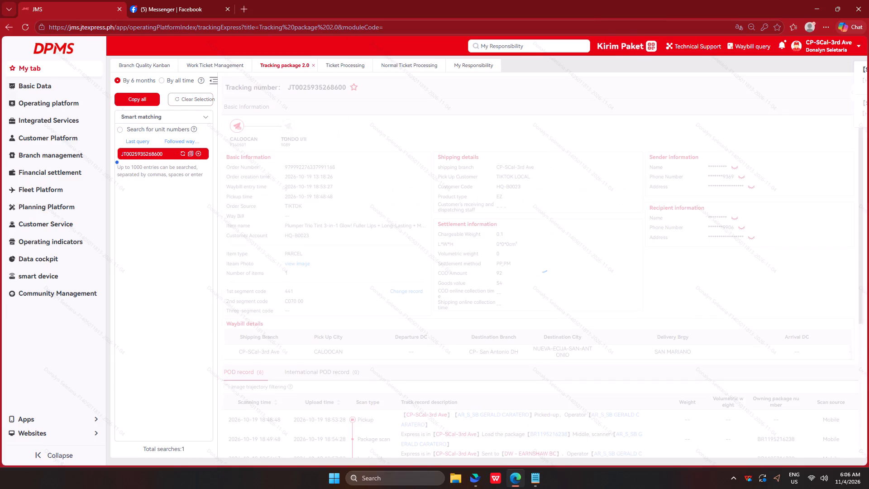
scroll(478, 292, down, 7)
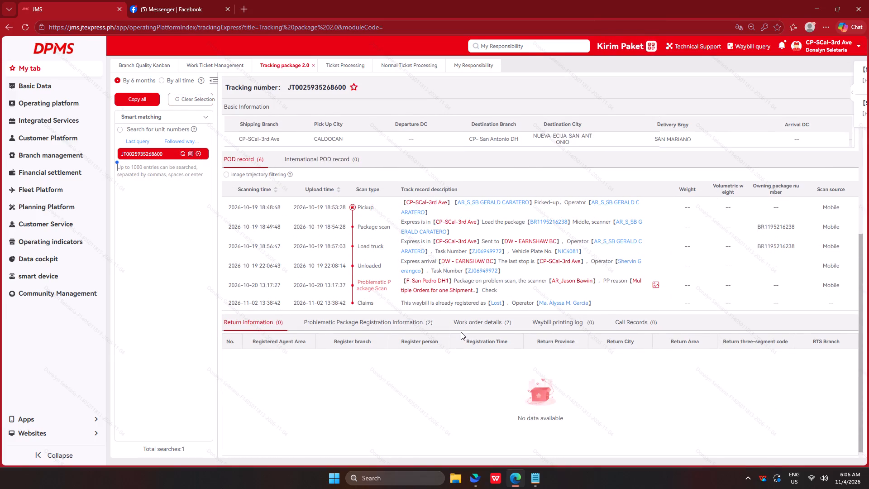
click(363, 325)
scroll(618, 384, down, 5)
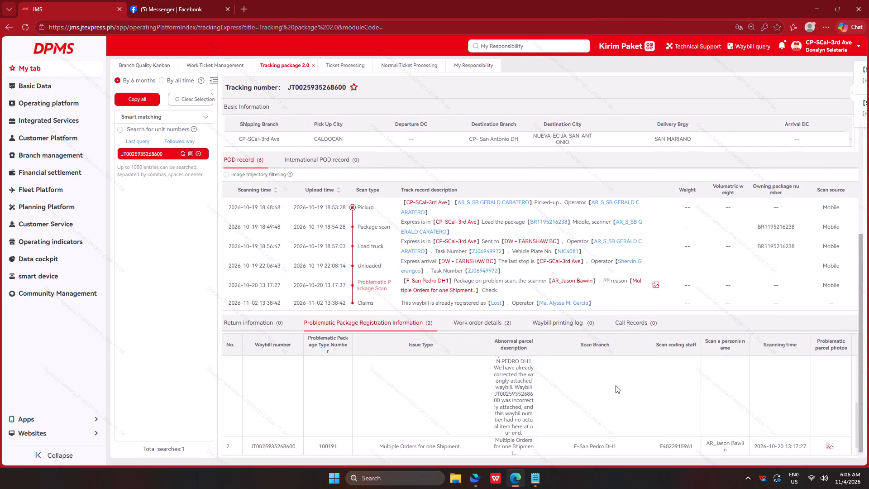
scroll(616, 389, up, 6)
click(459, 63)
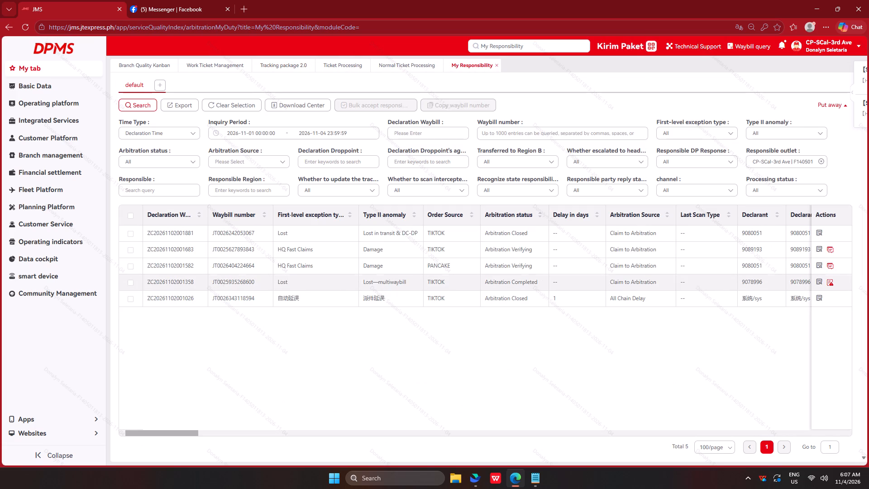
double_click(229, 263)
click(248, 233)
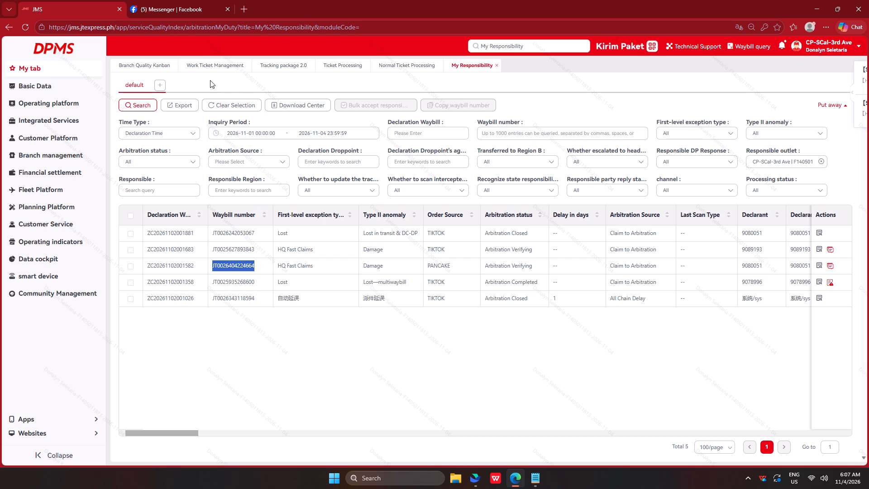
click(264, 65)
click(207, 99)
click(157, 239)
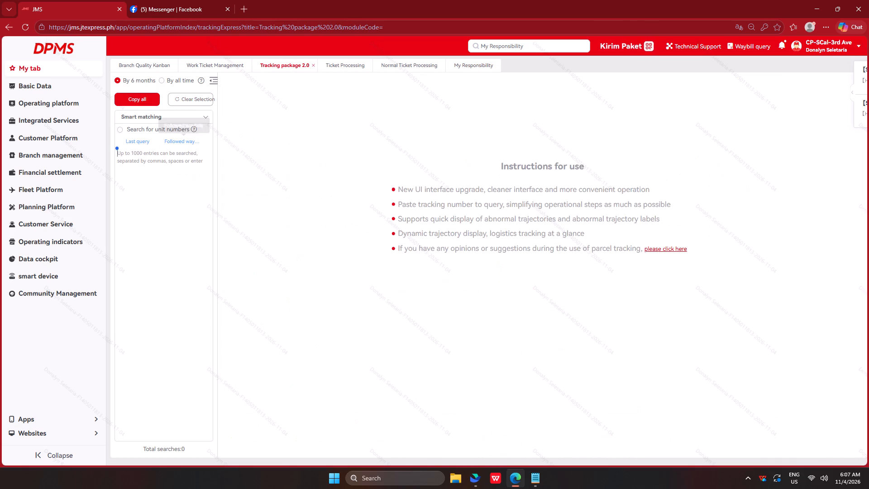
key(ctrl+v)
scroll(576, 337, down, 8)
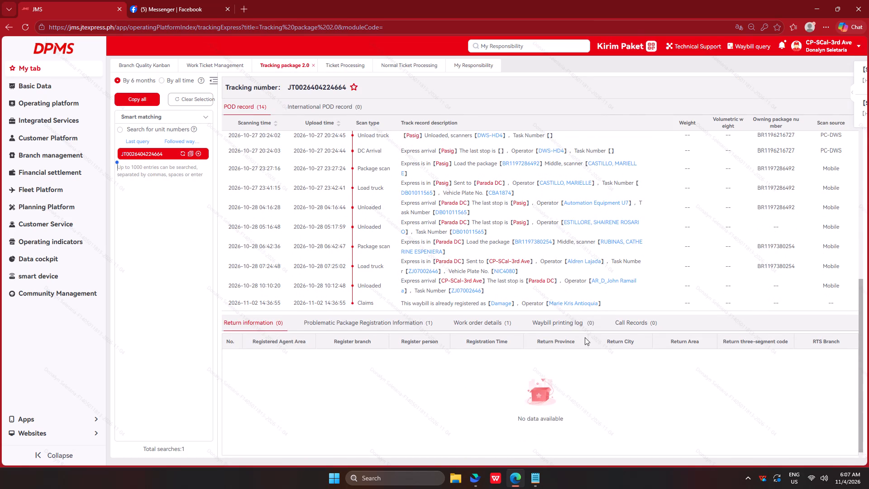
click(390, 325)
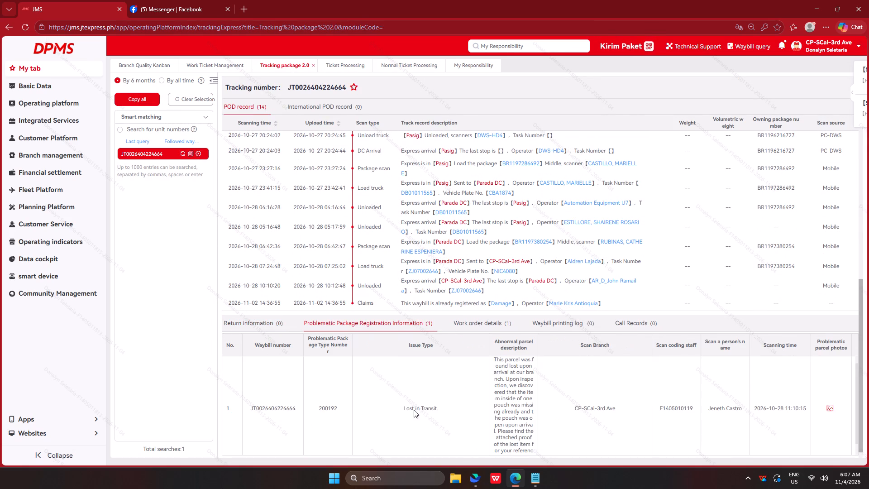
scroll(729, 410, down, 1)
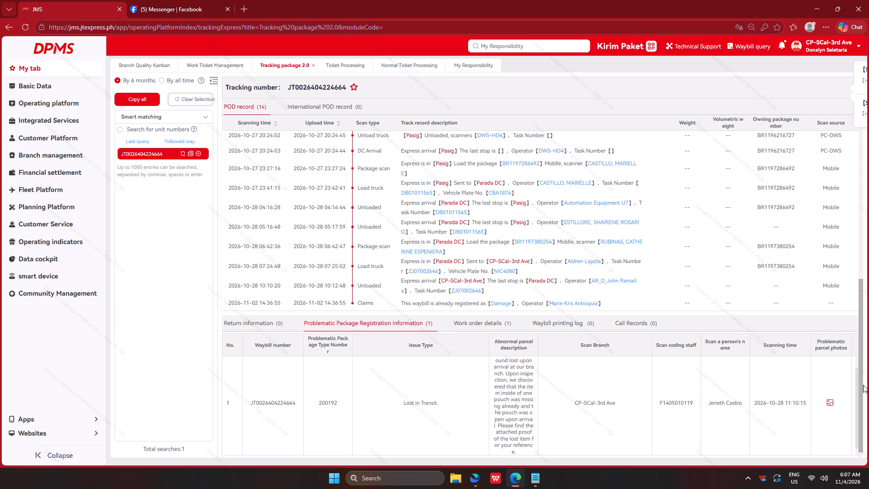
click(831, 398)
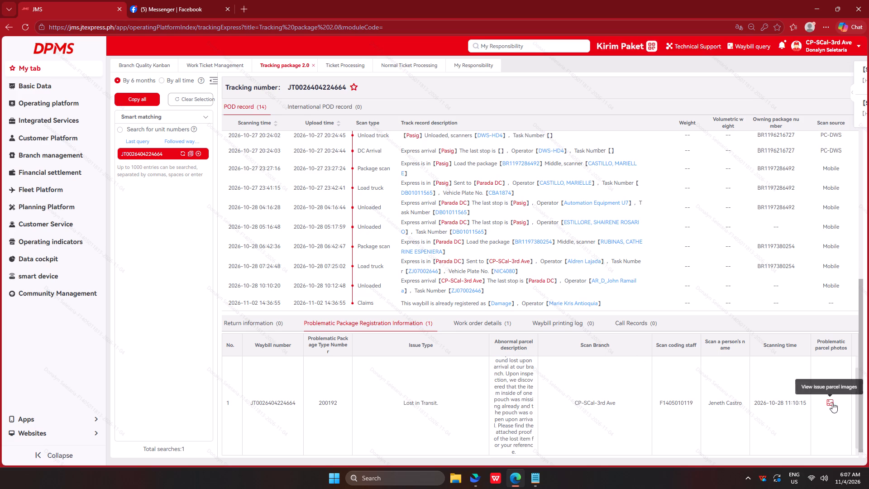
click(830, 403)
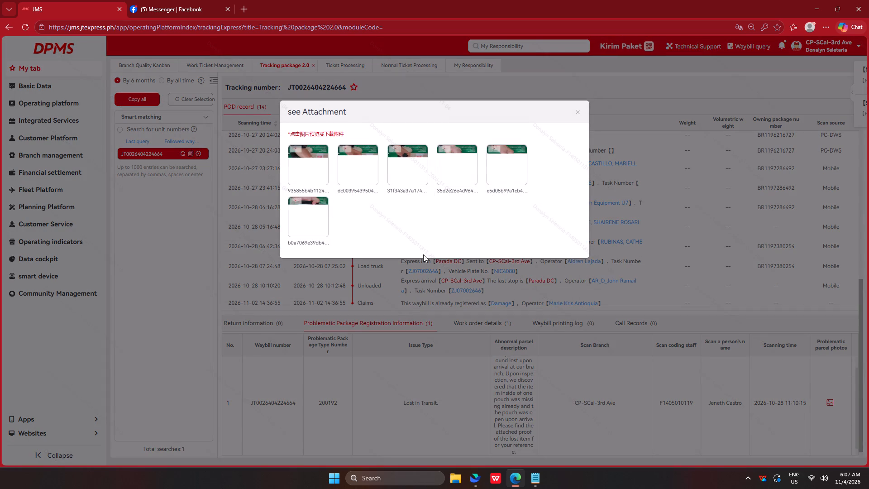
click(578, 346)
click(479, 325)
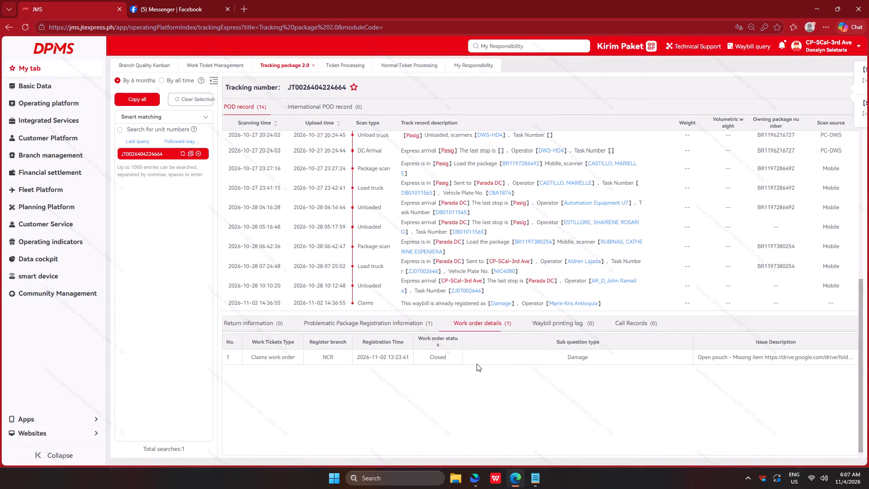
click(351, 324)
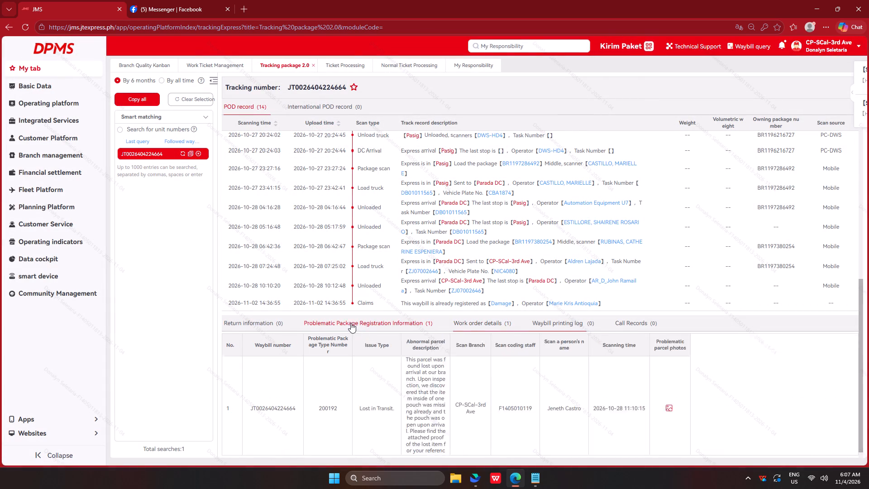
click(456, 63)
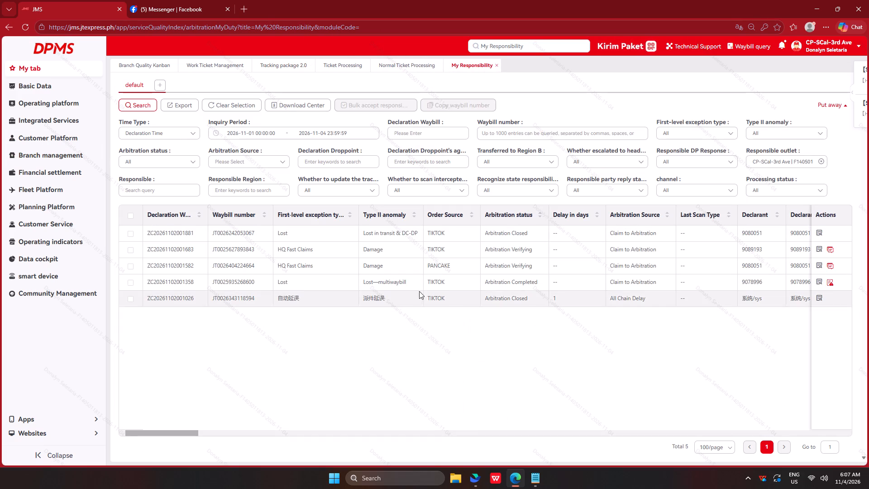
double_click(219, 249)
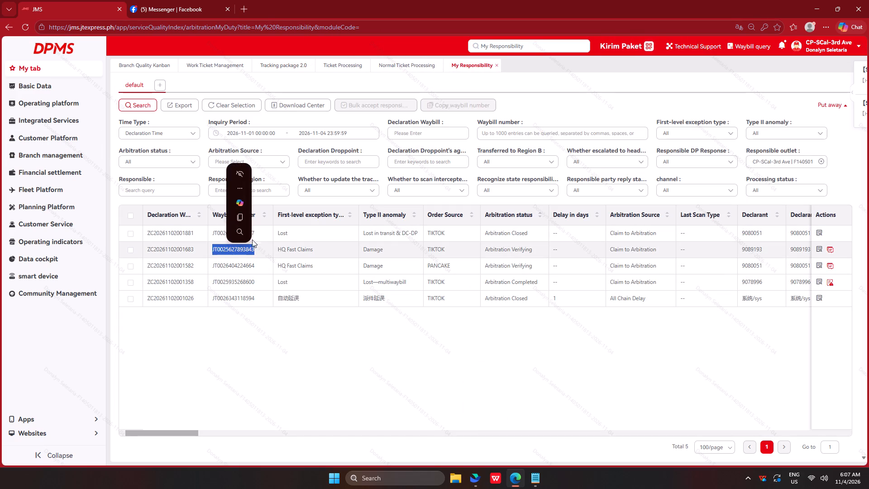
click(239, 221)
click(286, 64)
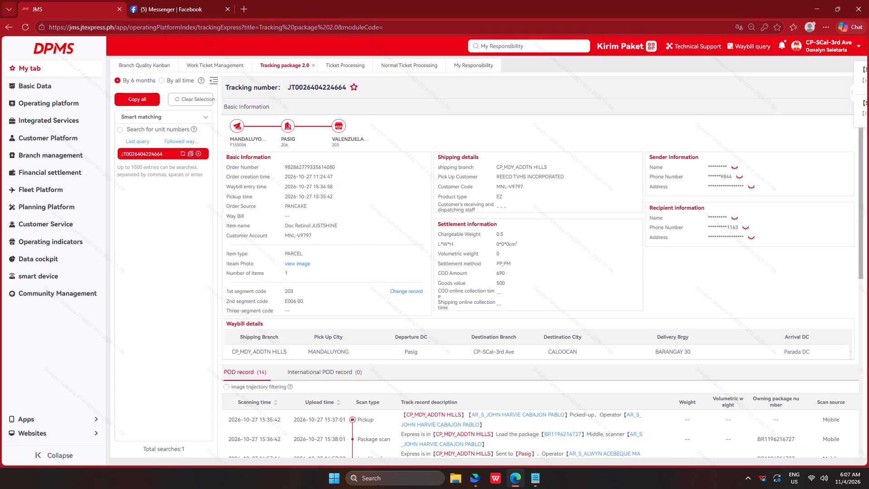
click(152, 195)
key(ctrl+v)
click(144, 164)
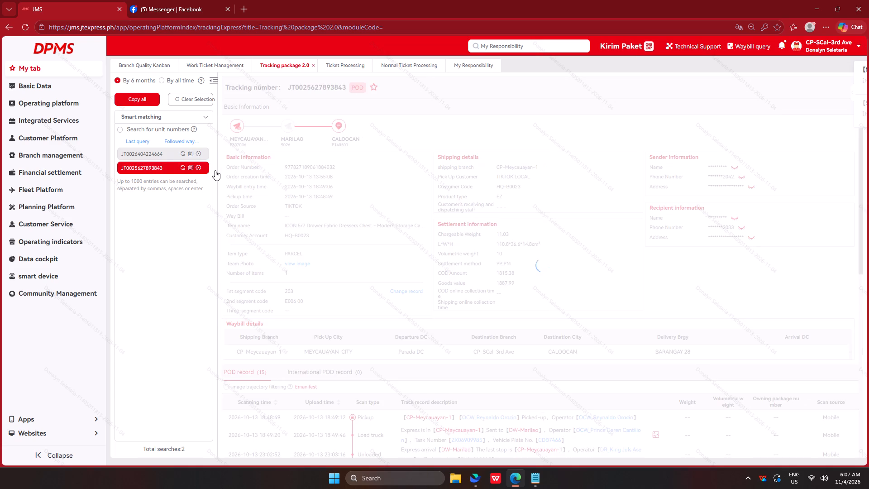
scroll(550, 339, down, 6)
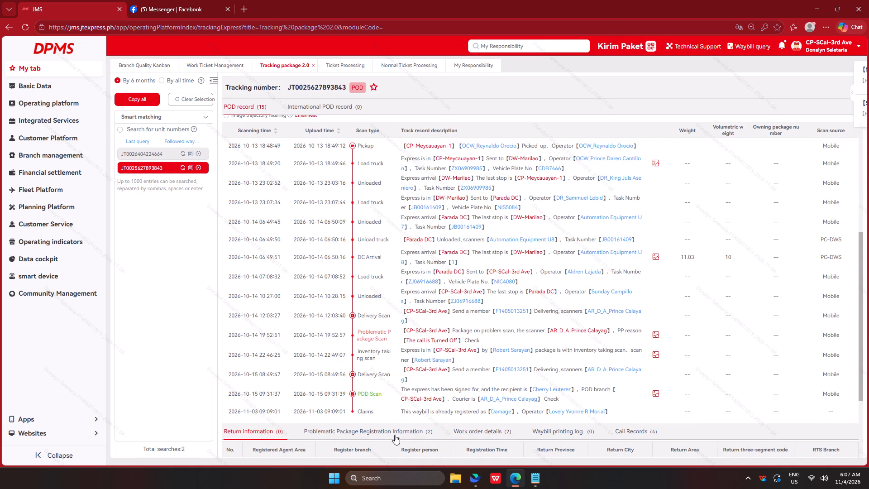
scroll(481, 365, down, 2)
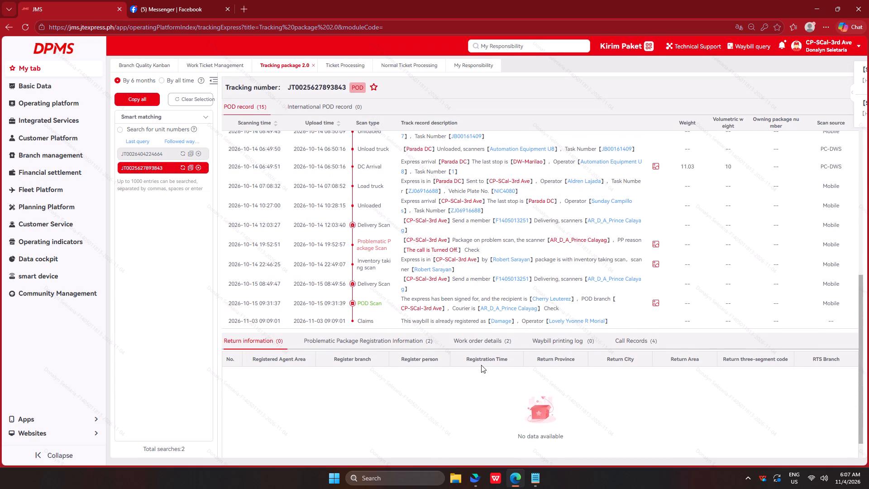
click(377, 341)
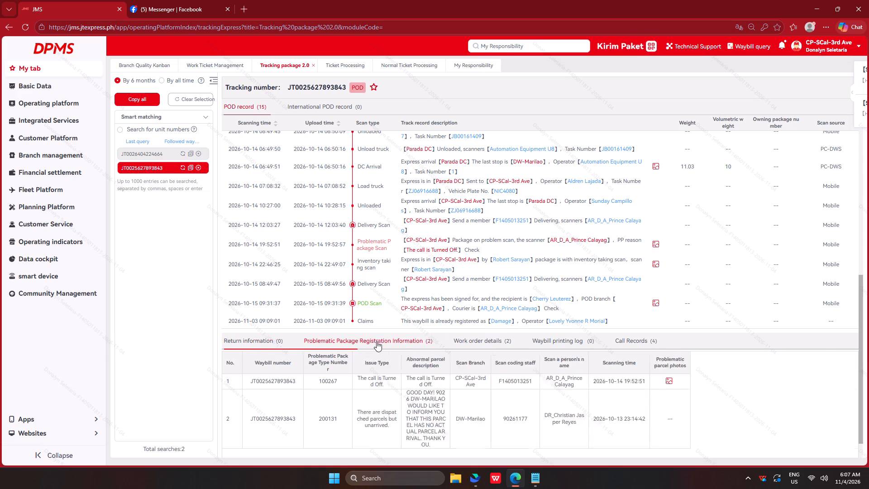
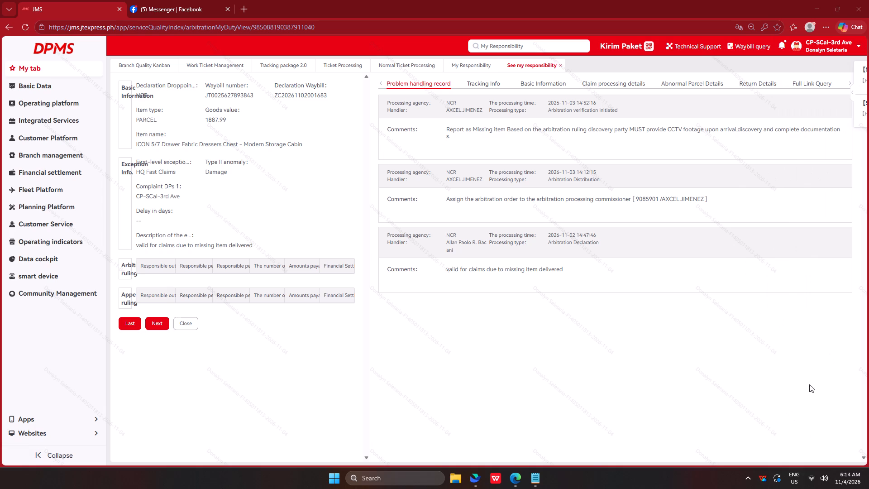
Open the system calendar for November 2026 and select November 1 to check the dates.
click(844, 476)
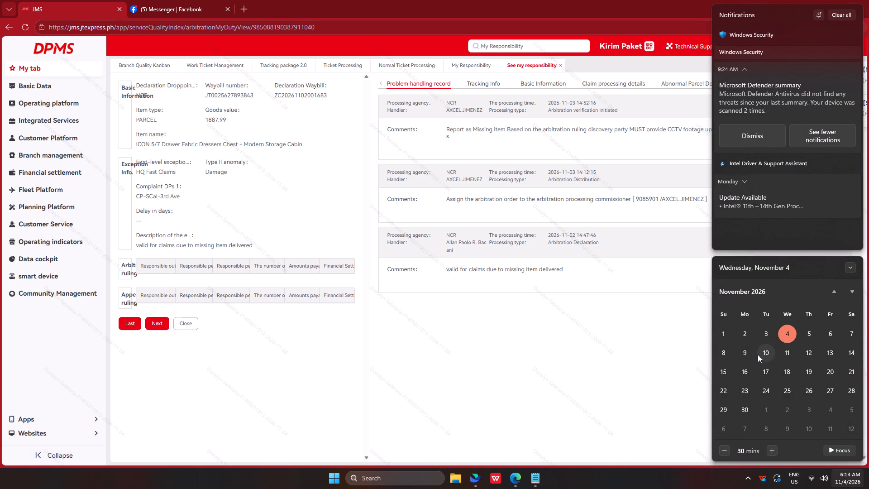
click(720, 334)
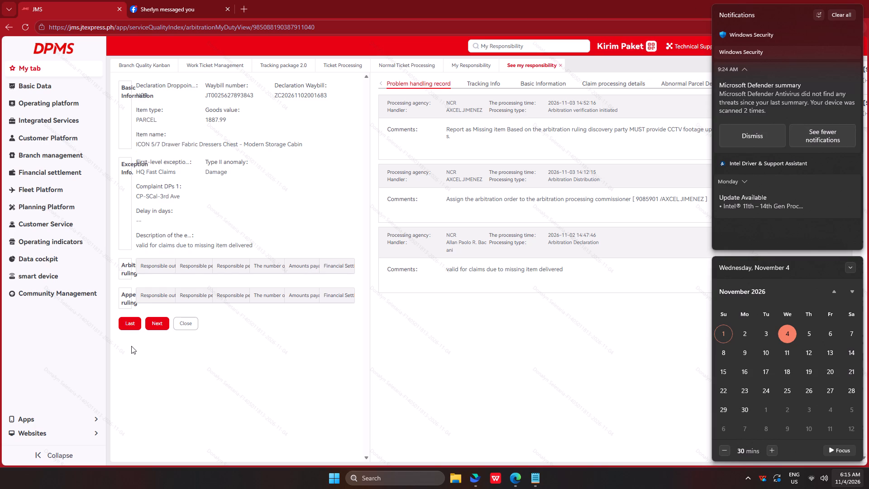
Return to the Branch Quality Kanban, run its monitoring search and review the pick-up, delivery and abnormal-operation figures.
click(147, 65)
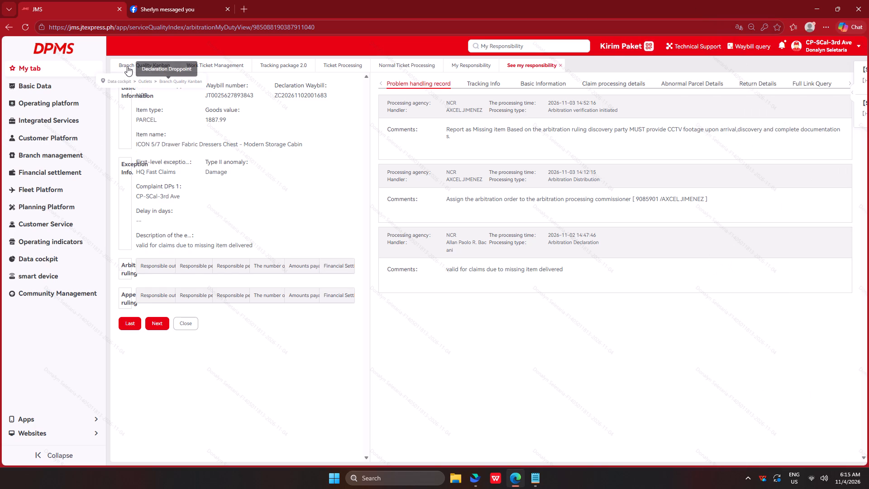
click(126, 65)
click(134, 220)
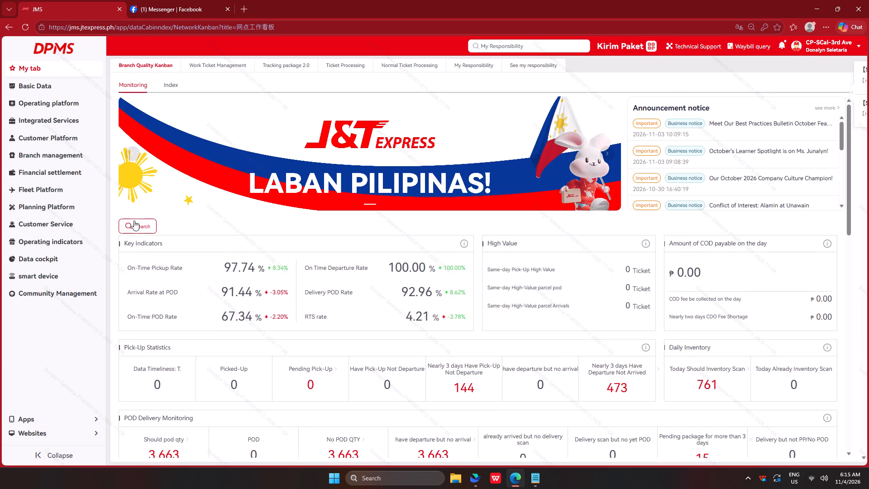
scroll(490, 290, down, 2)
scroll(395, 373, down, 3)
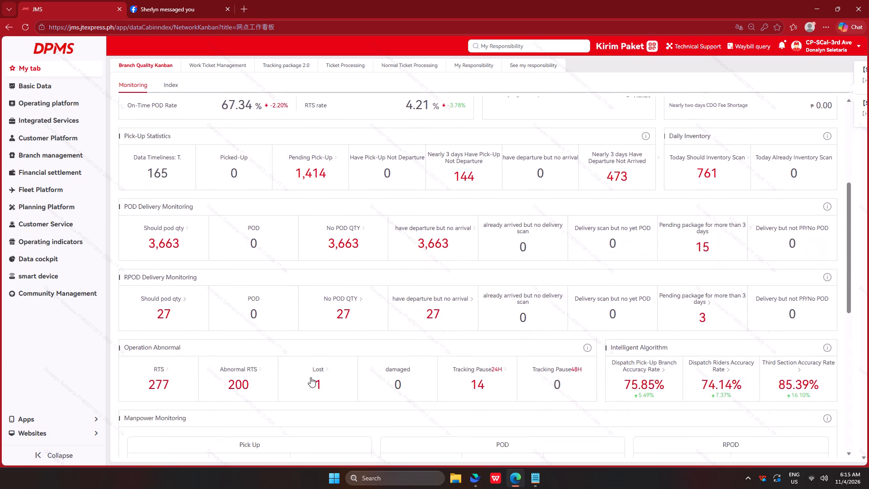
scroll(310, 377, down, 2)
scroll(363, 284, up, 5)
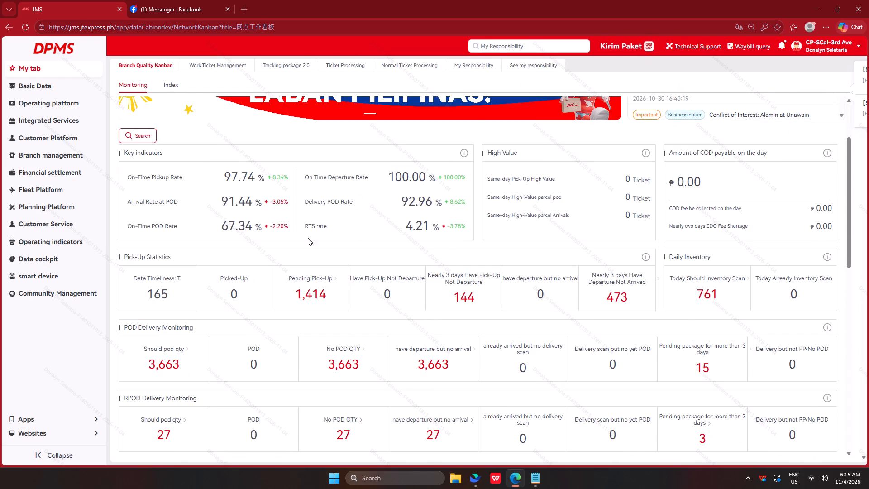
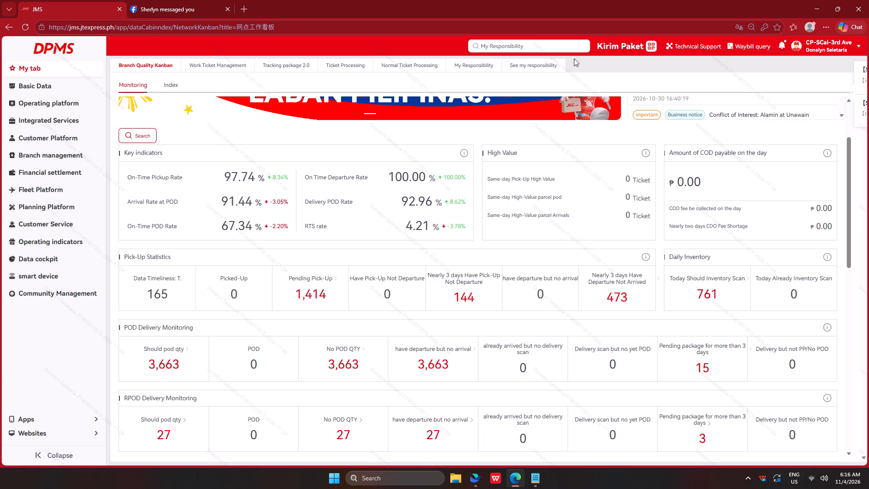
Return to the open See my responsibility arbitration record and review its basic information and problem handling record.
click(517, 62)
scroll(153, 198, up, 4)
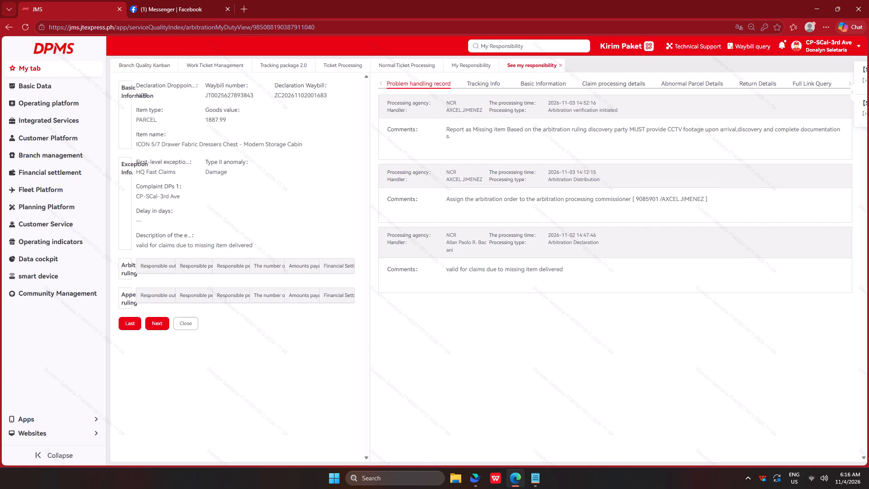
scroll(154, 197, up, 2)
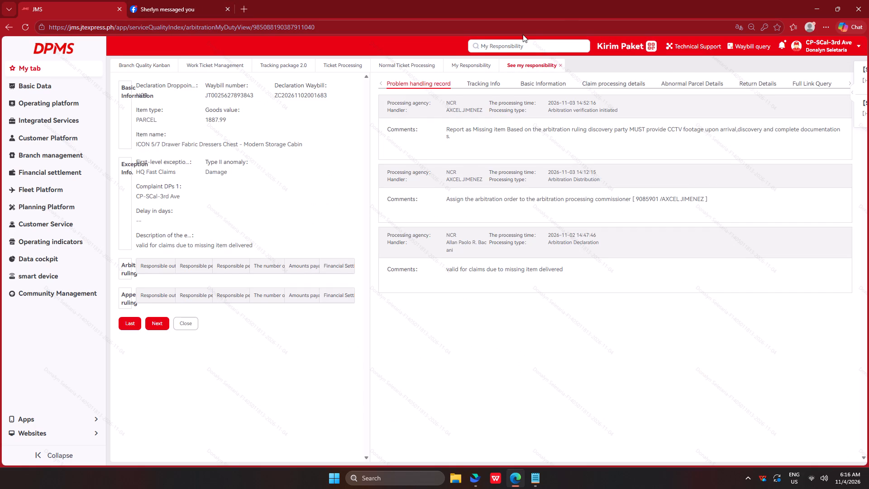
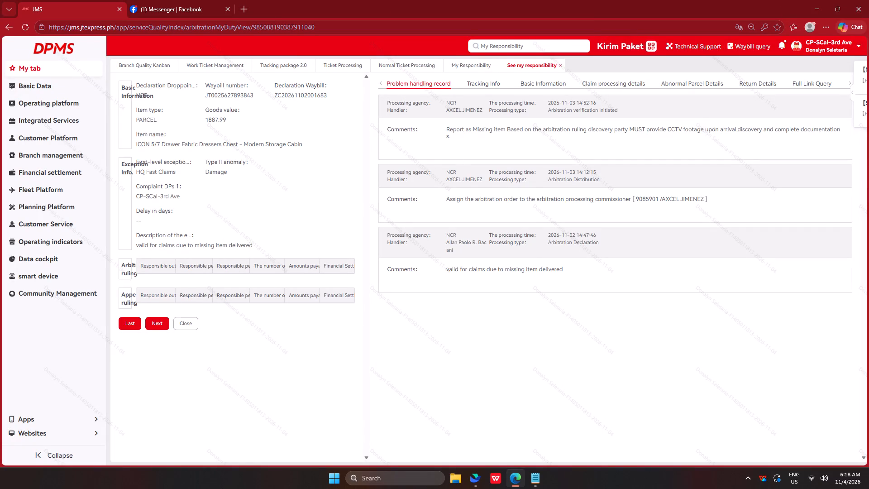
Switch to the Lark app and bring up its Messenger chat list.
click(469, 477)
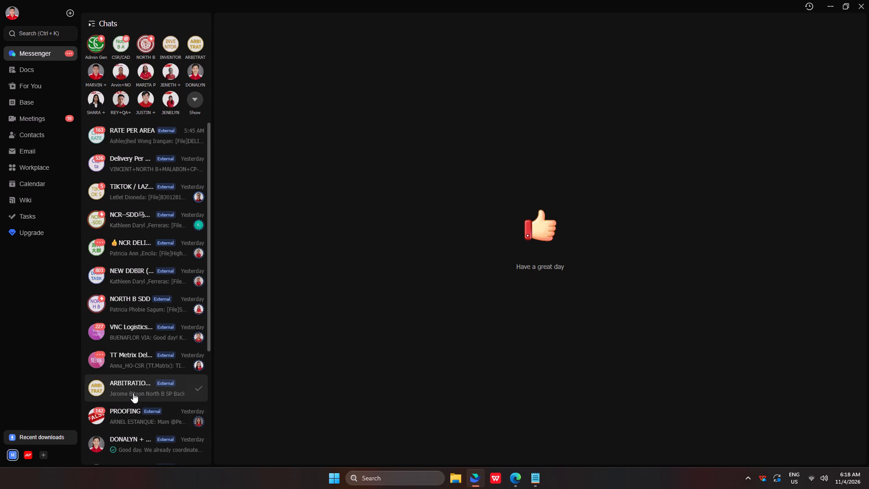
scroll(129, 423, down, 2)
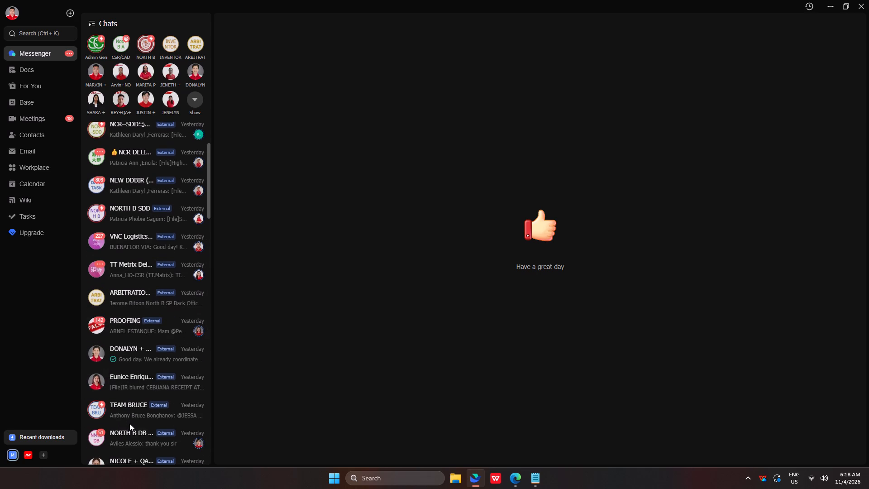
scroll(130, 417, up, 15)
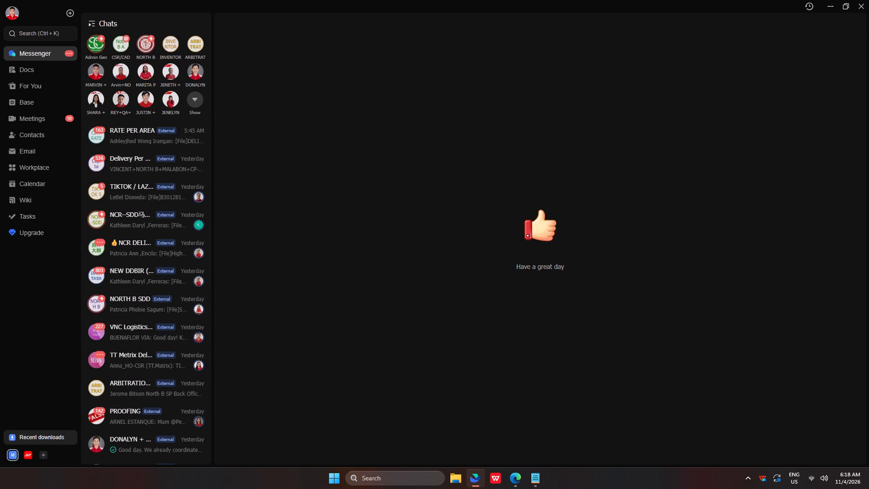
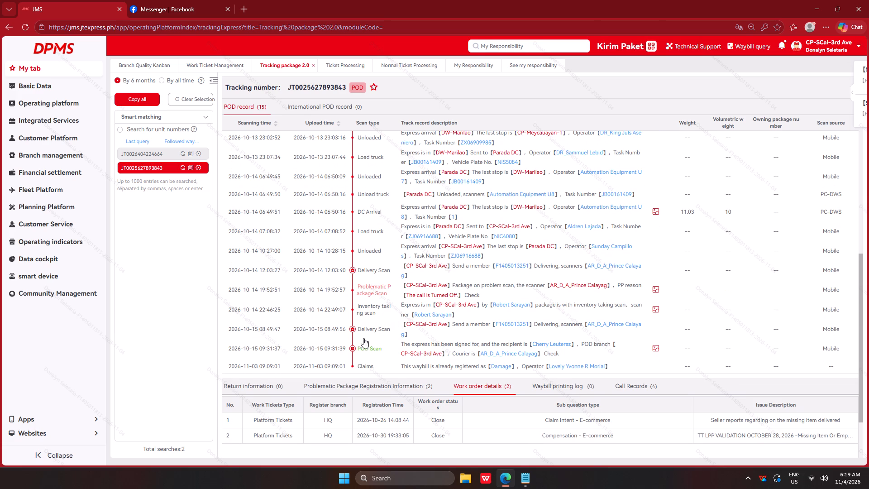
click(138, 154)
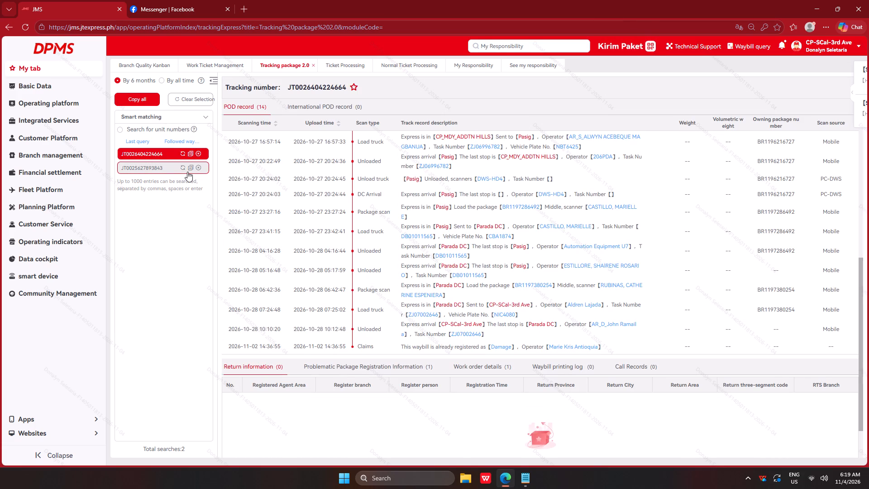
click(397, 361)
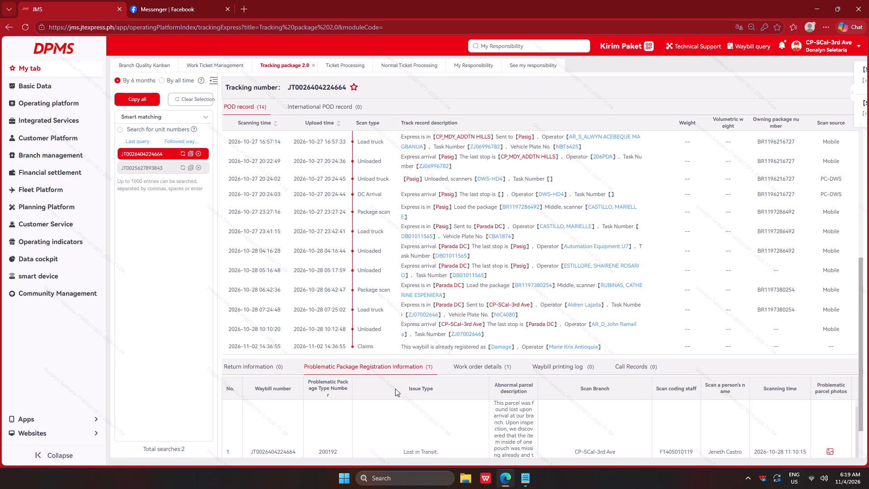
click(155, 172)
click(125, 153)
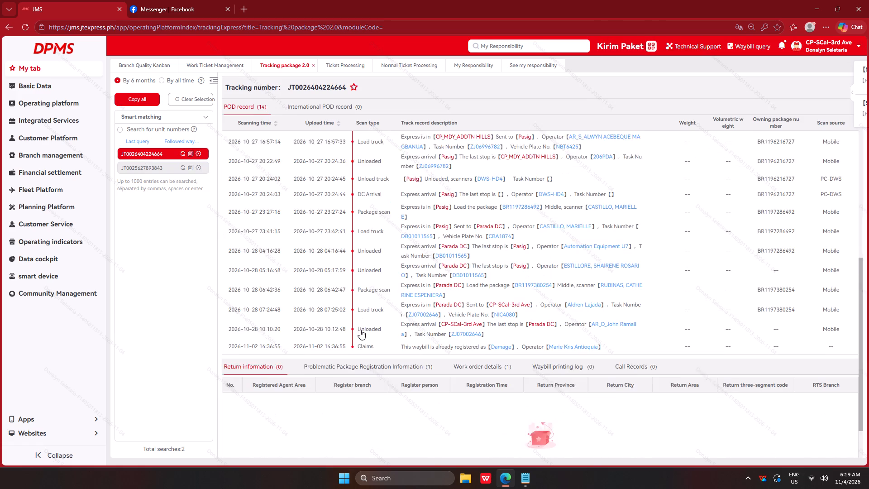
scroll(360, 330, down, 2)
click(357, 323)
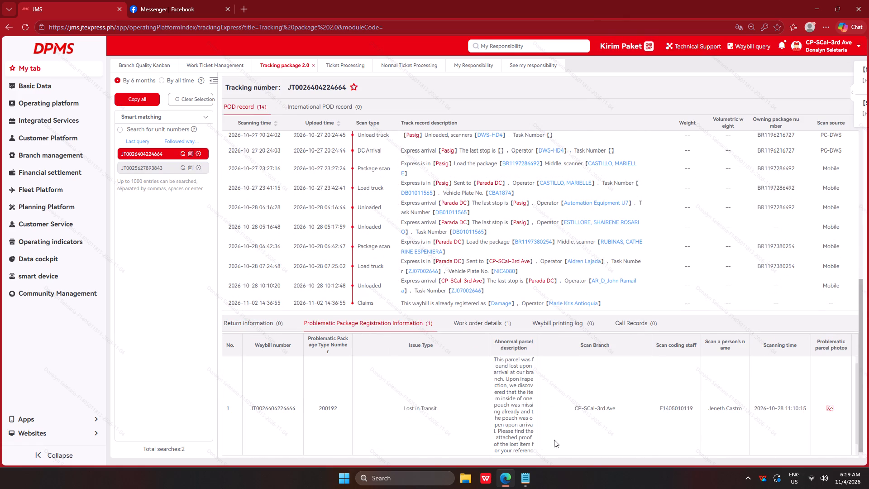
scroll(554, 440, down, 1)
click(829, 401)
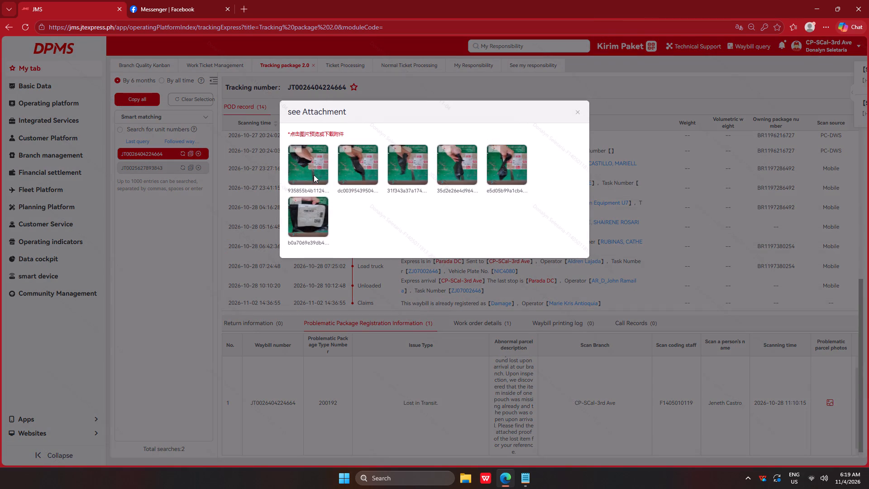
click(311, 157)
click(306, 176)
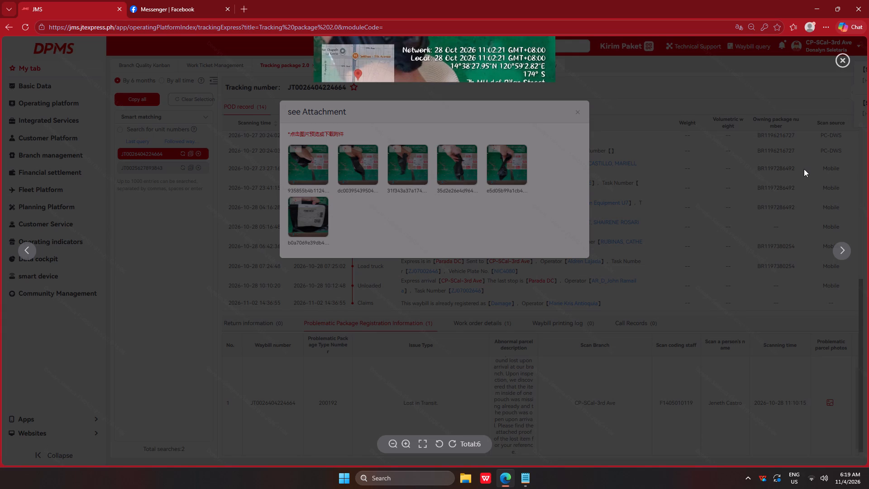
key(Right)
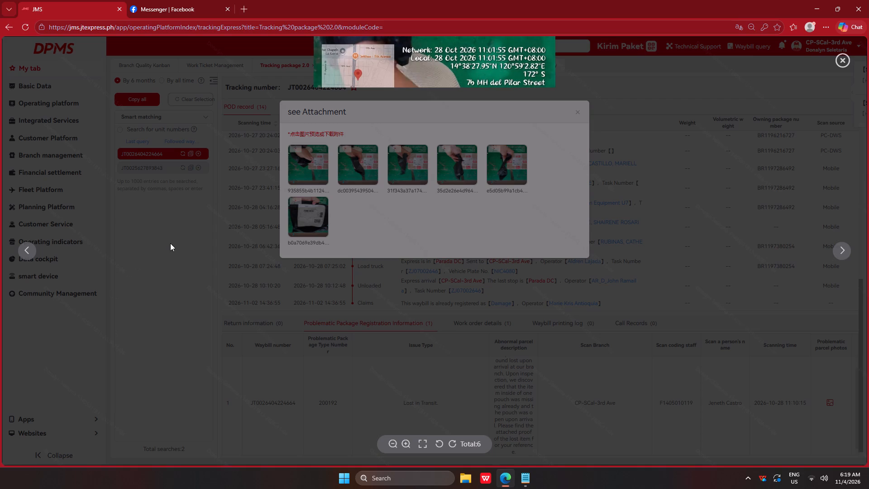
click(168, 278)
click(575, 112)
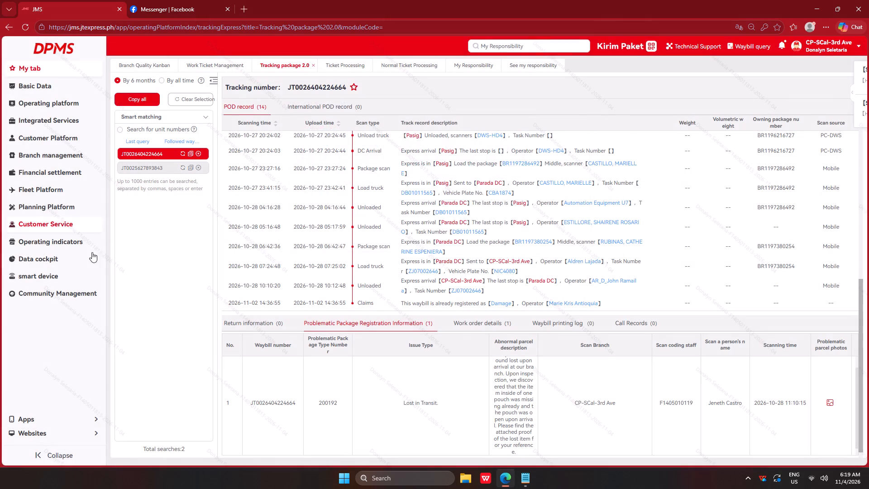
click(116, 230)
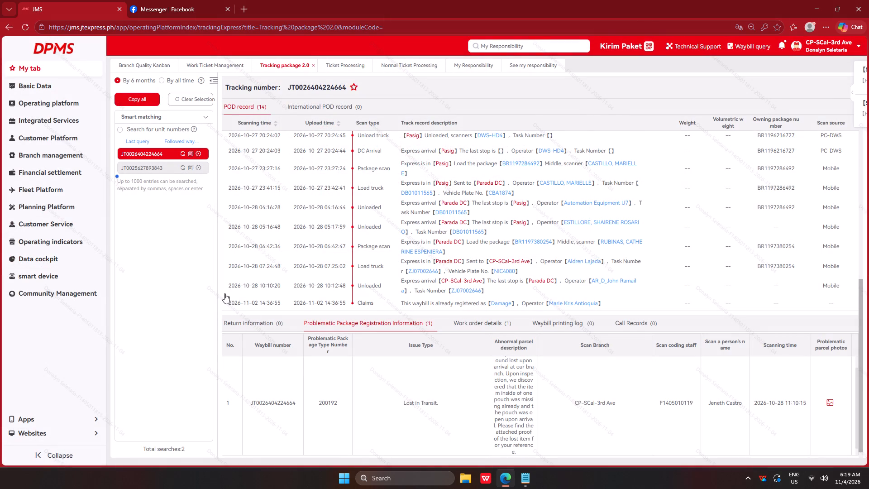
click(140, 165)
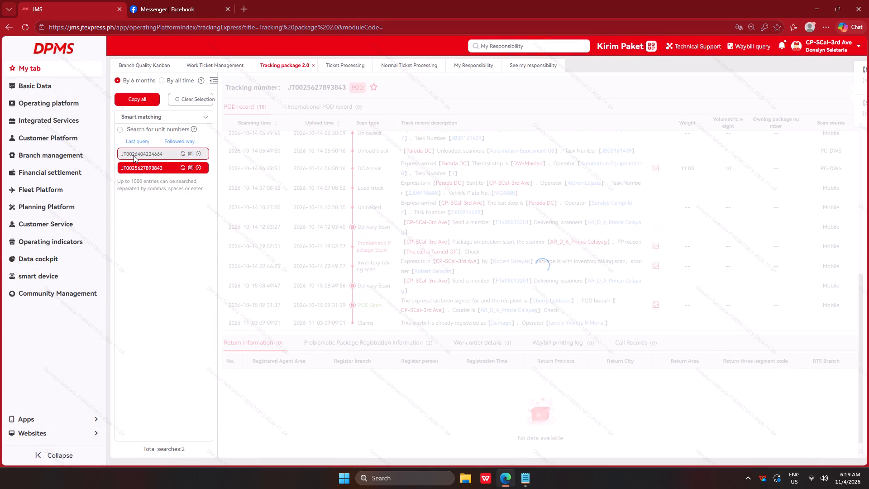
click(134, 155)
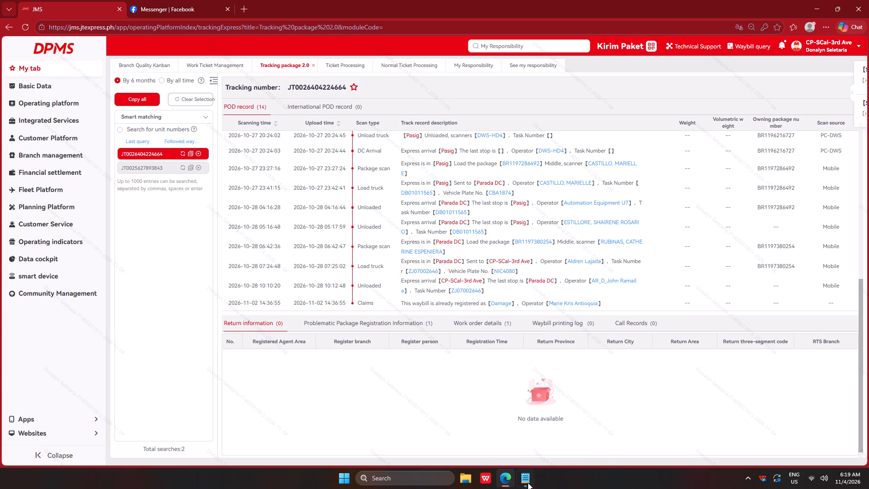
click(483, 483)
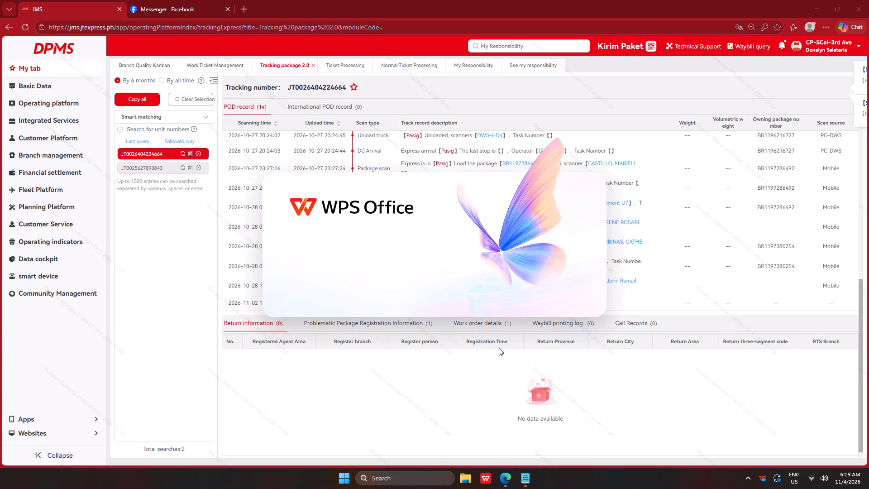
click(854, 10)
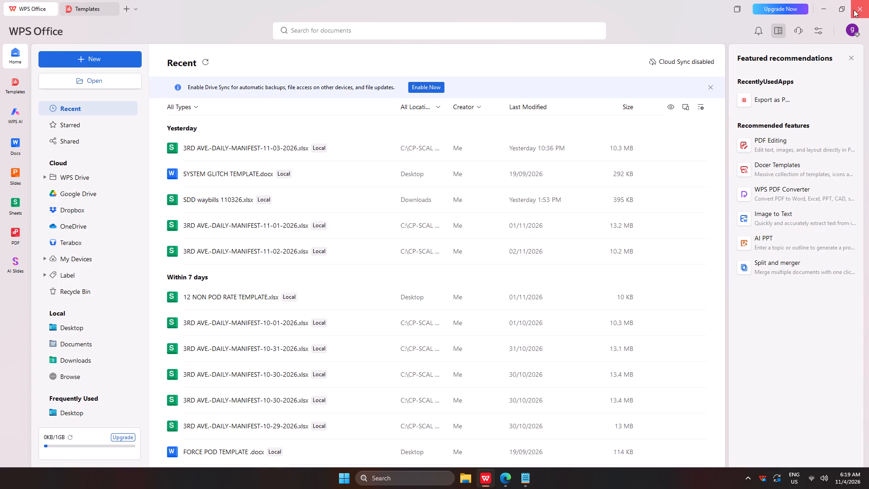
Switch to the Lark app and open the chat with the North B SP Back Office contact.
click(375, 476)
text(lark)
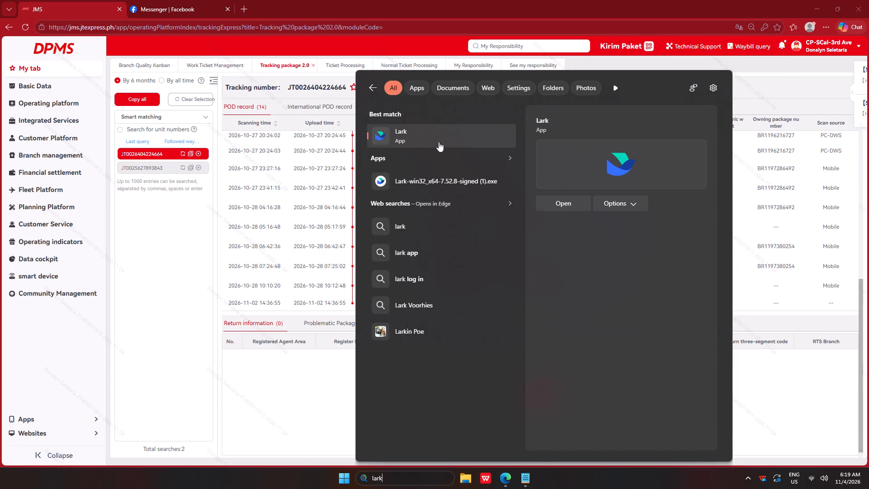
click(433, 134)
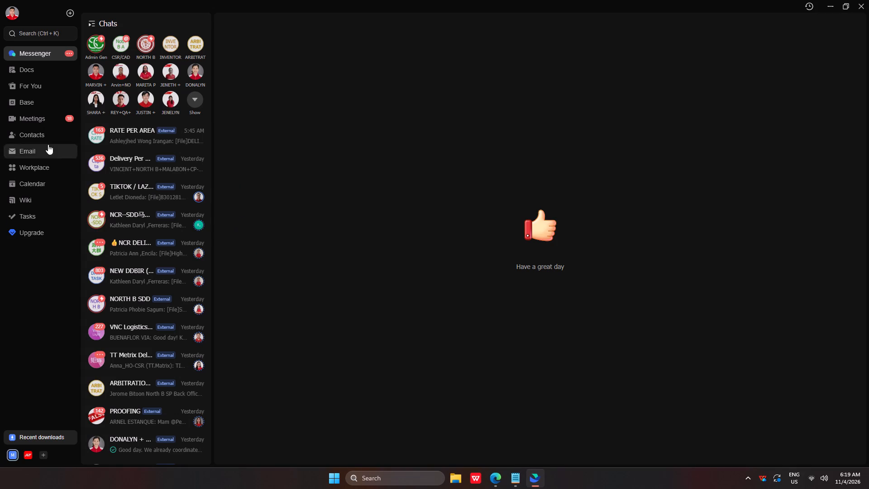
scroll(162, 214, down, 2)
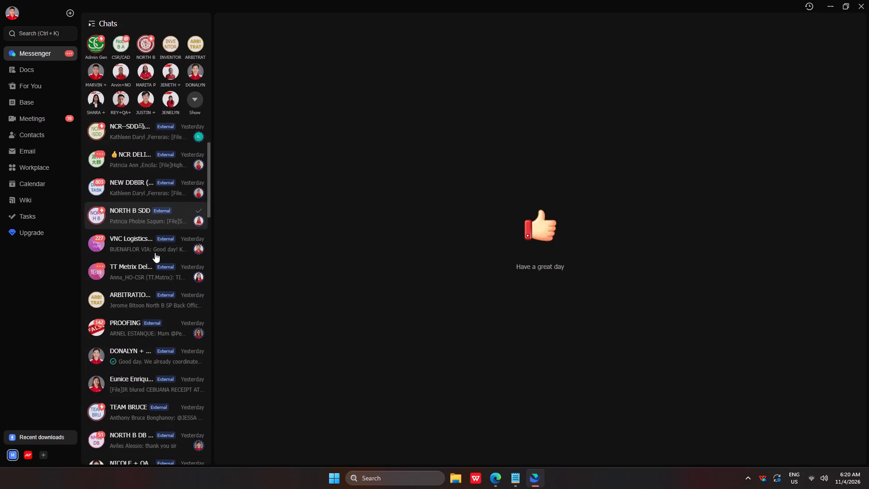
scroll(149, 308, down, 4)
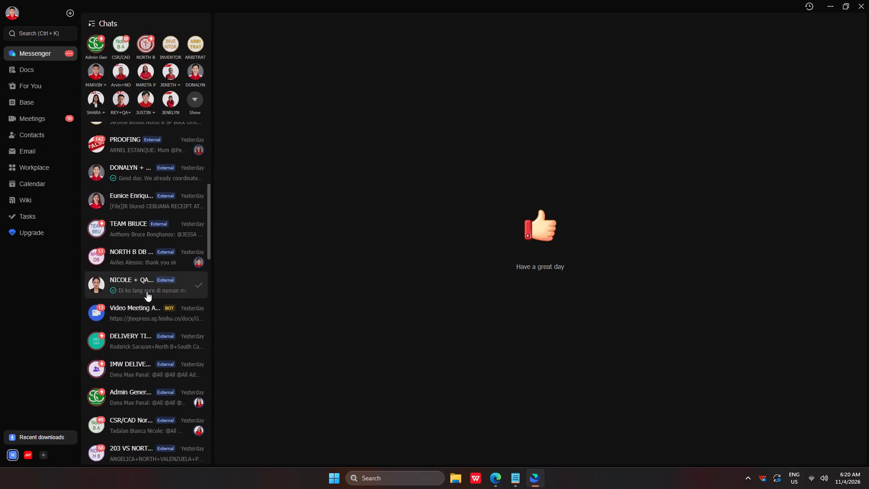
scroll(155, 332, down, 1)
scroll(152, 412, down, 2)
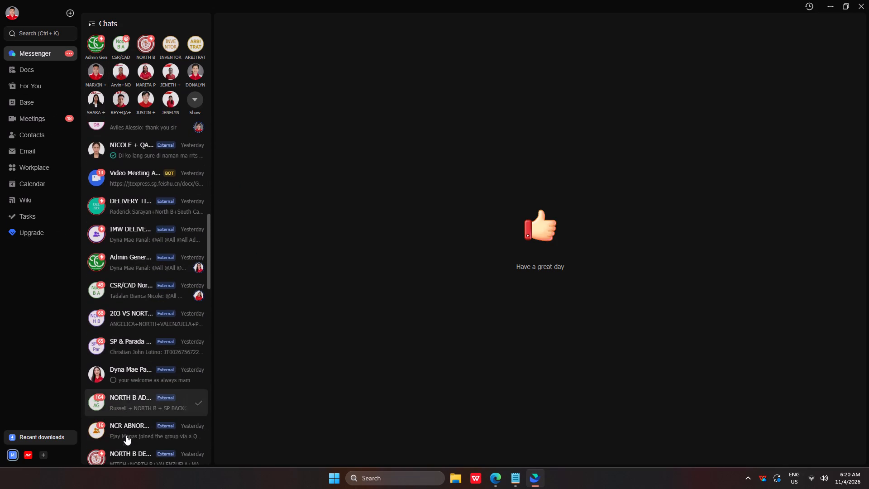
scroll(125, 435, down, 3)
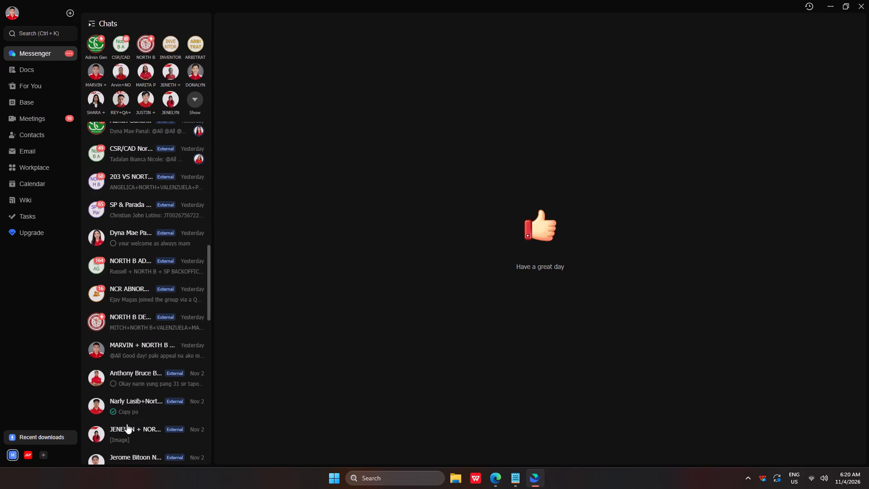
scroll(127, 424, down, 2)
click(130, 373)
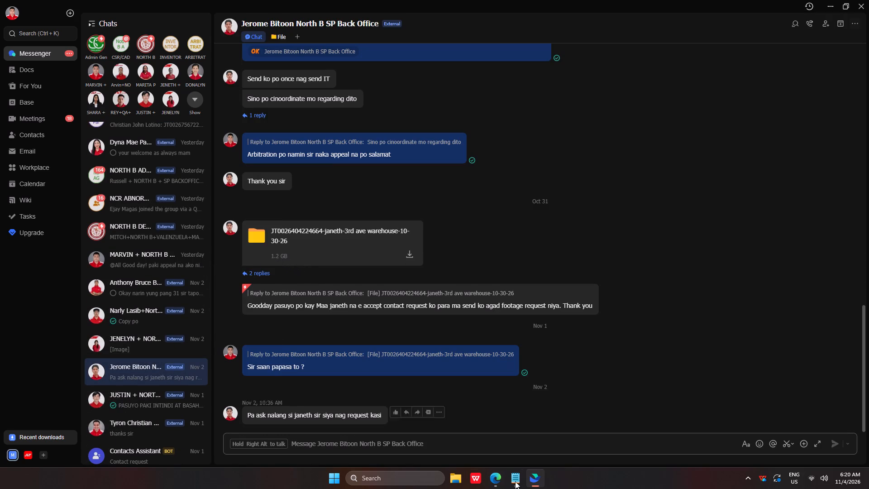
click(497, 479)
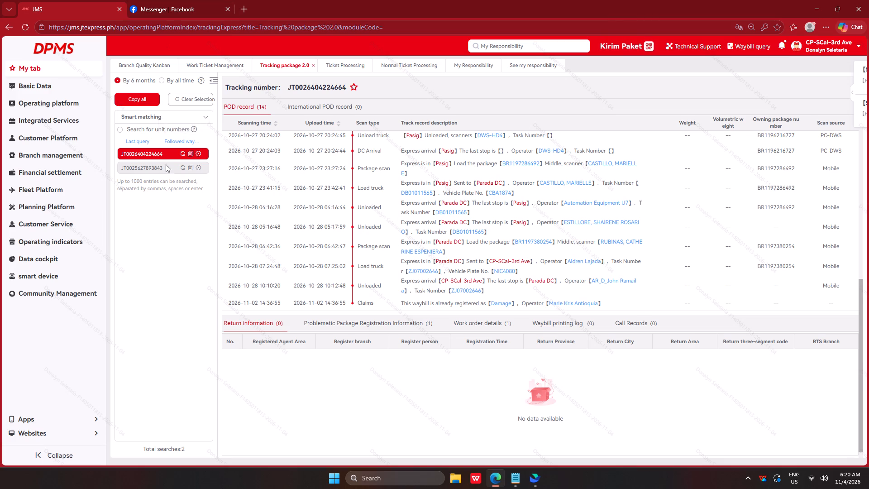
click(497, 477)
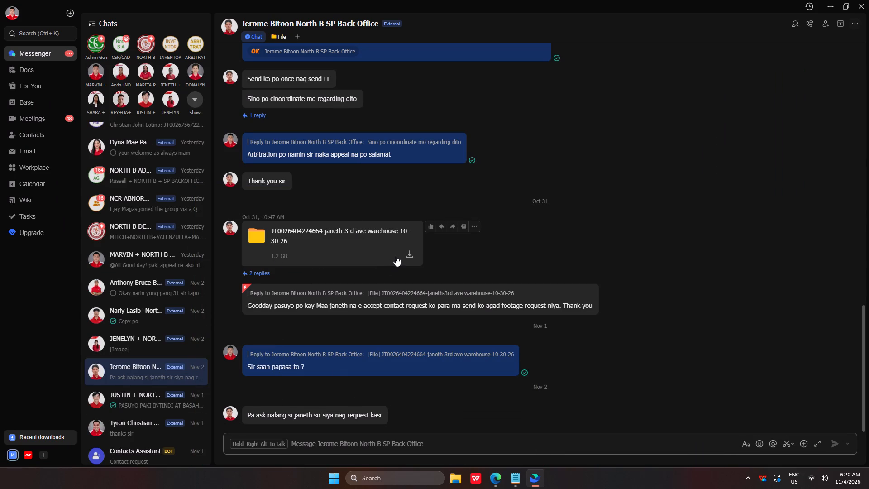
click(409, 253)
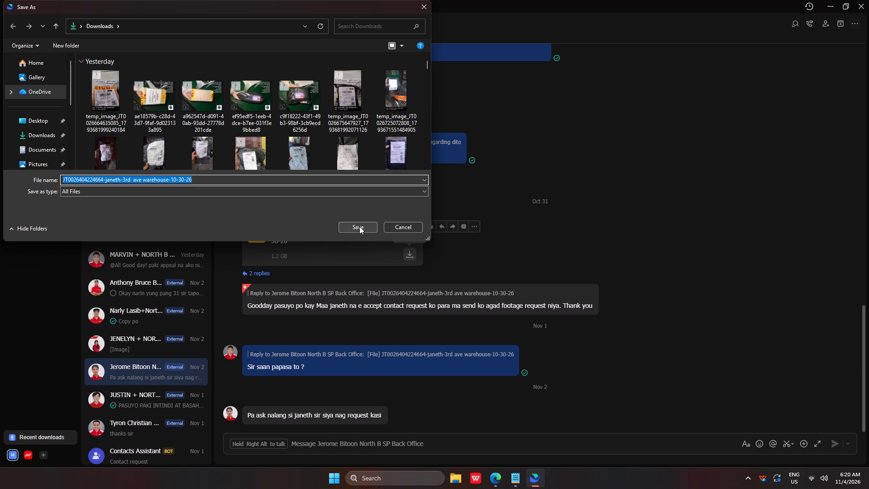
click(359, 226)
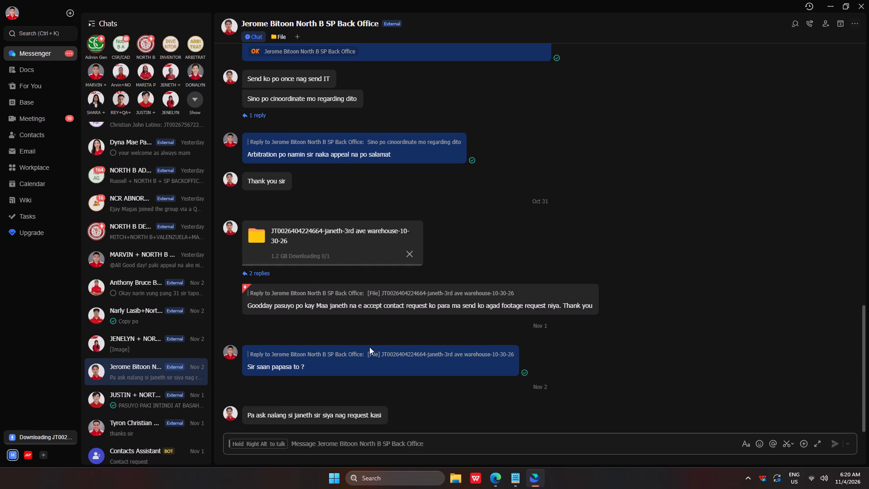
Open Google Drive from a new browser tab and try to start creating a new item there.
click(494, 483)
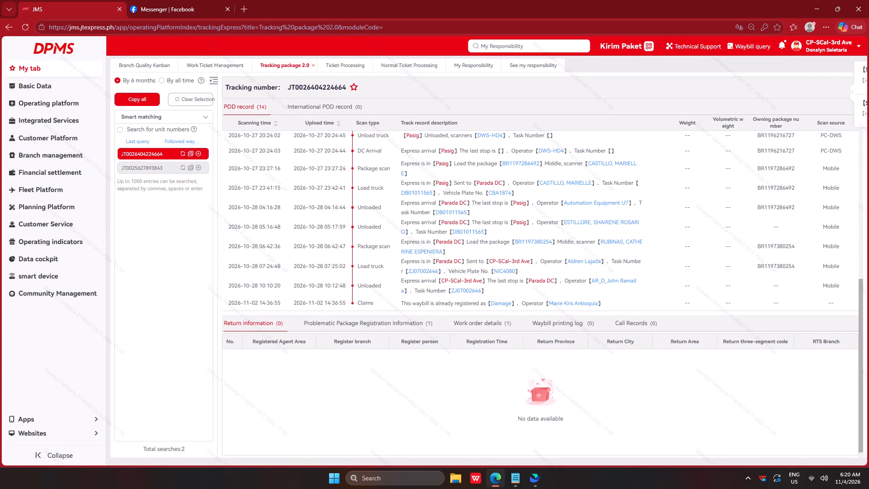
click(245, 8)
text(goog)
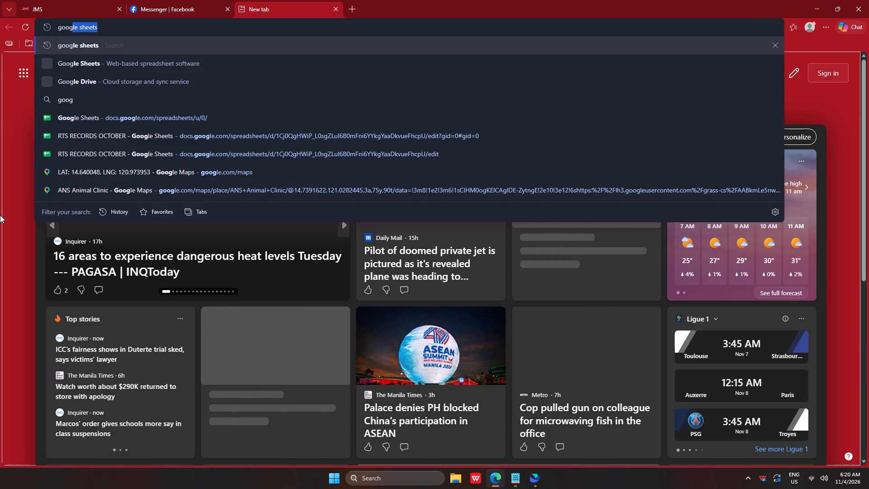
click(64, 80)
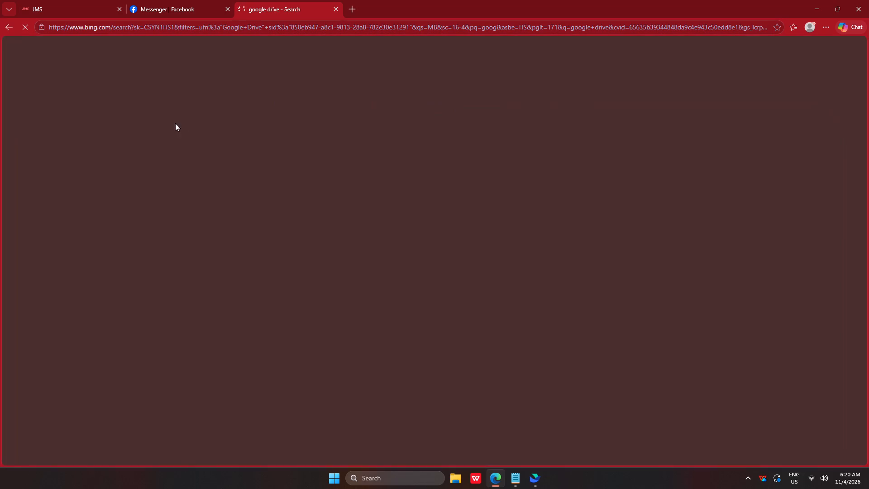
click(102, 150)
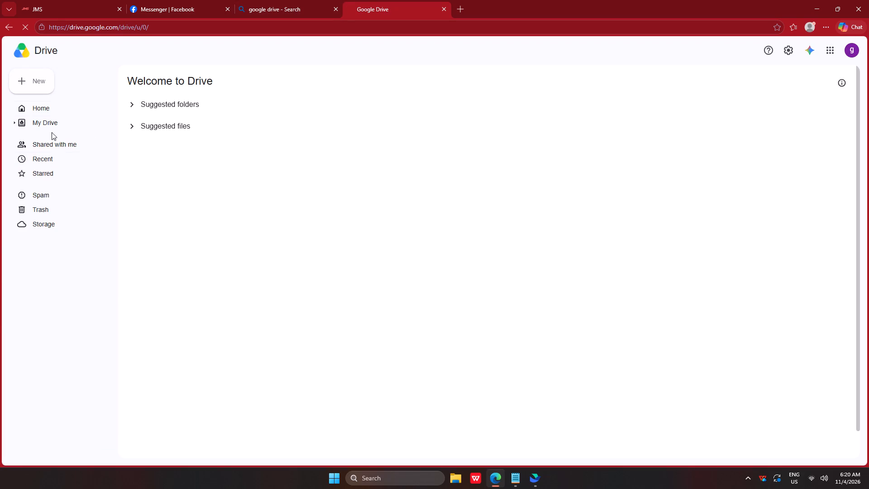
click(25, 80)
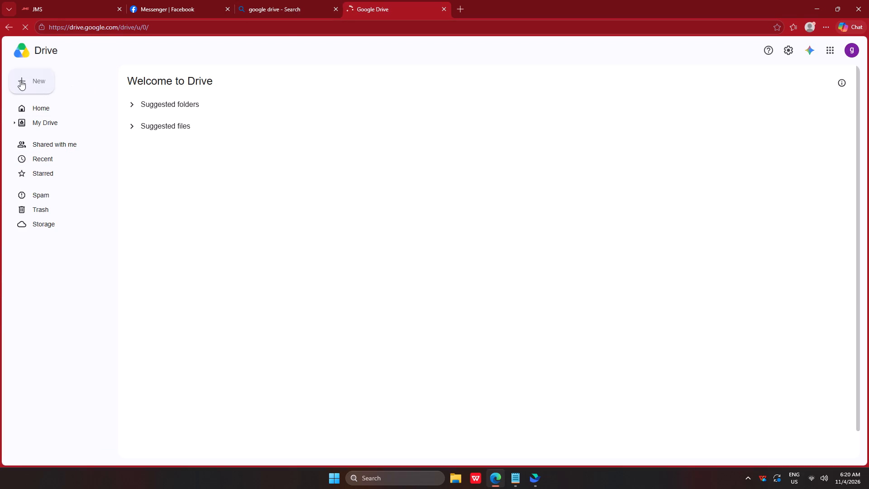
click(20, 80)
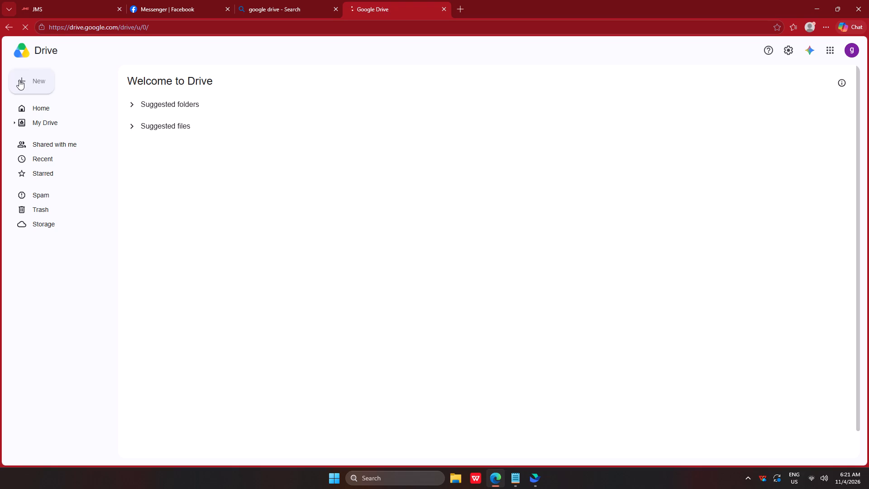
click(22, 78)
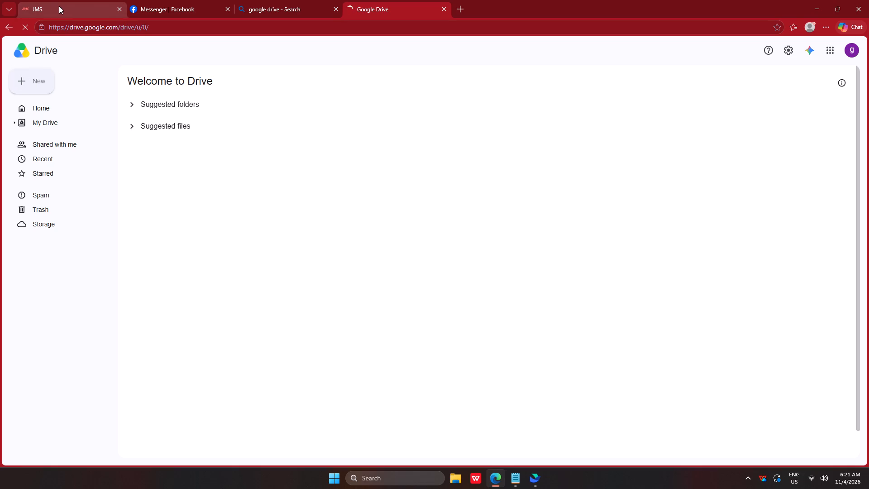
click(60, 11)
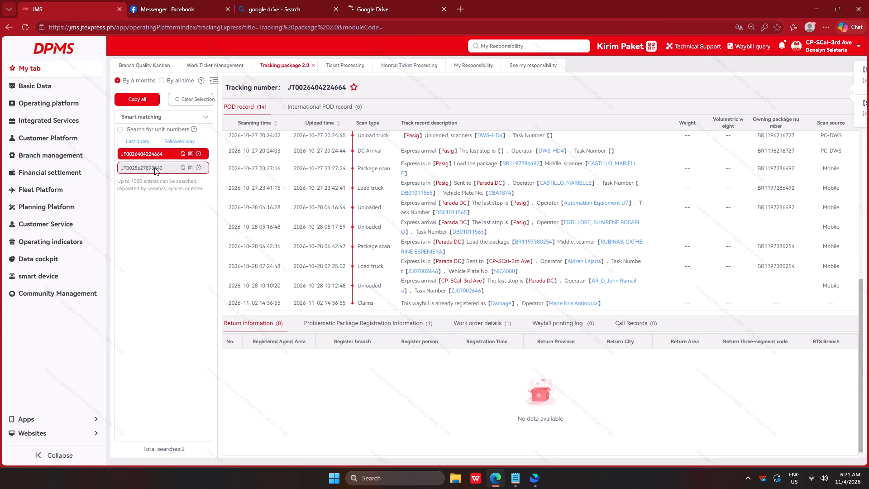
click(154, 168)
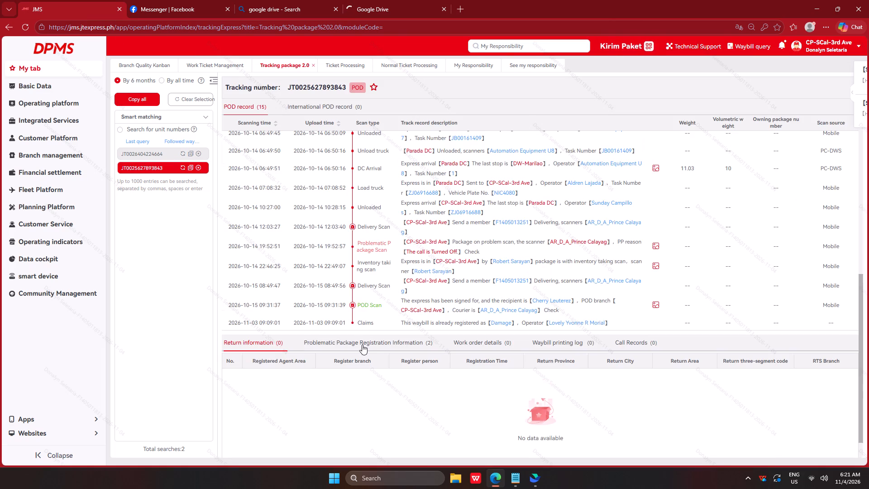
click(147, 153)
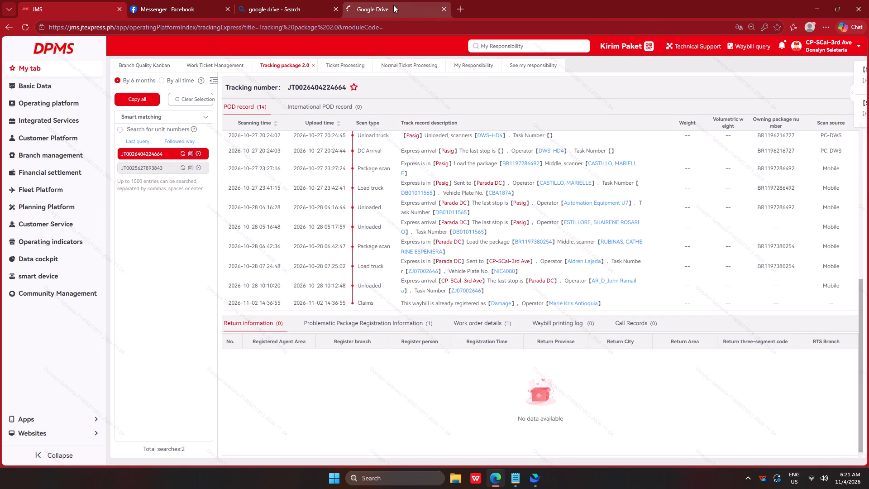
click(189, 153)
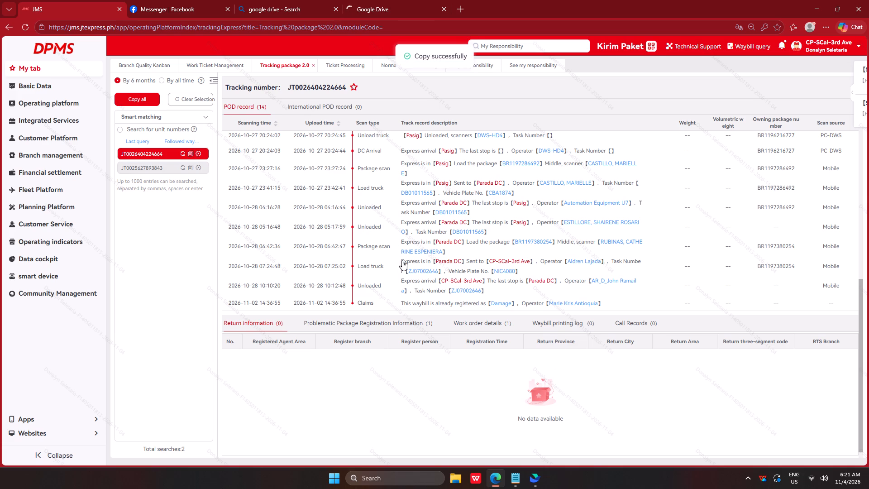
click(136, 166)
scroll(635, 159, up, 8)
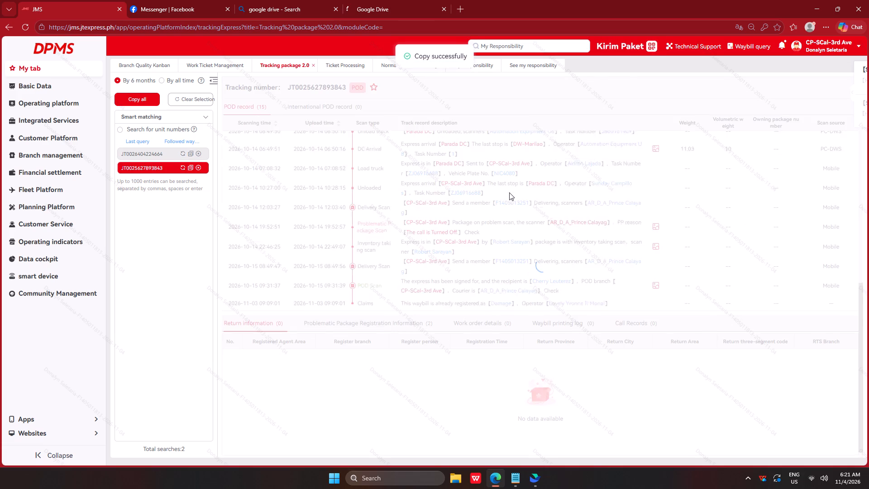
scroll(509, 192, up, 16)
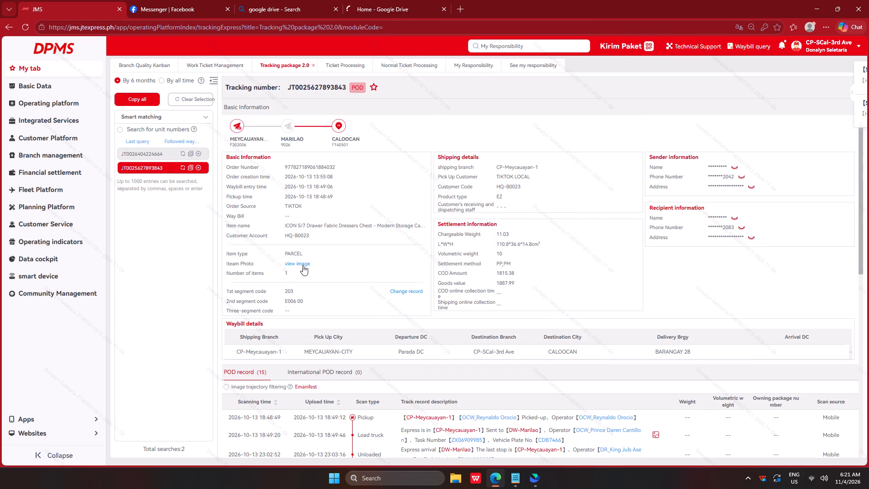
click(301, 258)
click(304, 260)
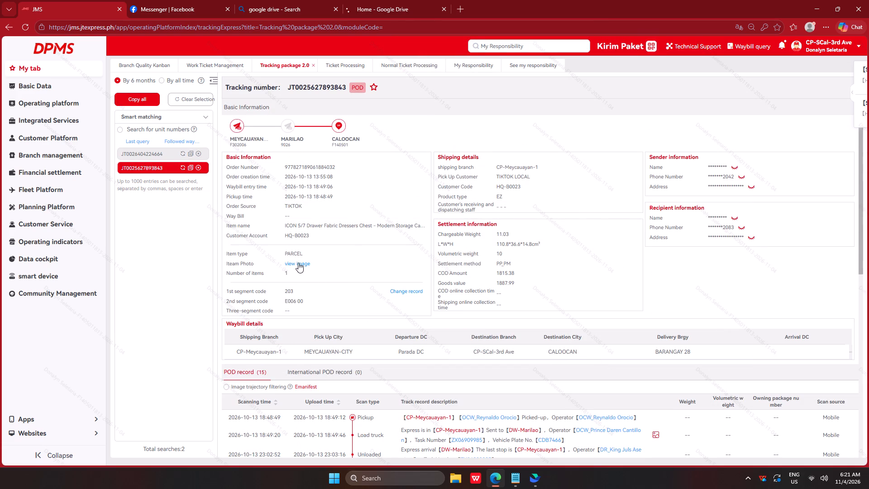
click(298, 263)
click(294, 264)
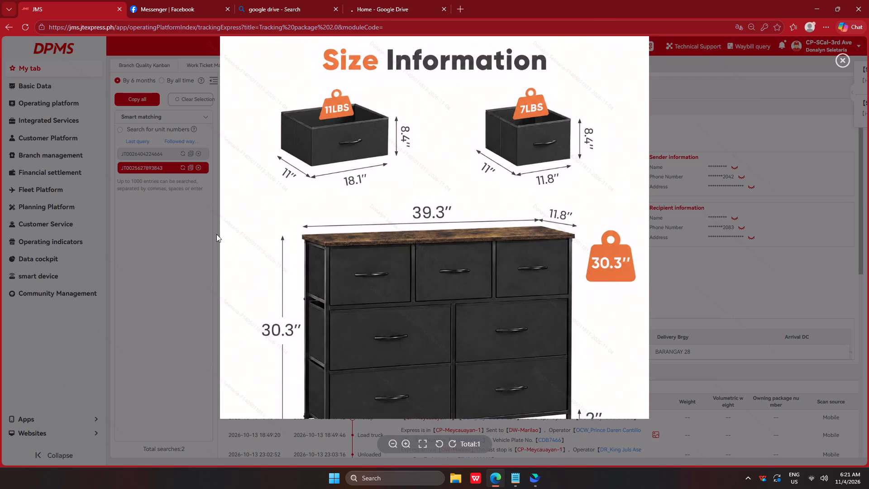
click(189, 235)
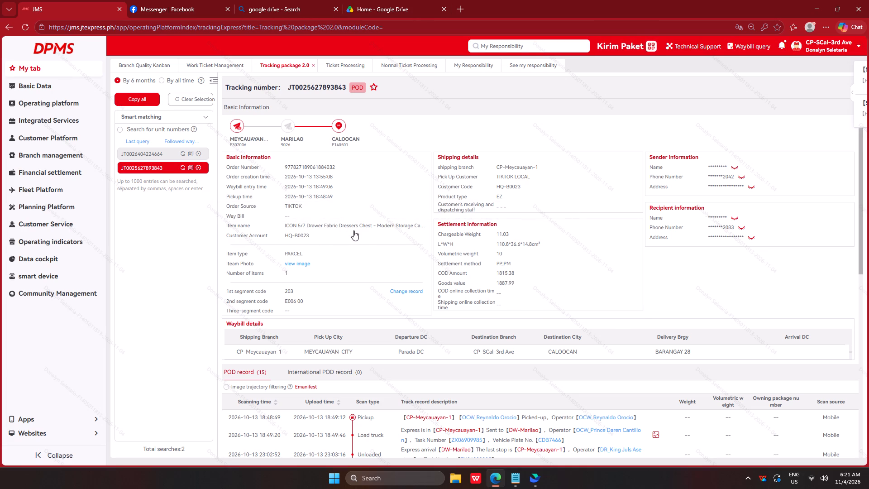
click(294, 264)
scroll(488, 282, down, 3)
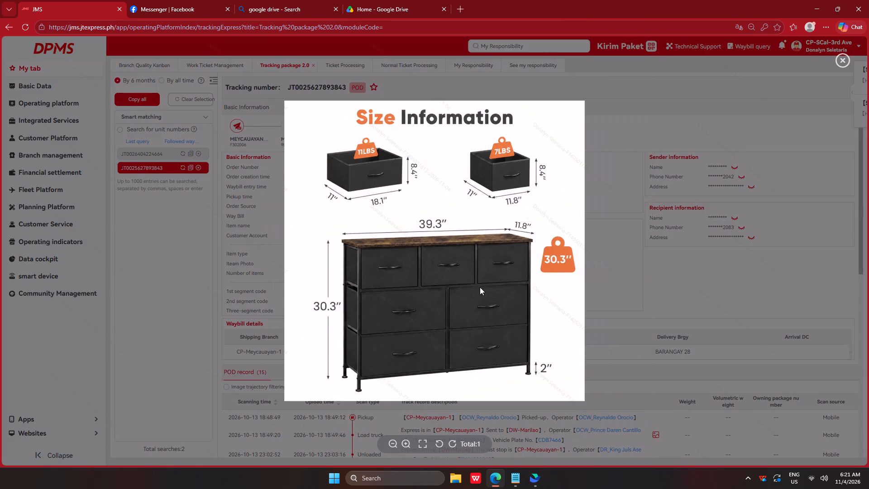
click(175, 215)
click(160, 153)
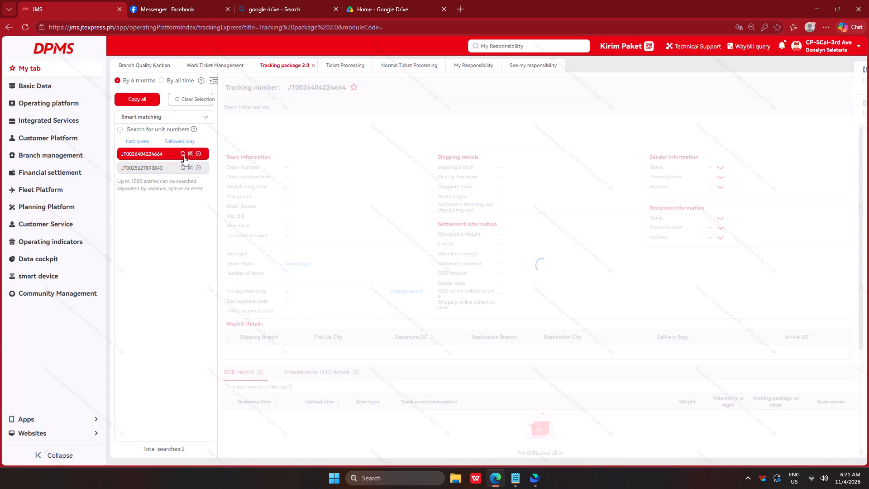
click(189, 153)
click(394, 12)
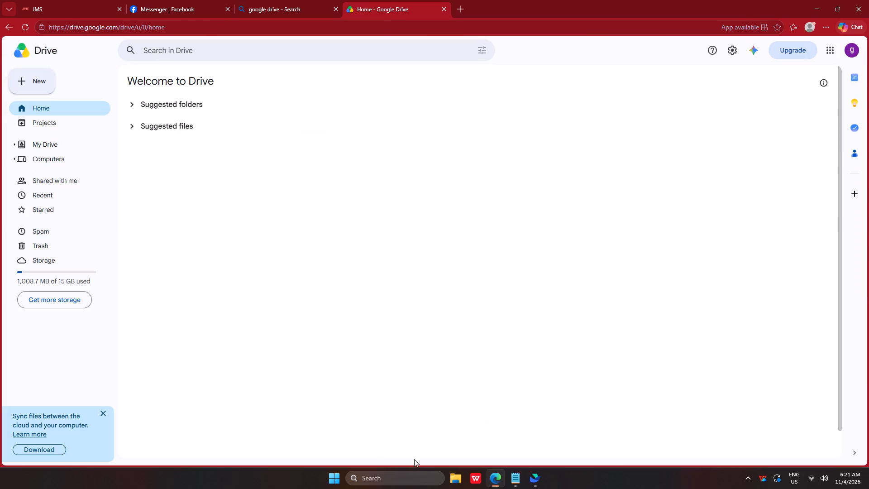
click(22, 77)
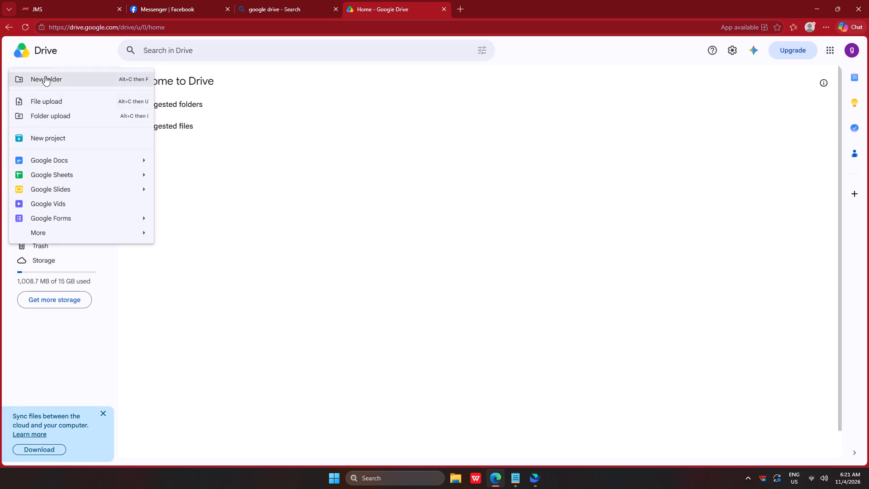
click(46, 76)
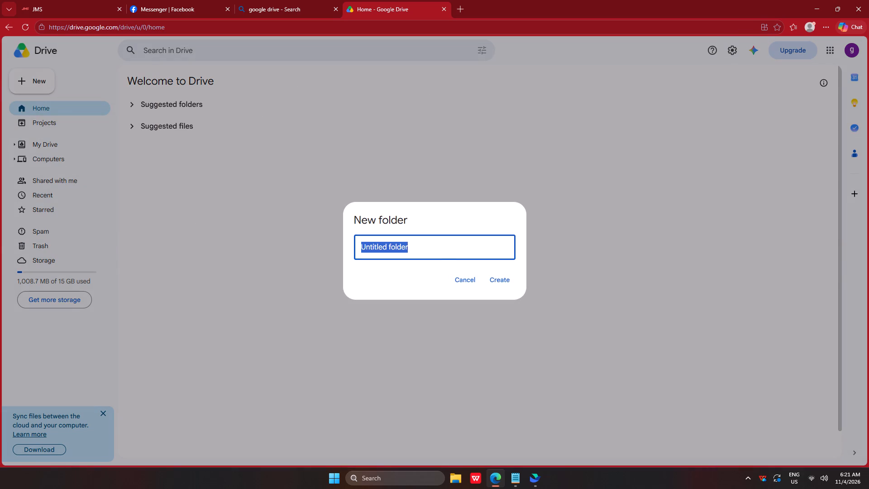
key(ctrl+v)
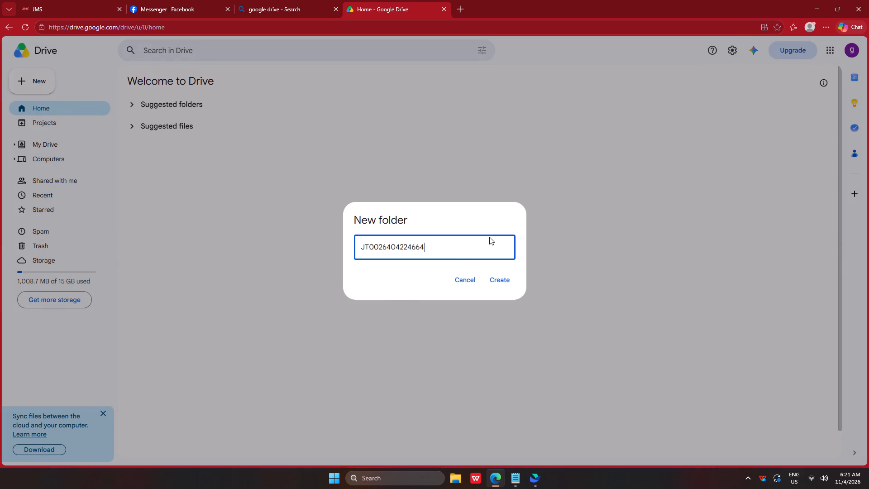
key(space)
text(da)
key(BackSpace)
key(BackSpace)
text(LOST)
click(501, 278)
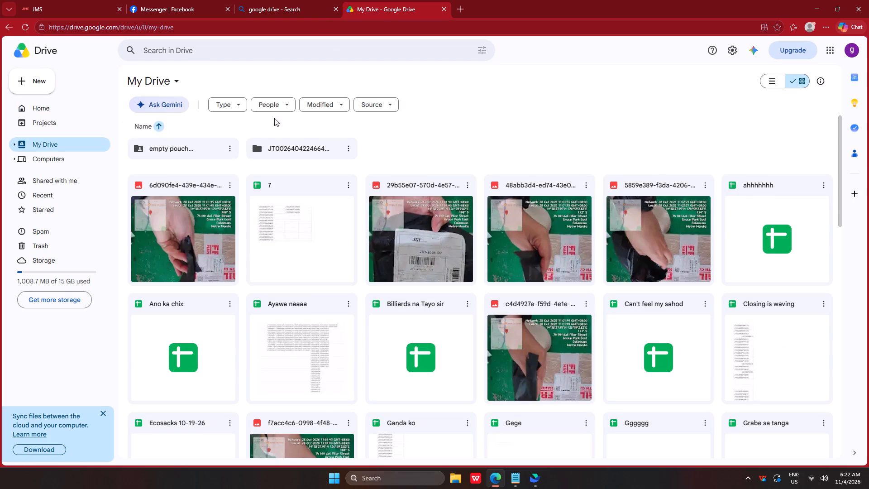
click(299, 150)
double_click(299, 150)
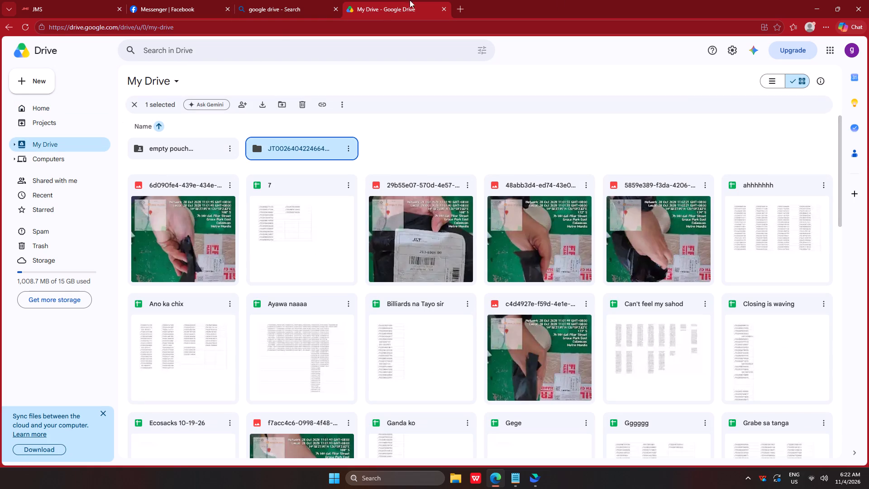
scroll(398, 282, down, 6)
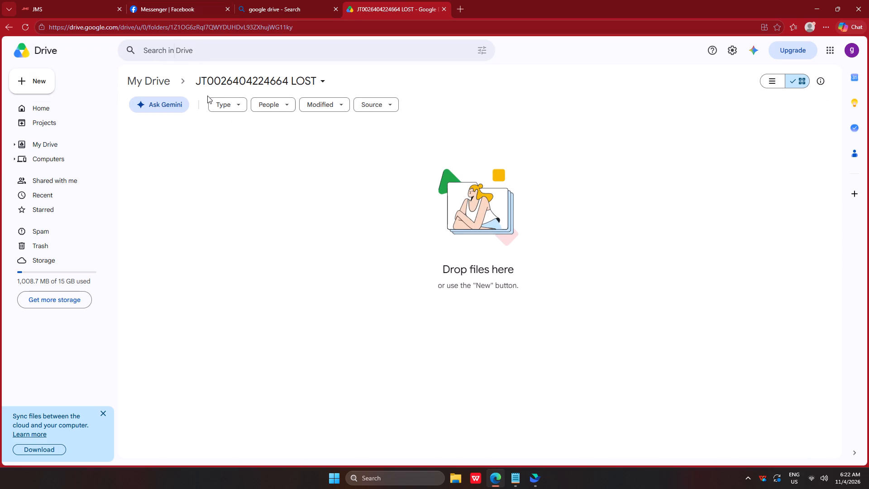
click(234, 80)
click(406, 197)
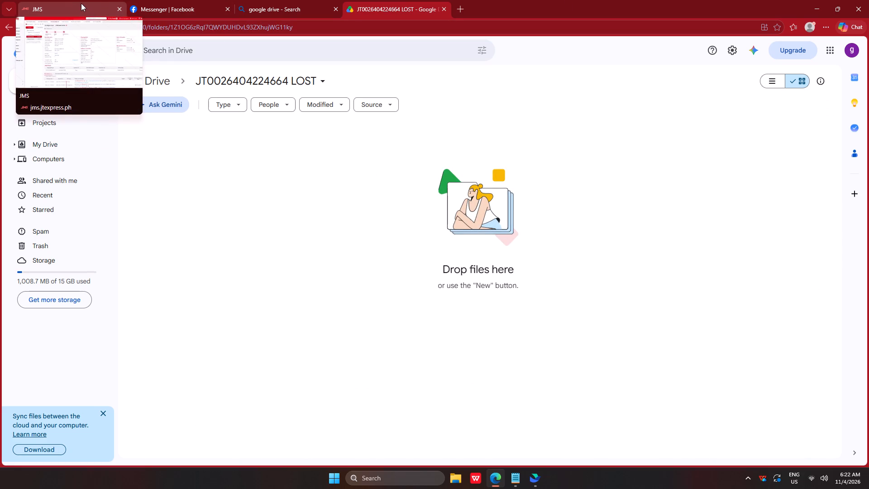
click(81, 3)
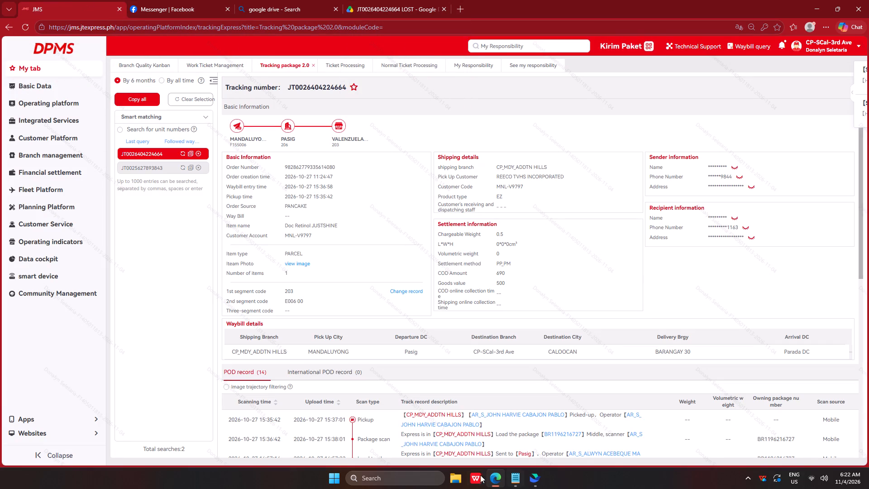
click(454, 483)
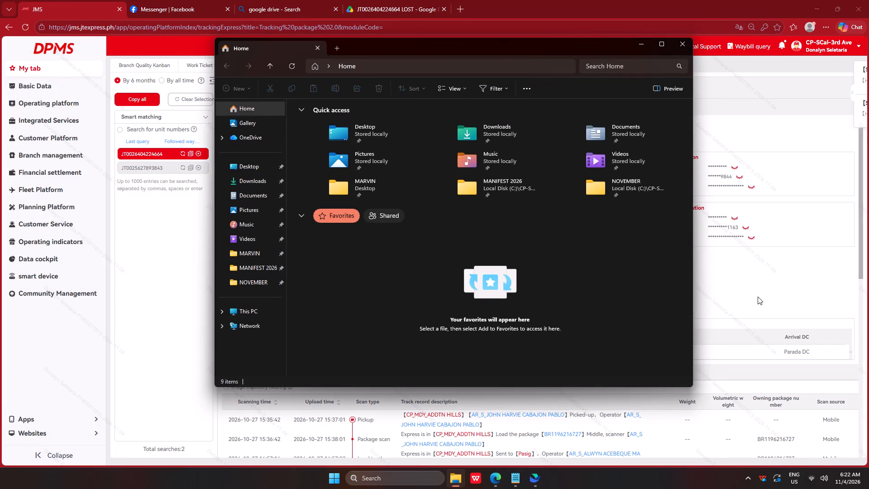
click(758, 297)
click(532, 479)
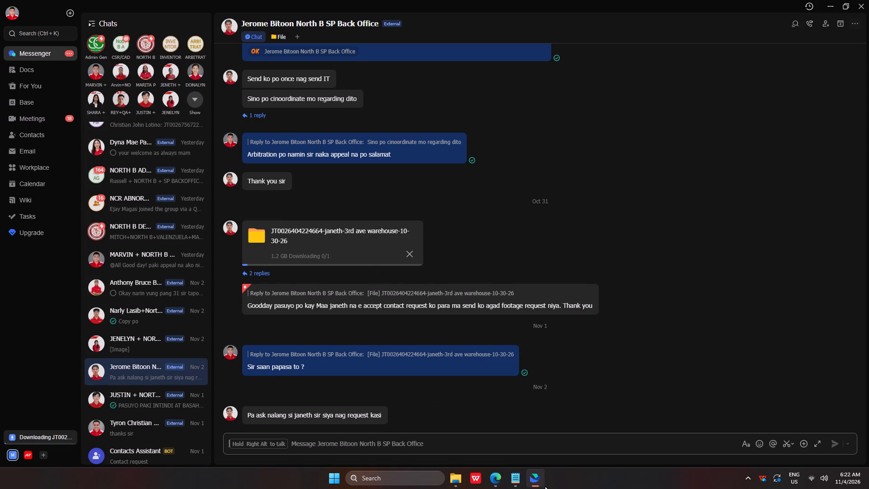
click(492, 479)
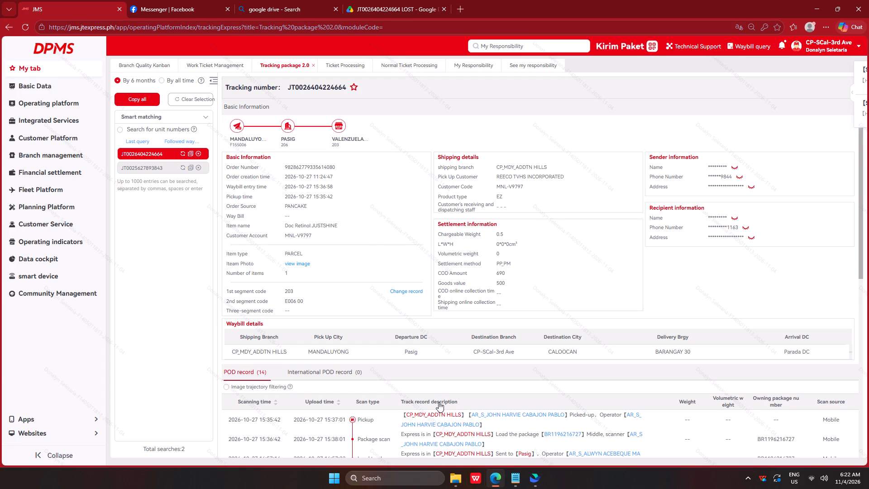
click(392, 5)
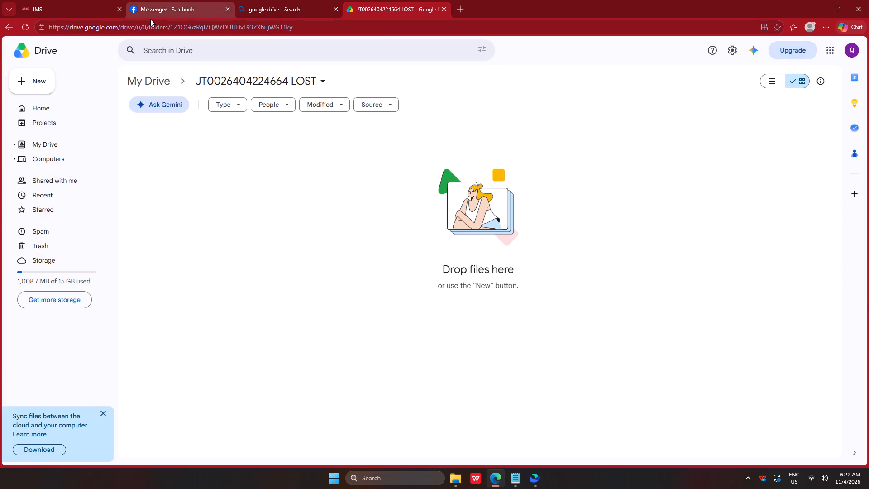
click(96, 5)
scroll(543, 262, down, 17)
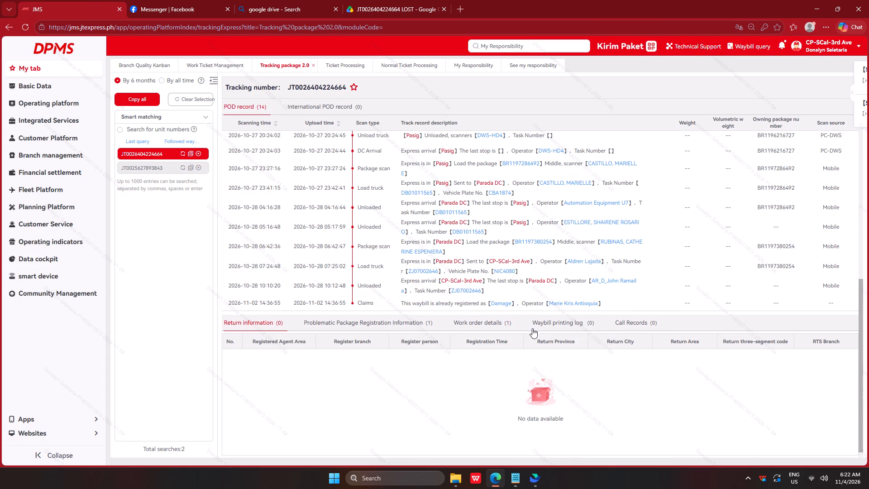
scroll(532, 328, down, 3)
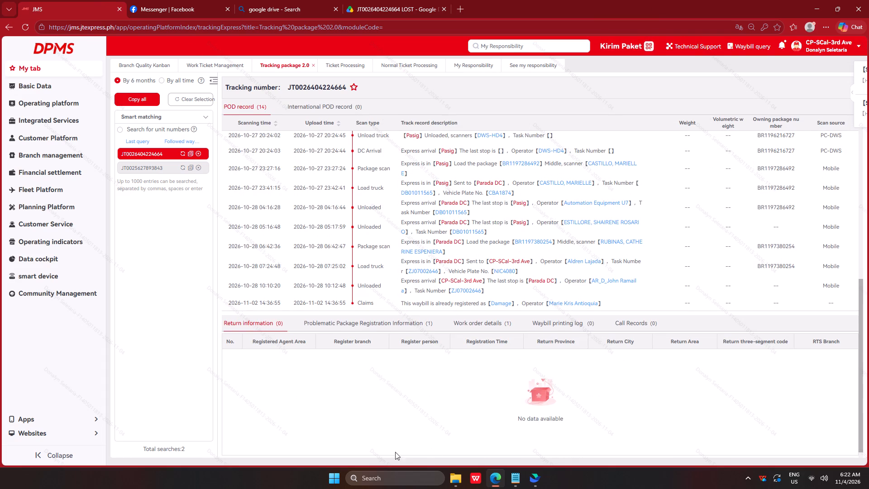
click(392, 321)
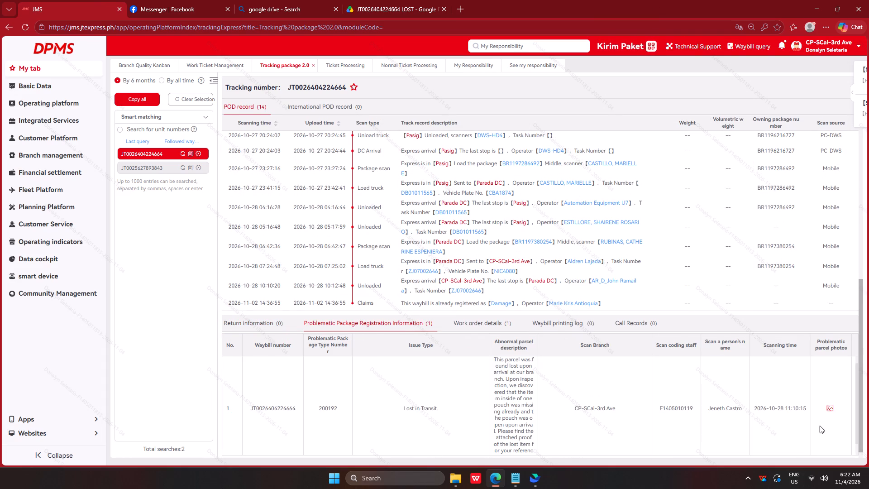
click(824, 409)
click(824, 409)
click(827, 405)
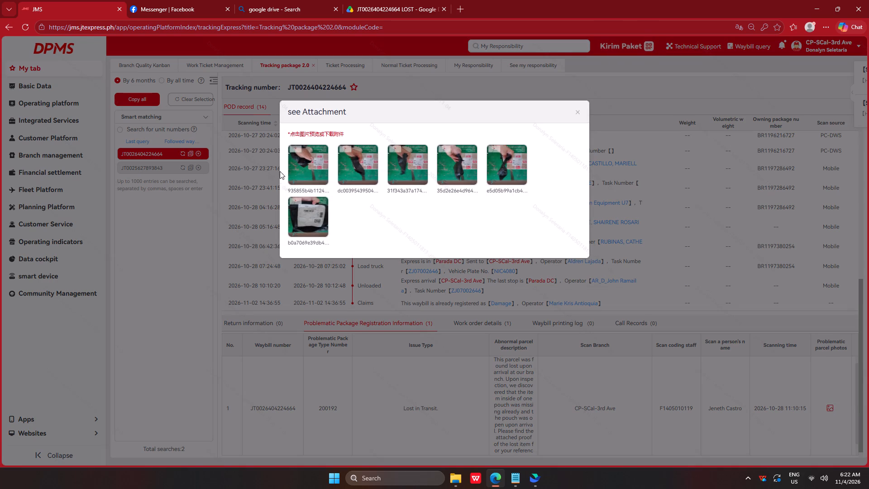
click(308, 177)
right_drag(413, 215, 407, 213)
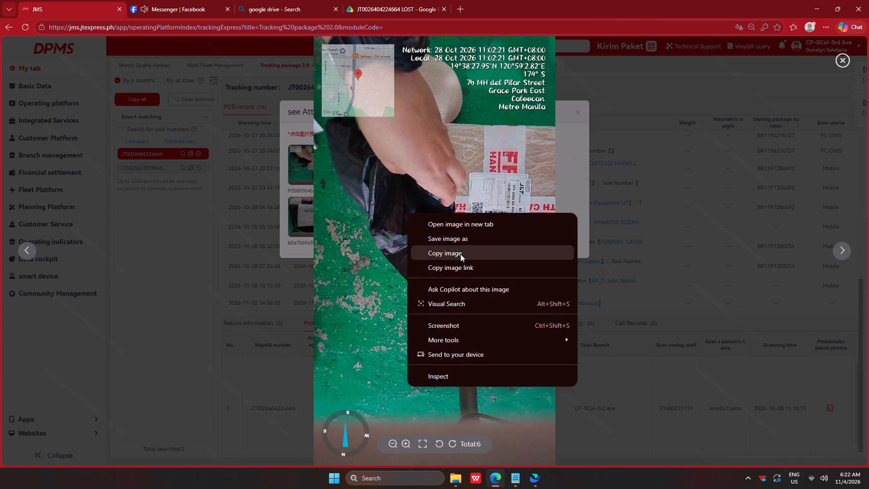
click(457, 254)
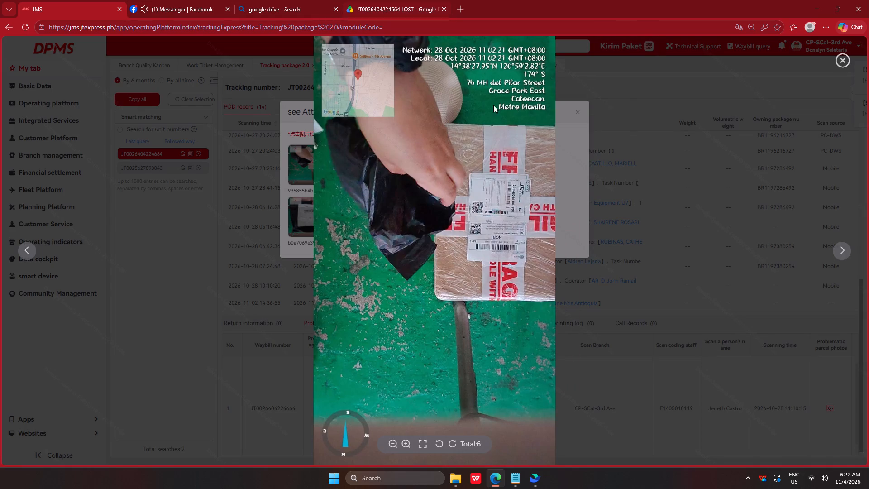
click(746, 302)
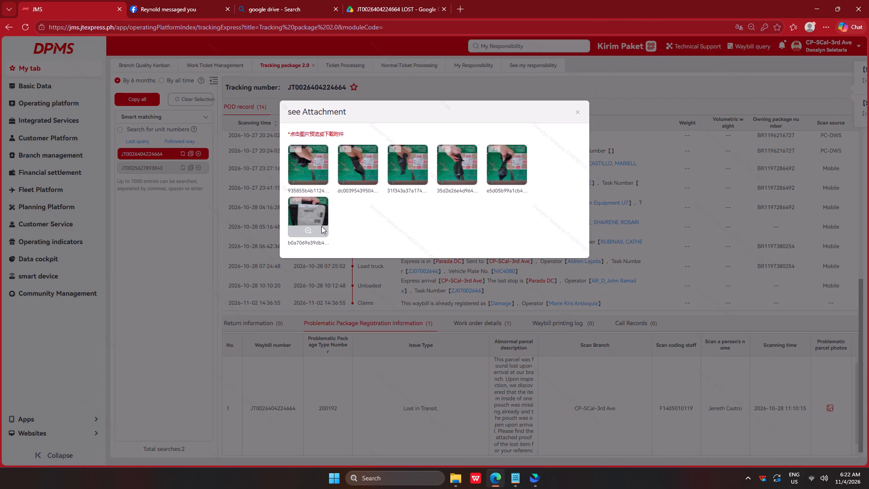
Examine the parcel label photo and the first photo among the registration attachments, and close the attachment viewer.
click(303, 227)
click(308, 230)
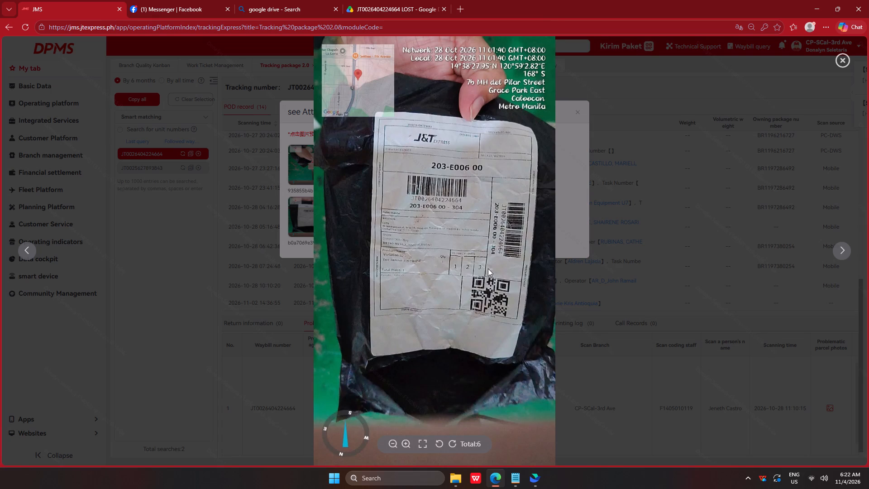
scroll(487, 270, down, 3)
click(679, 235)
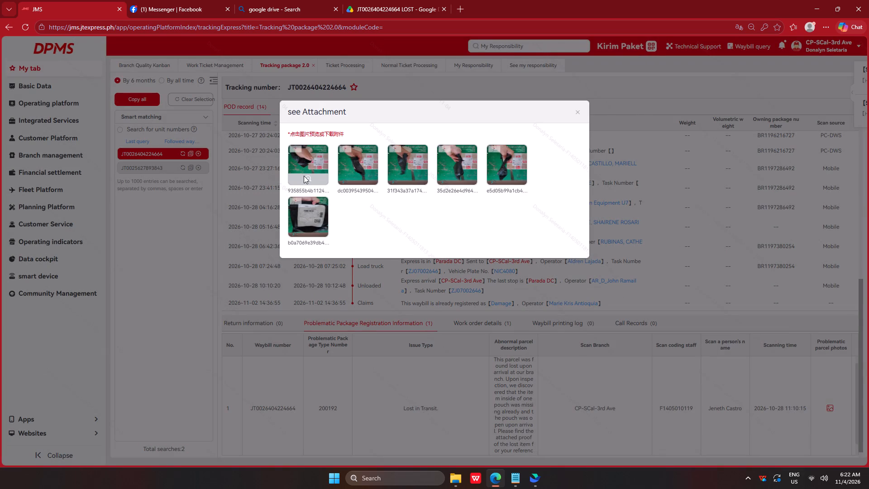
click(307, 177)
click(715, 196)
click(307, 226)
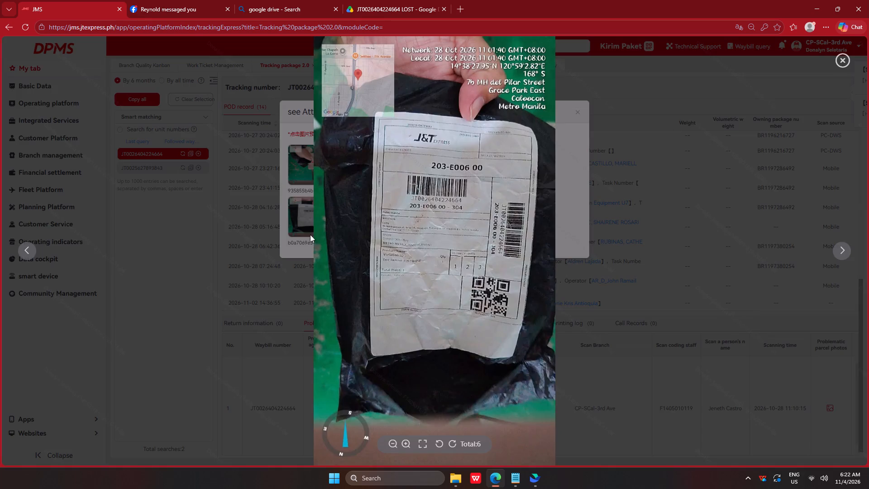
double_click(732, 206)
scroll(755, 317, down, 9)
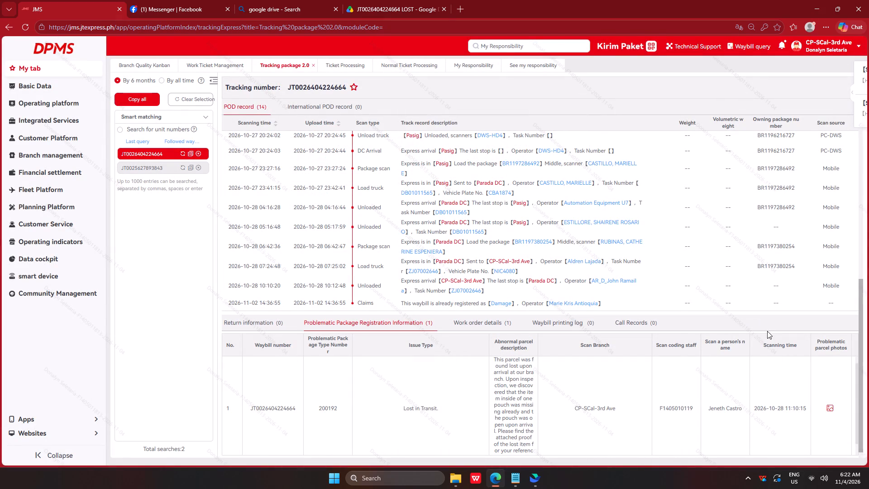
Look at the Drive folder again, and return to the arbitration pages My Responsibility and See my responsibility in JMS.
click(390, 7)
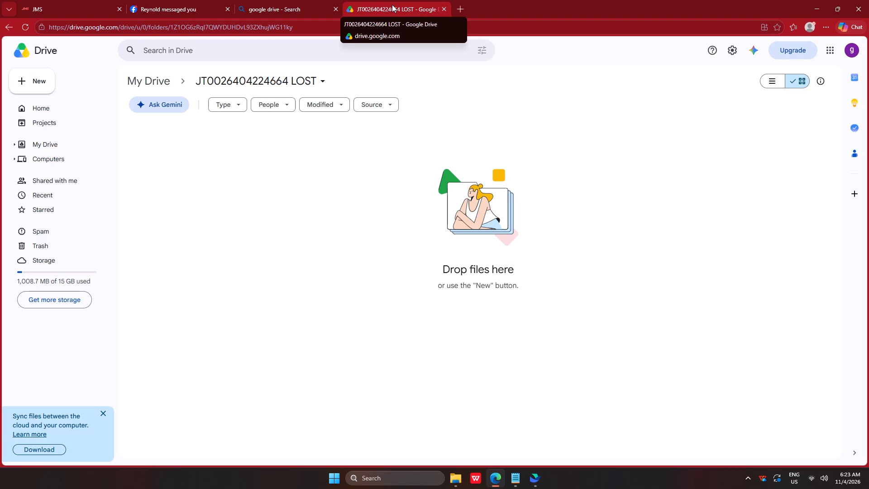
click(35, 10)
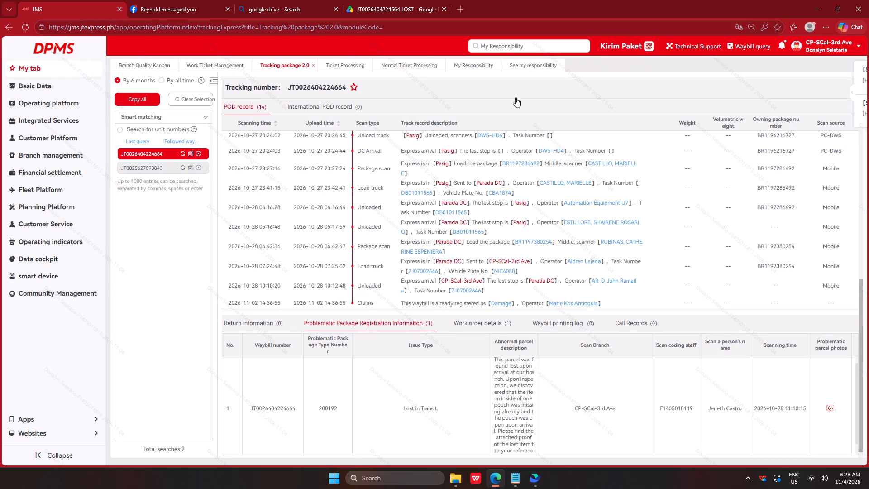
click(525, 66)
click(465, 67)
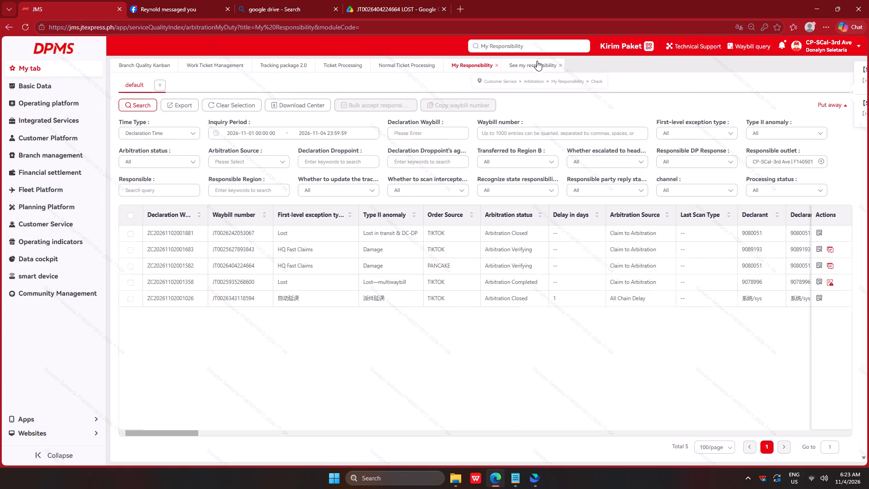
click(514, 64)
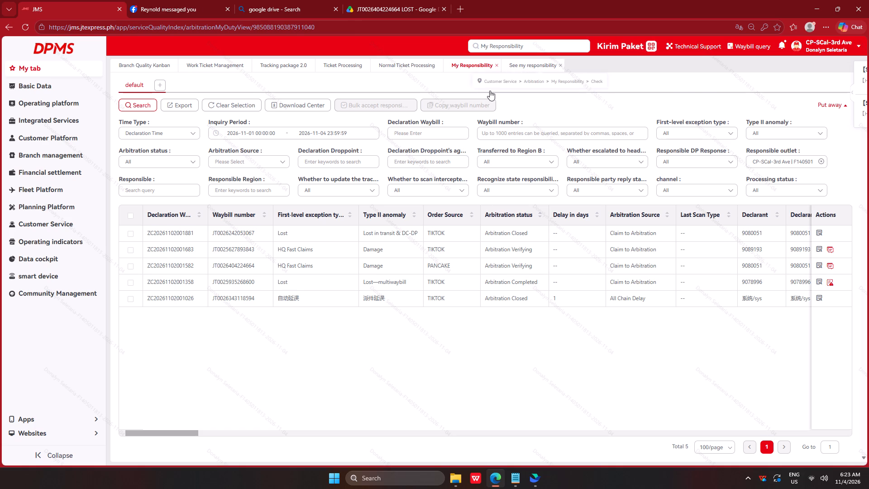
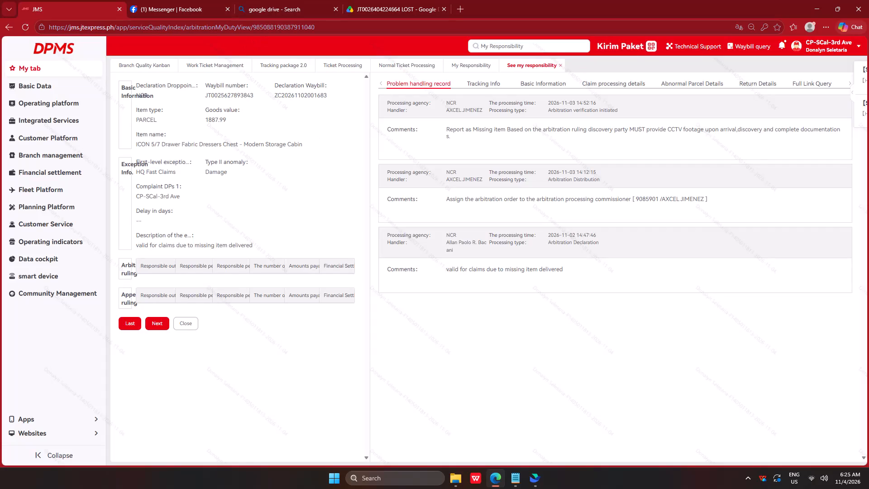
click(275, 8)
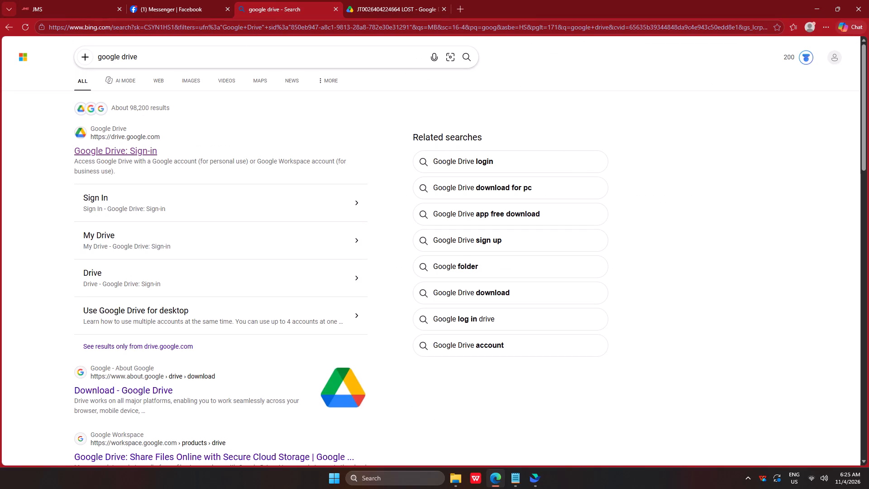
click(387, 18)
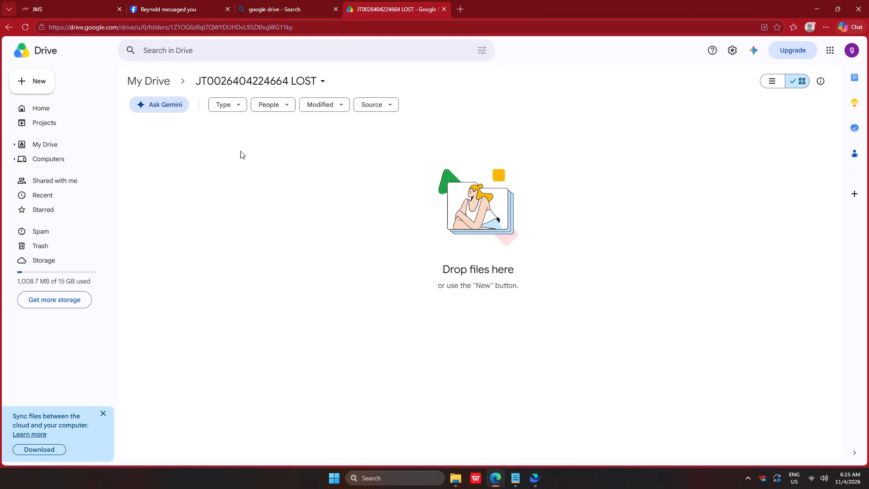
click(81, 0)
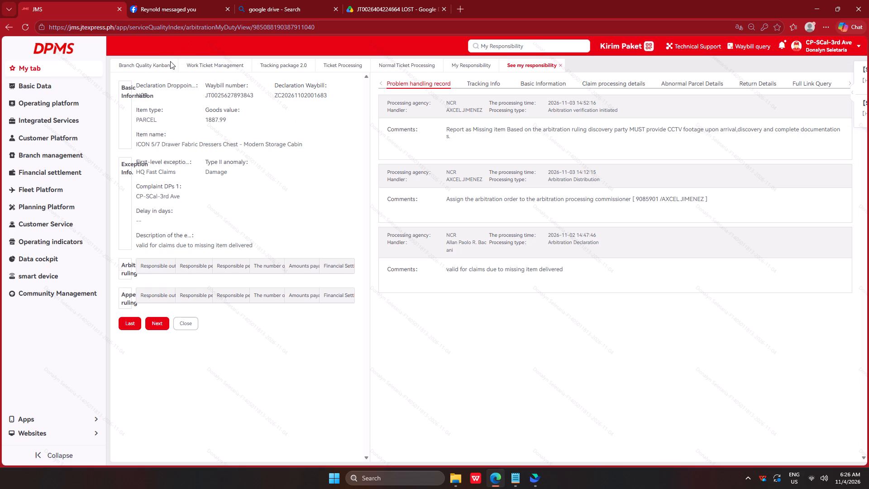
click(281, 63)
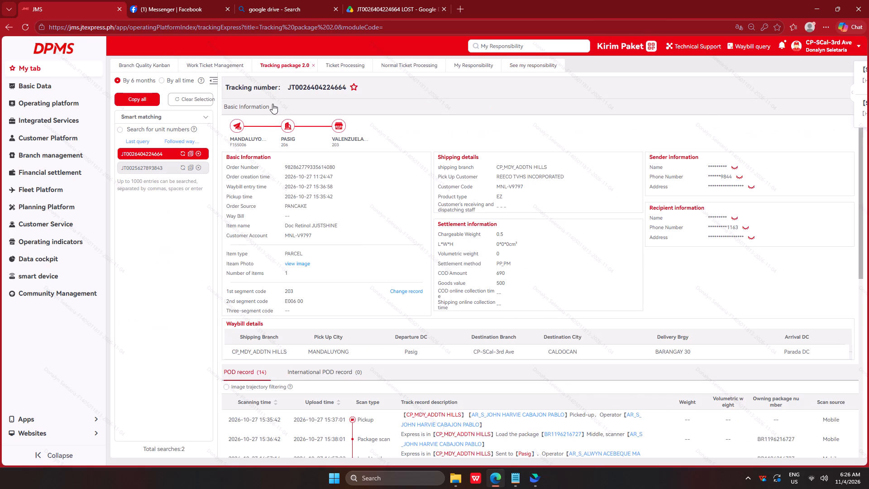
click(153, 170)
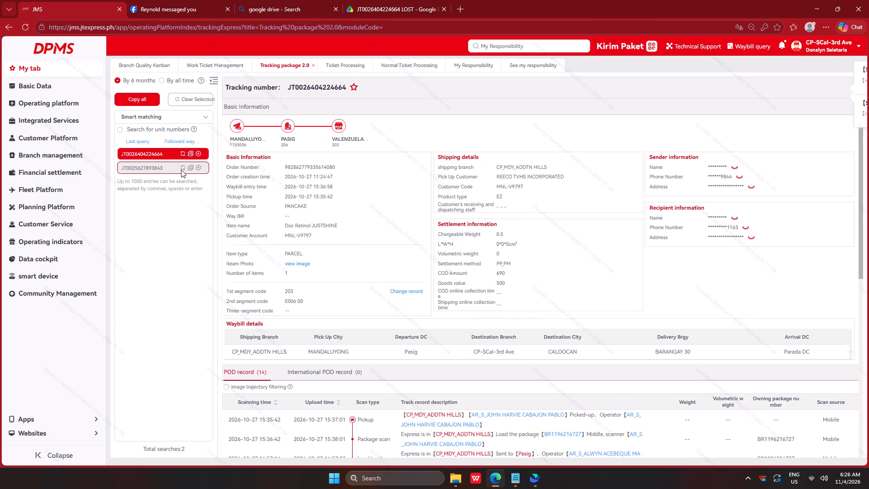
scroll(578, 252, down, 7)
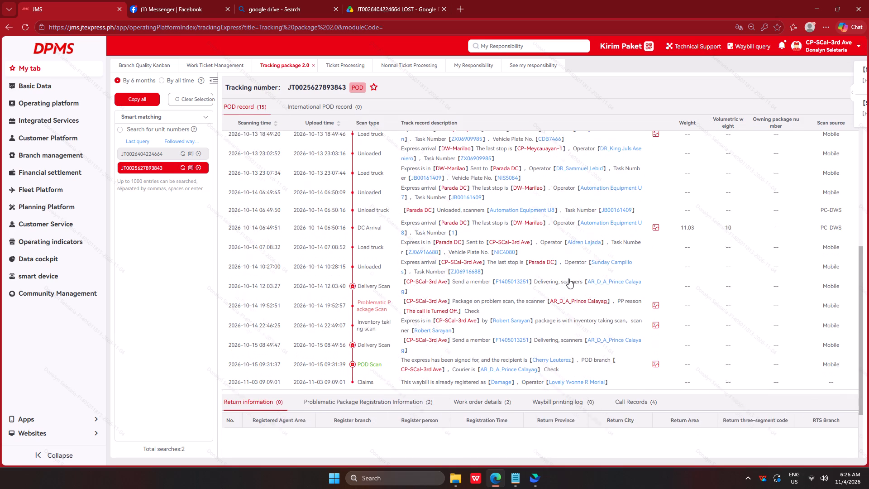
click(463, 386)
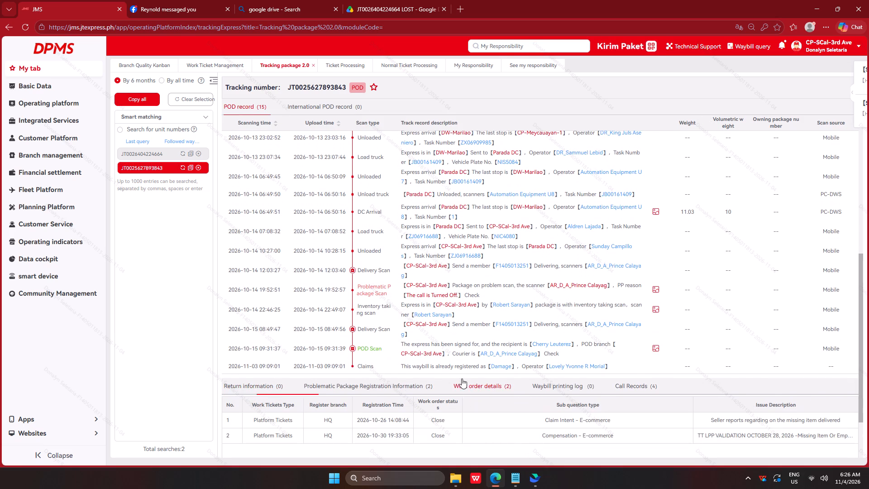
scroll(492, 375, down, 6)
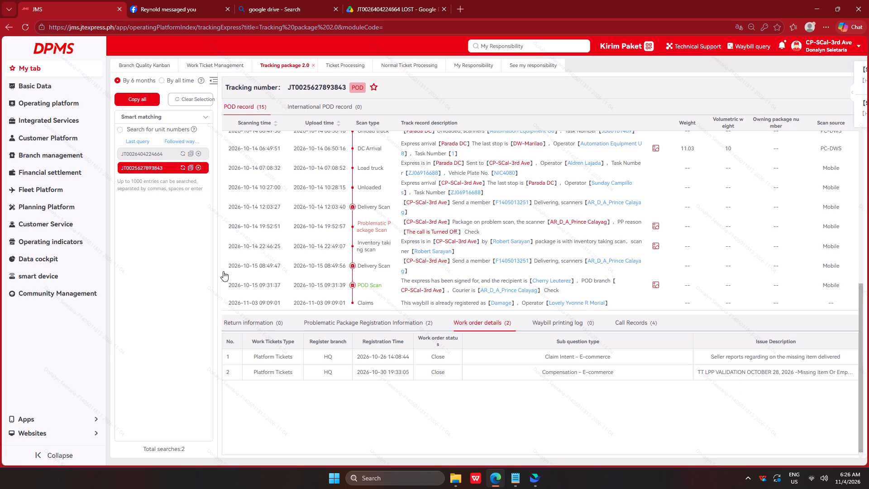
Bring up the list of saved JMS pages.
click(55, 67)
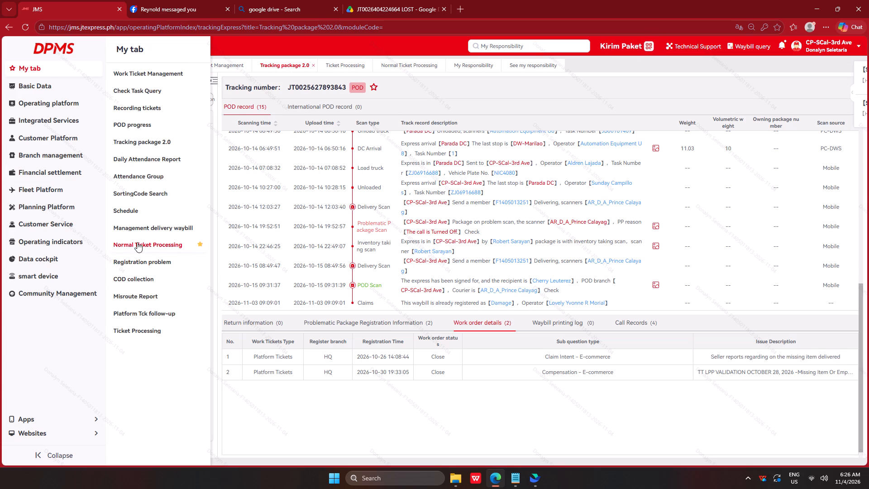
Open Normal Ticket Processing and refresh the search for tickets to be processed at the CP-SCal-3rd Ave handling branch.
click(137, 242)
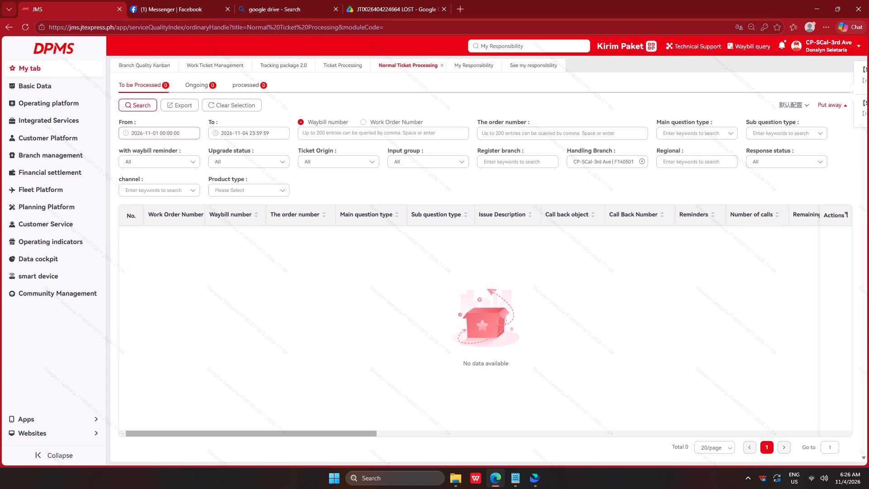
triple_click(135, 100)
triple_click(135, 100)
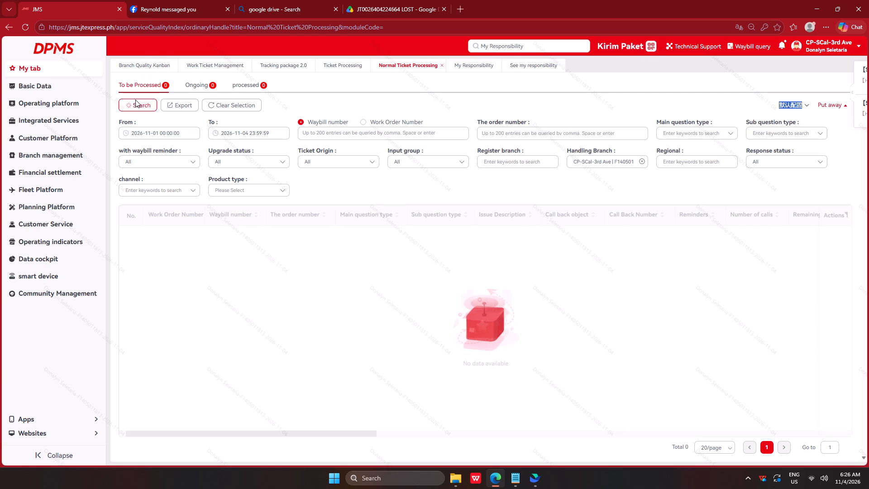
click(135, 100)
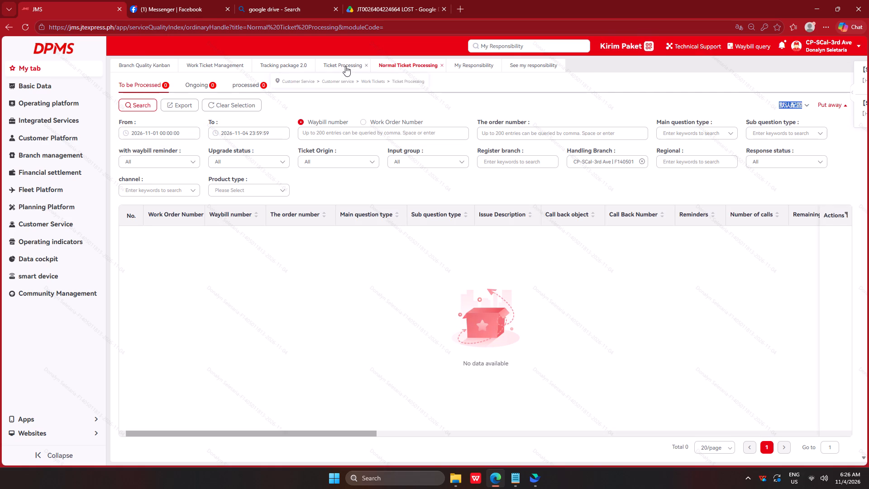
click(345, 66)
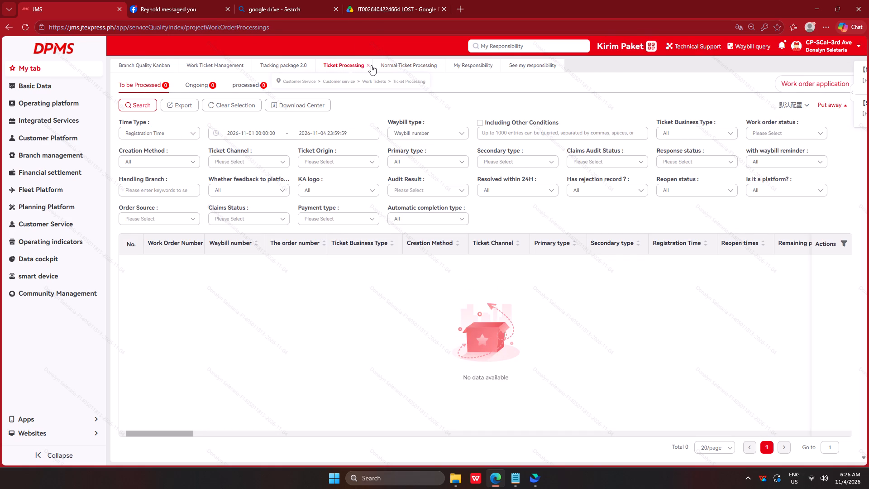
click(371, 65)
click(366, 66)
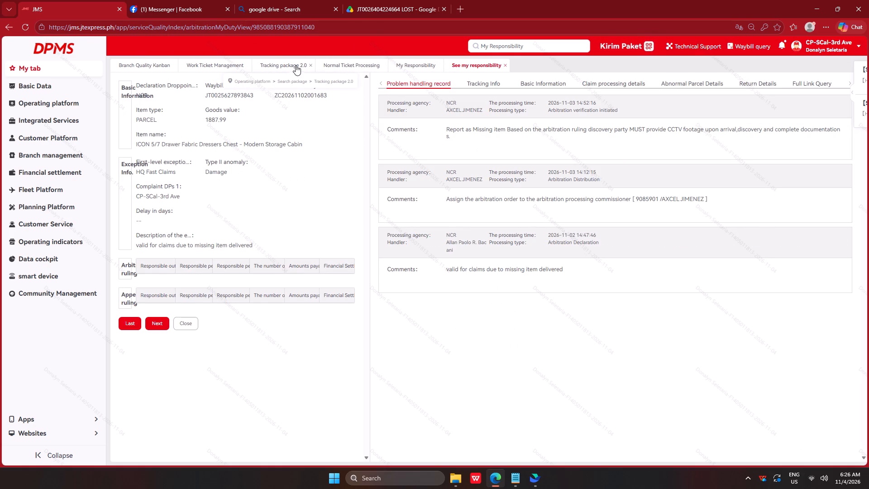
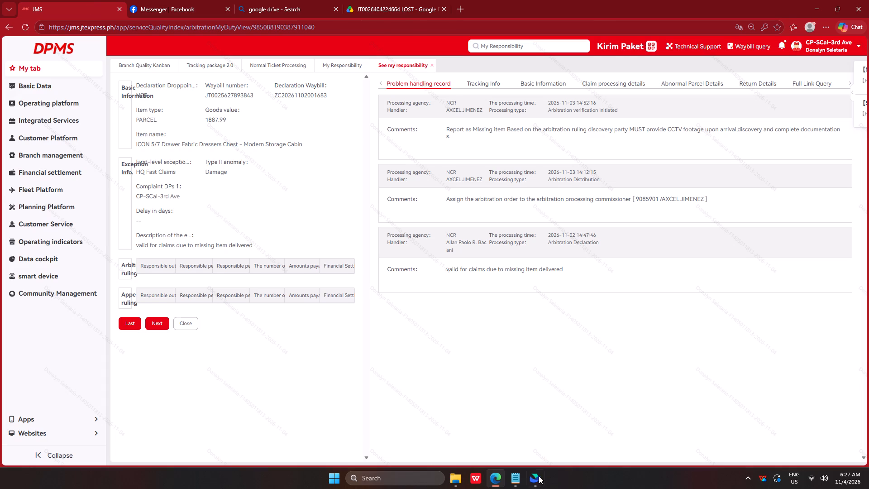
click(530, 478)
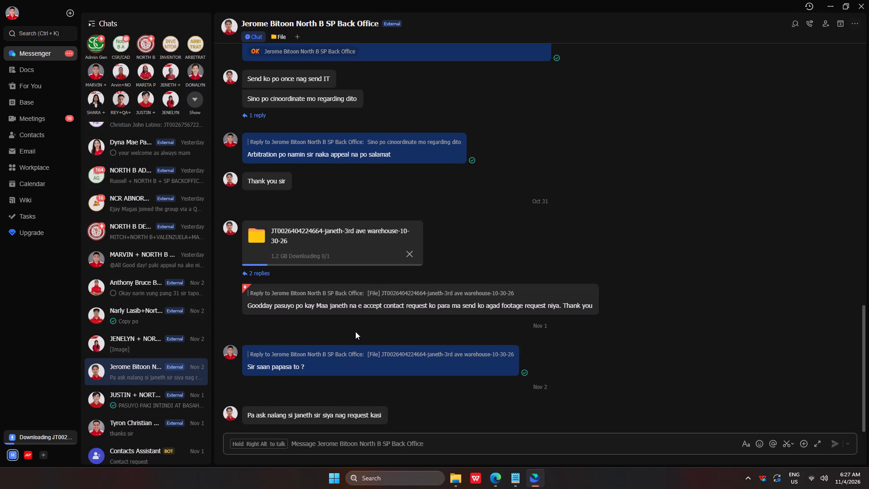
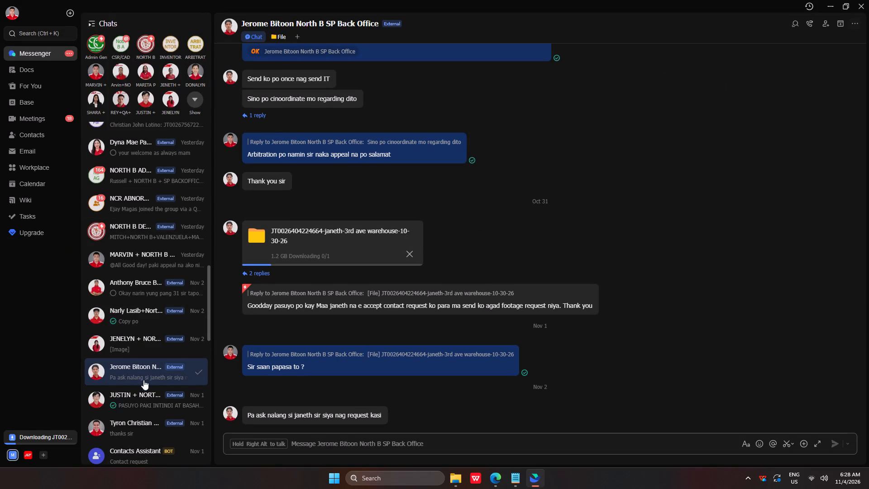
Find and open the Lark chat with the North B+SP Back Office Arbitration Associate to view the arbitration messages.
scroll(143, 388, down, 2)
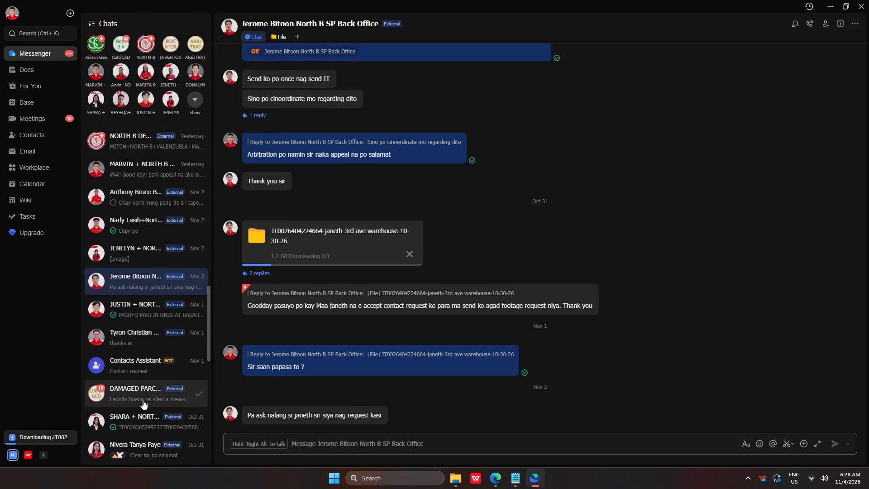
scroll(142, 398, up, 1)
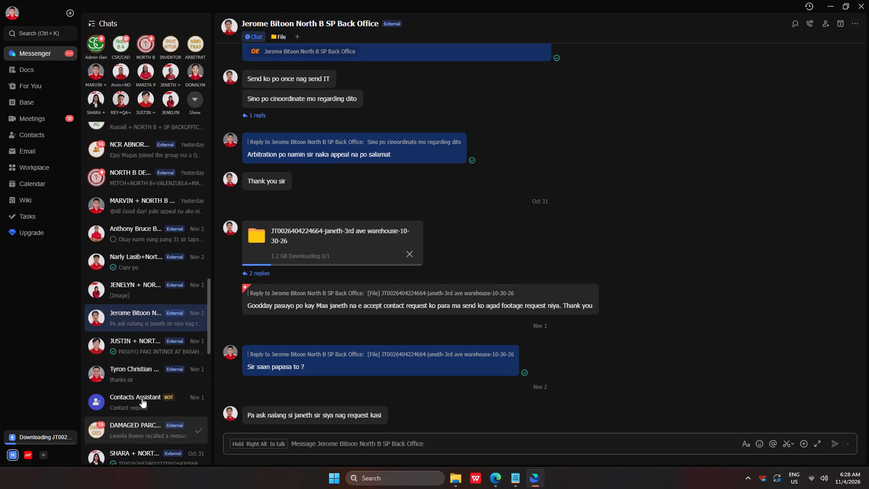
scroll(142, 398, down, 1)
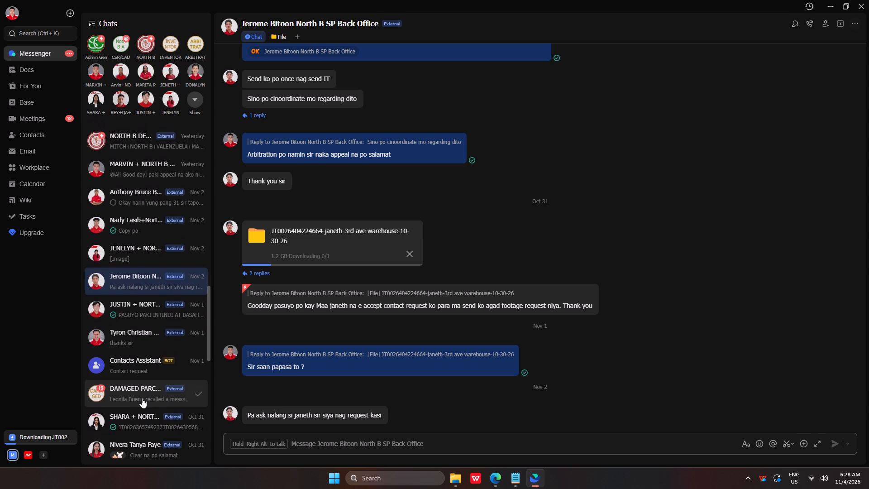
scroll(142, 398, down, 4)
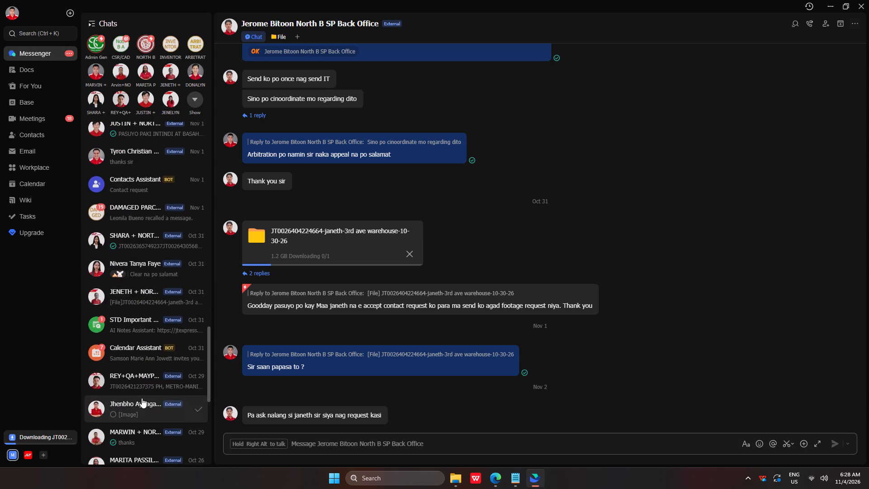
click(134, 407)
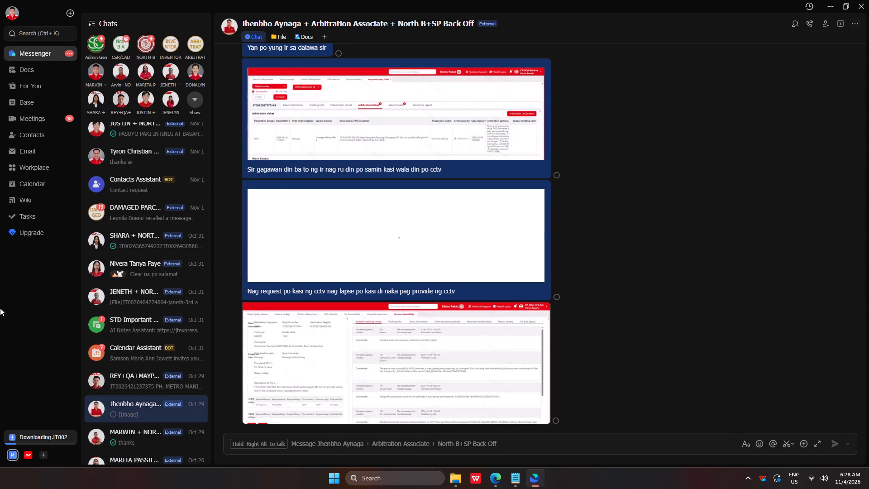
Open the Delivery Per Capita Report Monitoring group chat.
scroll(96, 243, up, 20)
scroll(96, 243, up, 9)
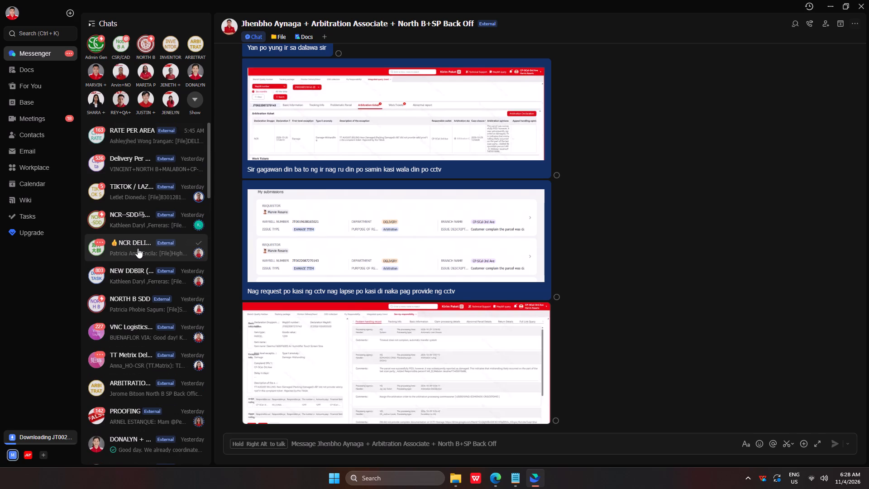
scroll(138, 248, up, 2)
click(124, 162)
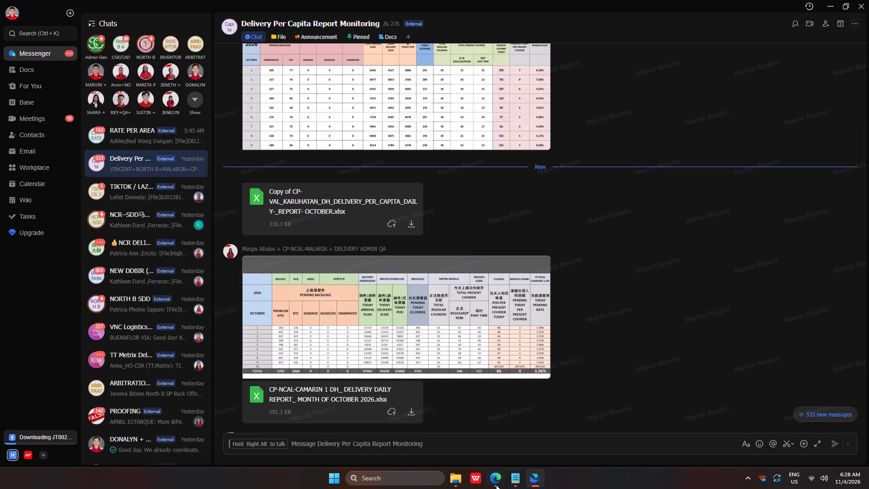
Leave the Lark chat, switch to Microsoft Edge and bring up the google drive search results page.
click(534, 479)
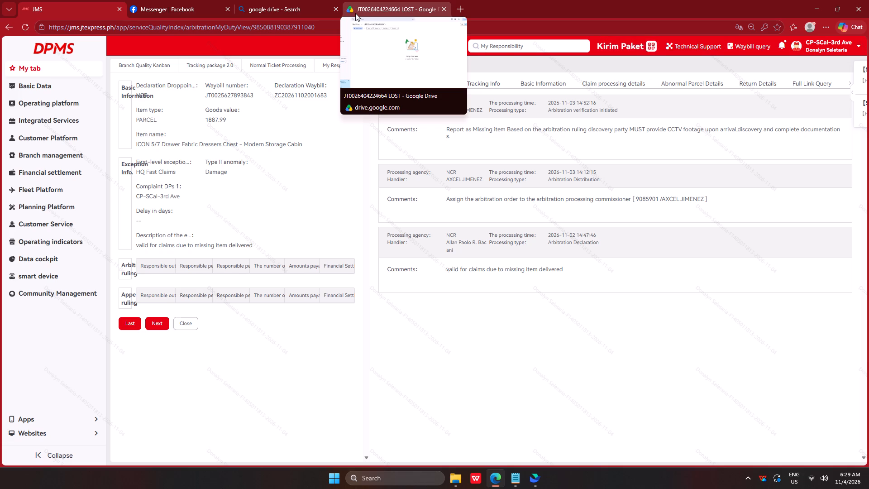
click(277, 5)
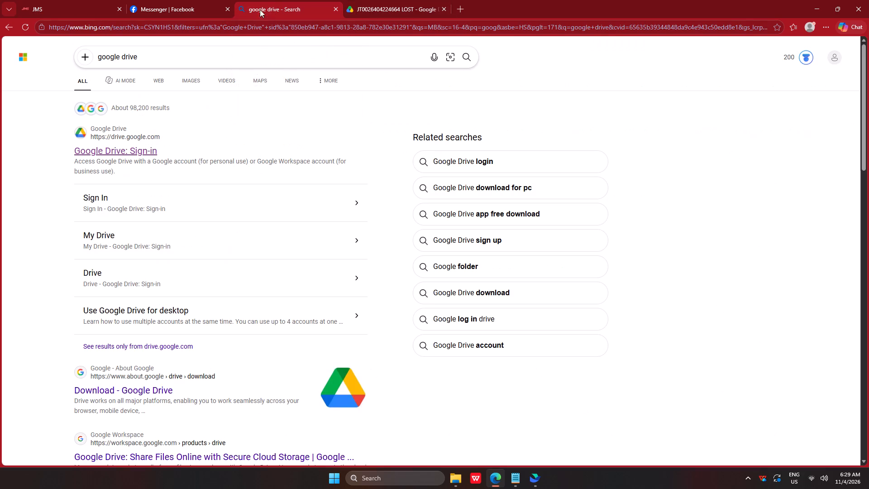
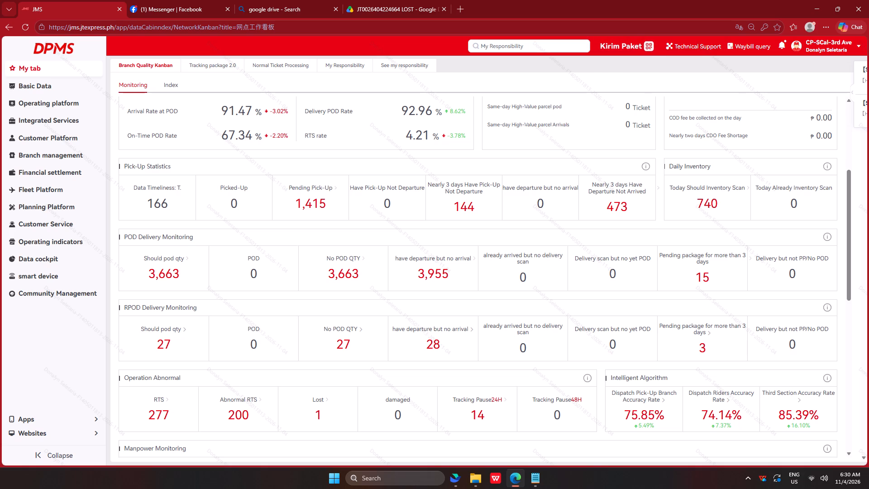
click(478, 416)
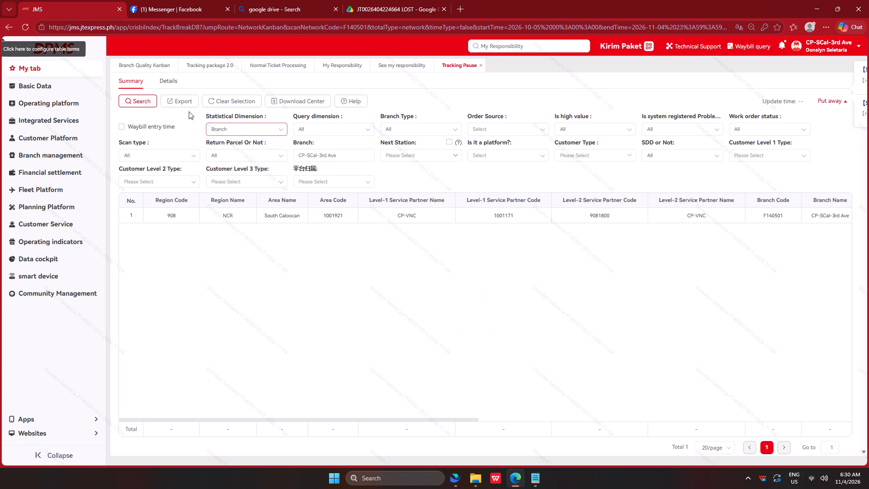
Open the waybill details behind the No Movement QTY for branch CP-SCal-3rd Ave in Tracking Pause.
drag(462, 420, 578, 422)
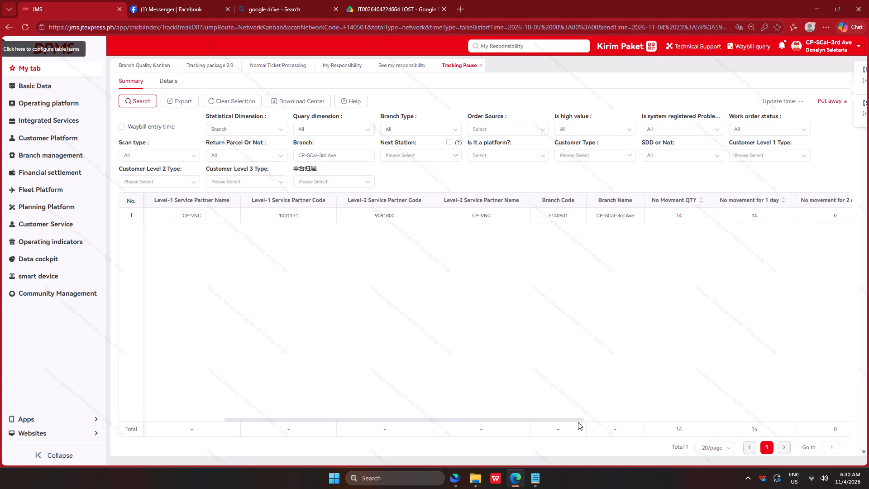
drag(578, 422, 609, 427)
click(670, 217)
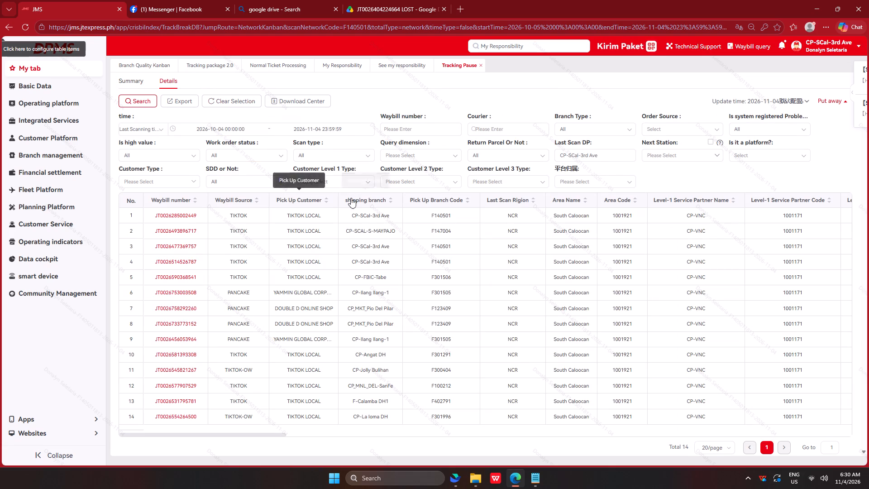
Capture the Waybill number column of the Tracking Pause details as copied text, covering all 14 rows.
key(shift+super+s)
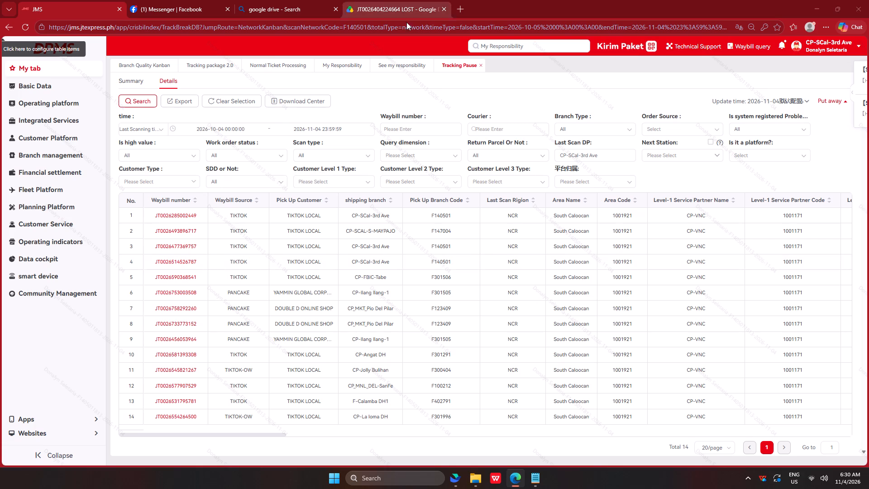
click(474, 16)
drag(143, 205, 191, 312)
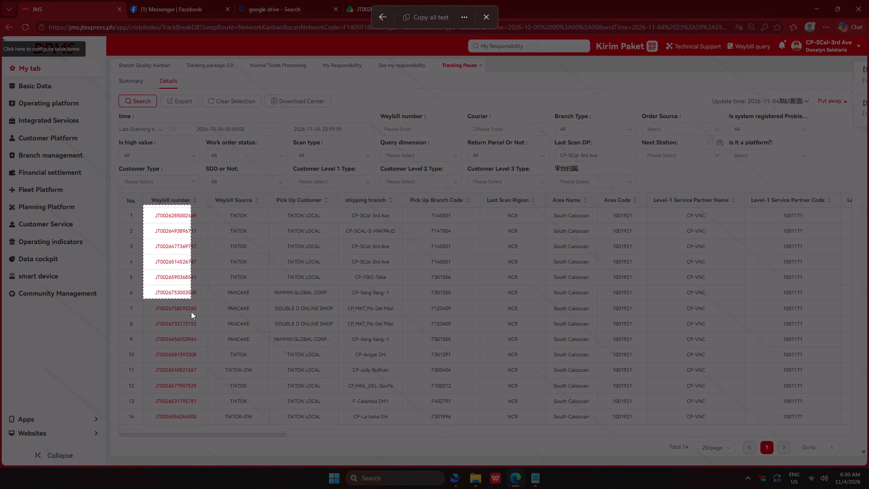
drag(191, 312, 205, 429)
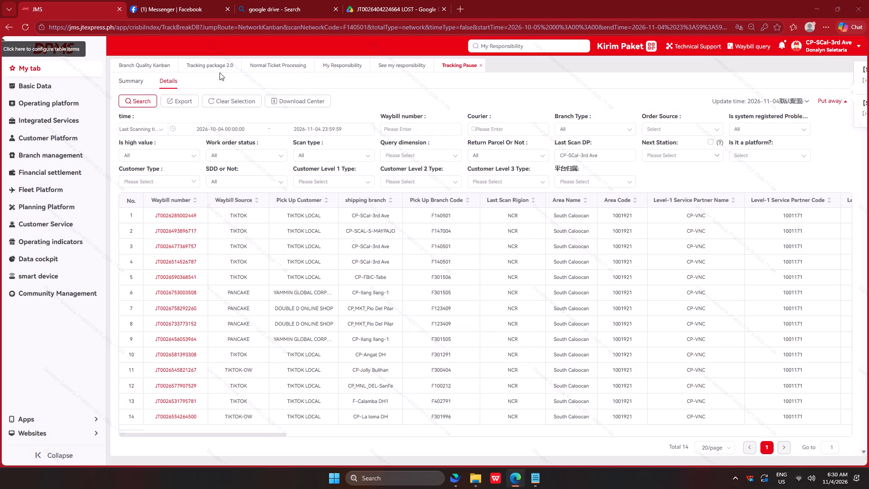
Replace the previous query in Tracking package 2.0 with the copied no-movement waybill numbers.
click(210, 66)
click(177, 100)
click(176, 254)
key(ctrl+v)
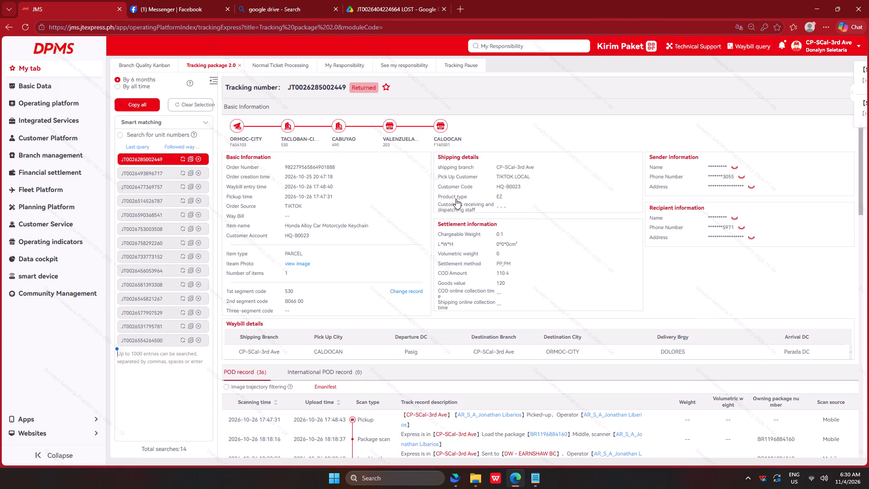
scroll(456, 199, down, 8)
scroll(388, 314, down, 12)
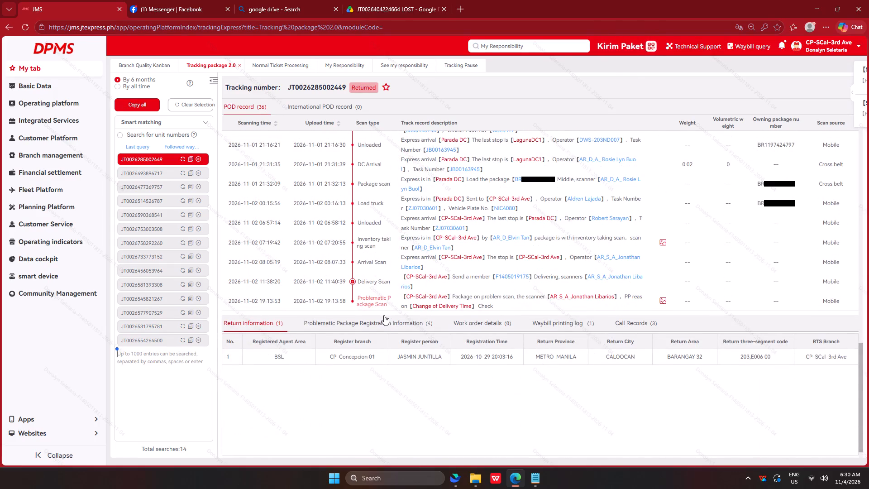
click(197, 159)
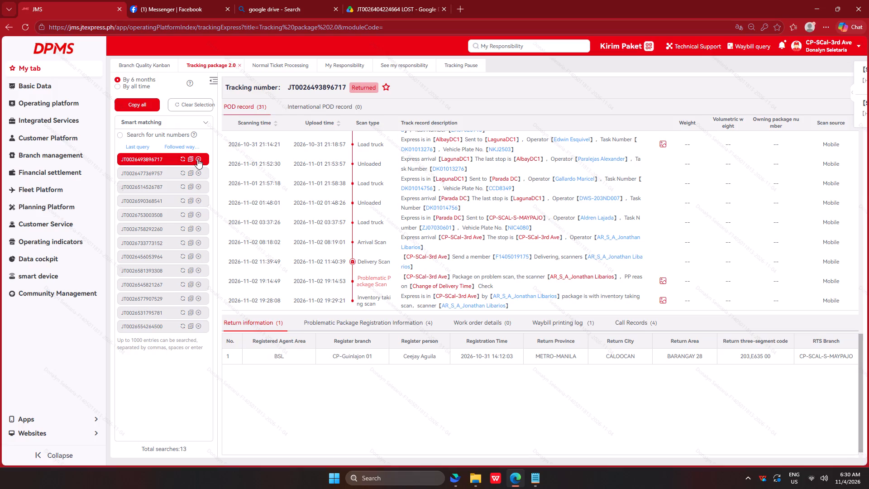
click(197, 159)
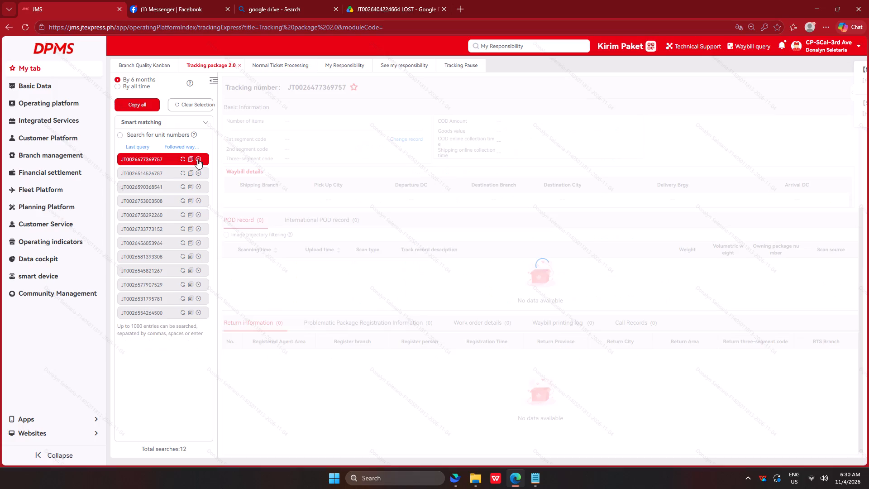
scroll(363, 268, down, 6)
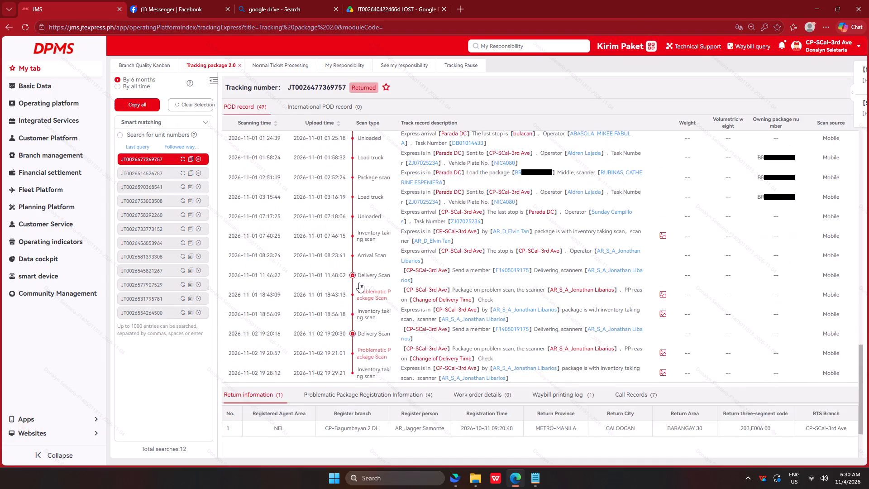
scroll(359, 285, down, 6)
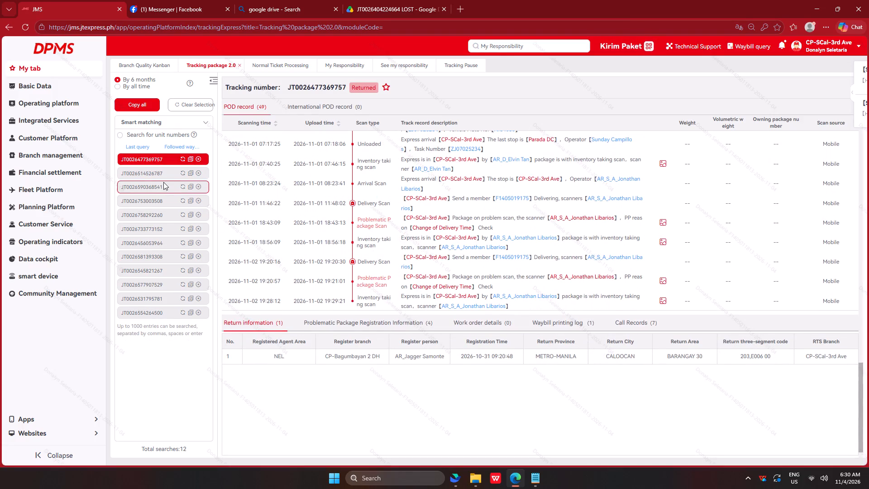
click(199, 158)
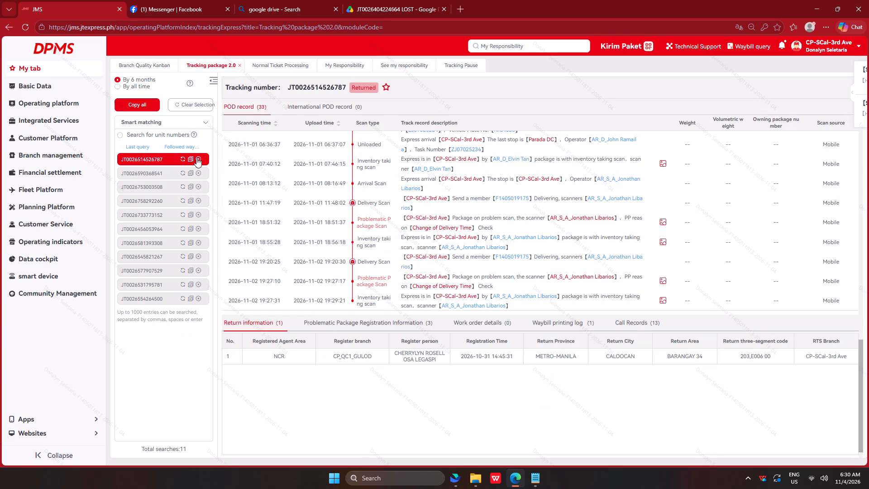
click(196, 158)
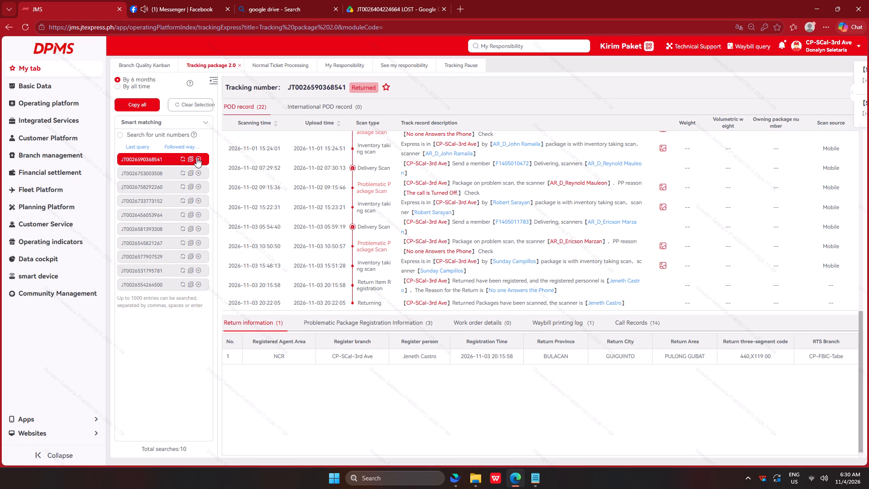
click(196, 158)
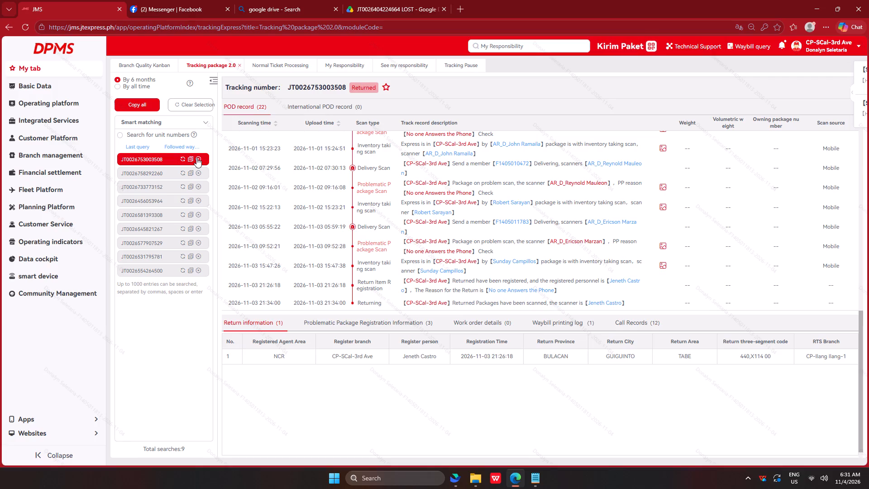
click(196, 158)
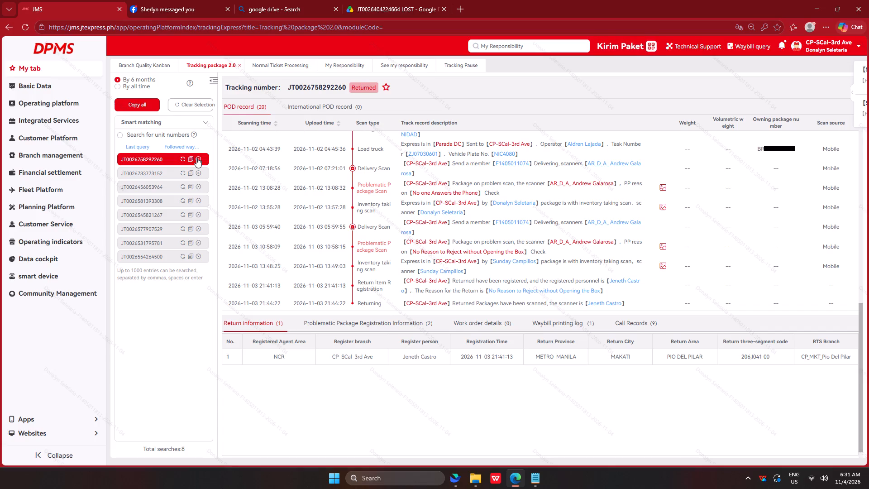
click(196, 158)
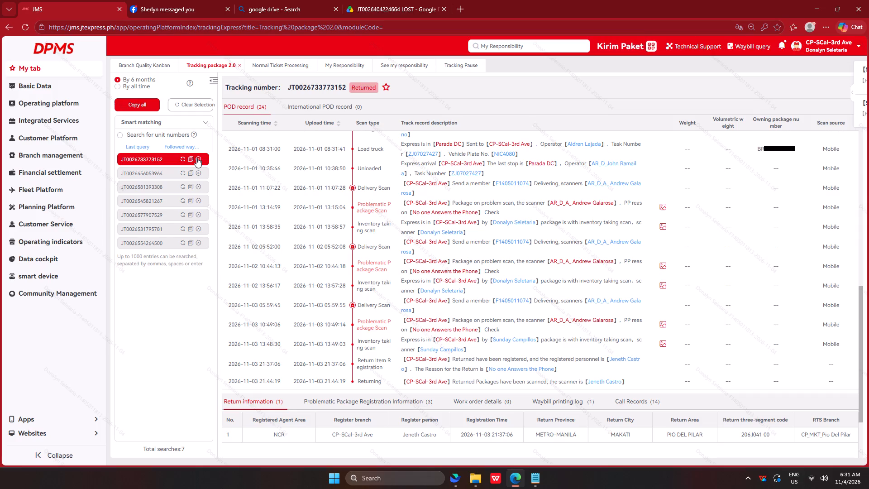
click(196, 158)
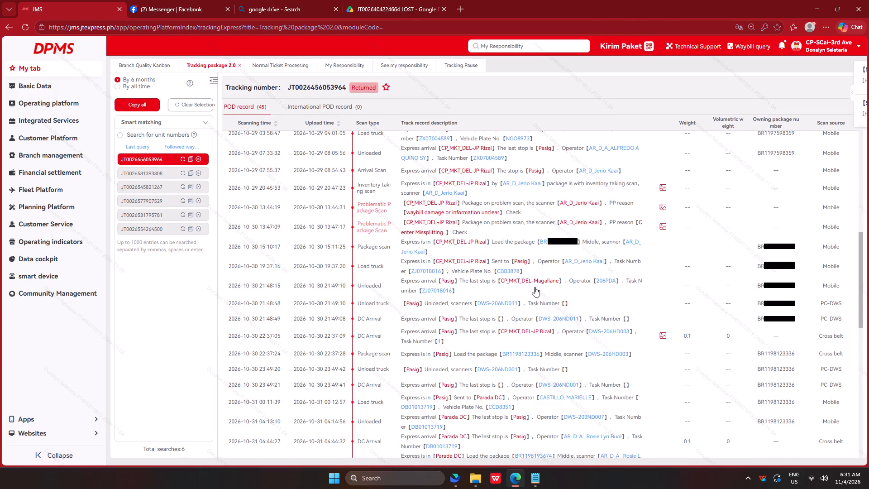
scroll(535, 284, down, 12)
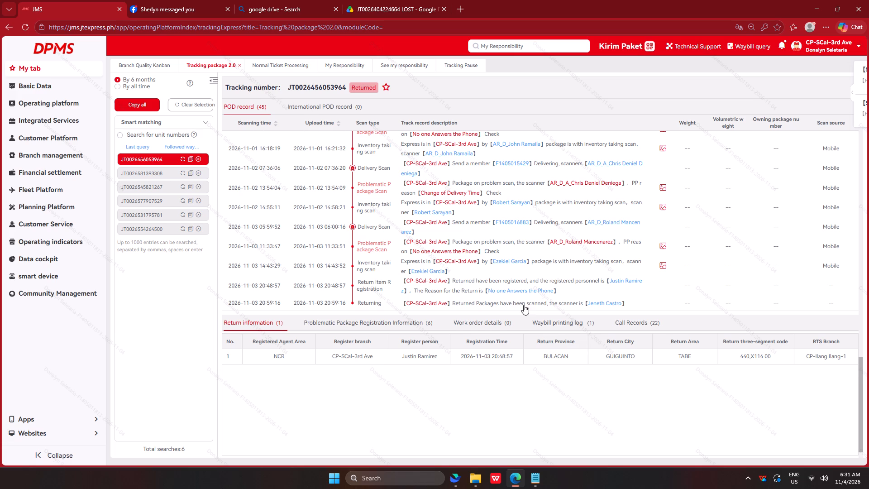
click(198, 159)
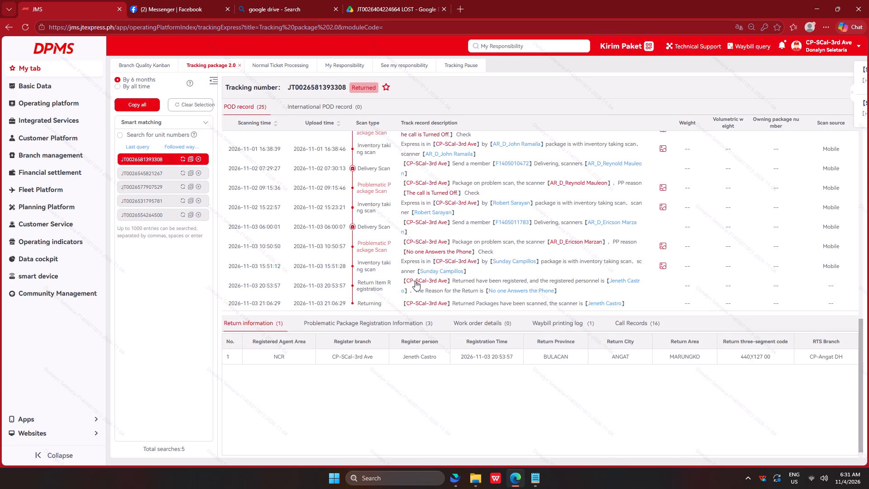
click(198, 158)
scroll(425, 259, down, 5)
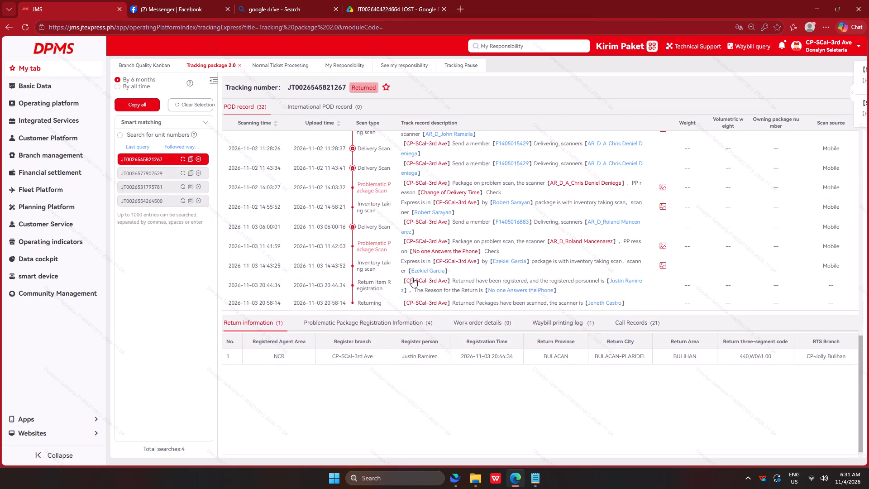
click(197, 158)
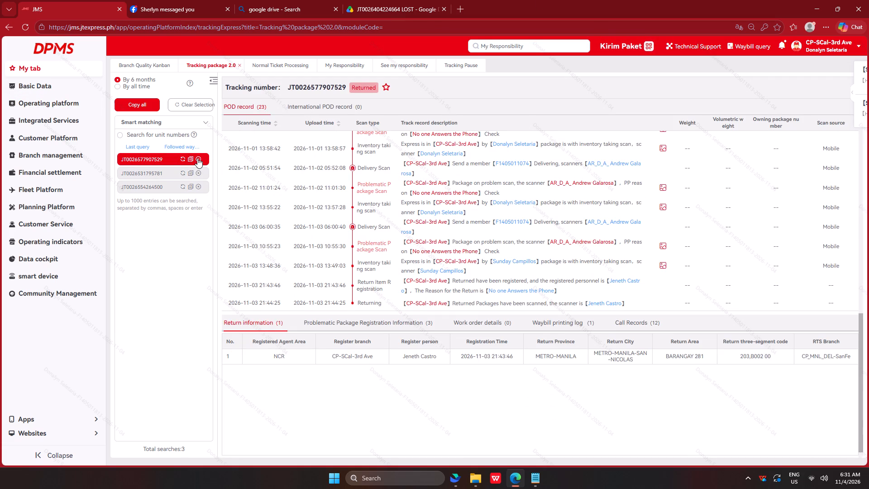
click(197, 158)
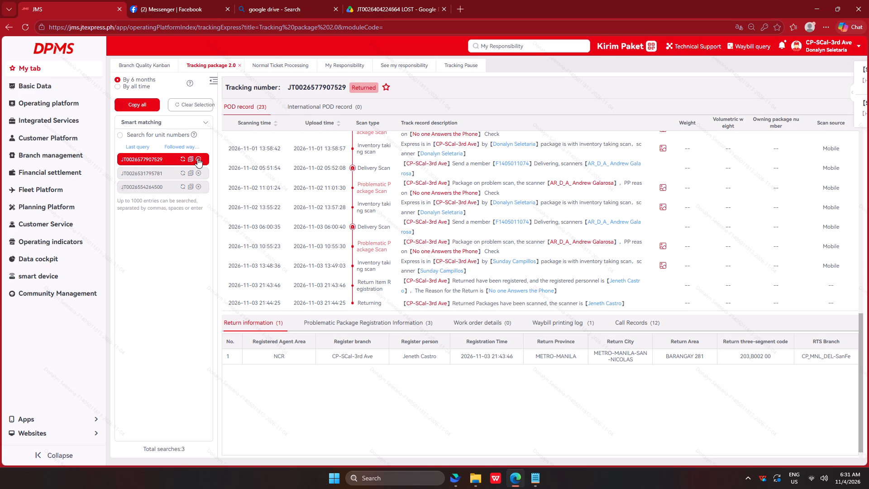
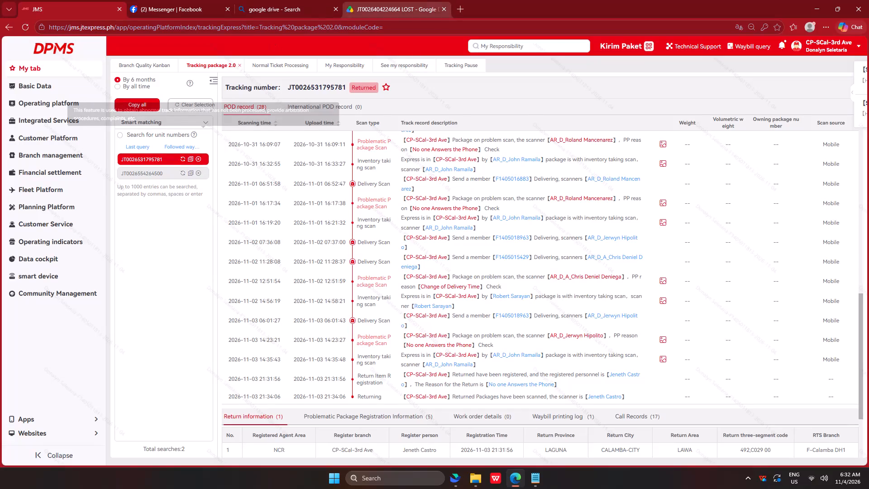
click(199, 158)
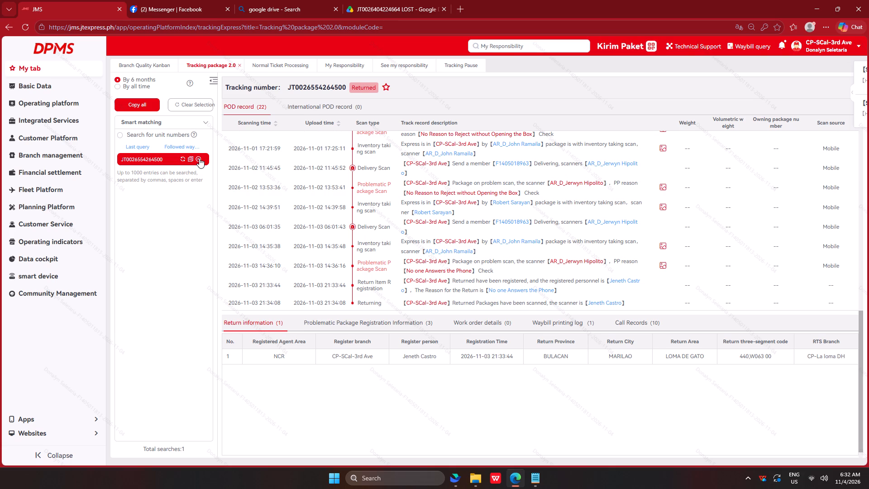
click(199, 158)
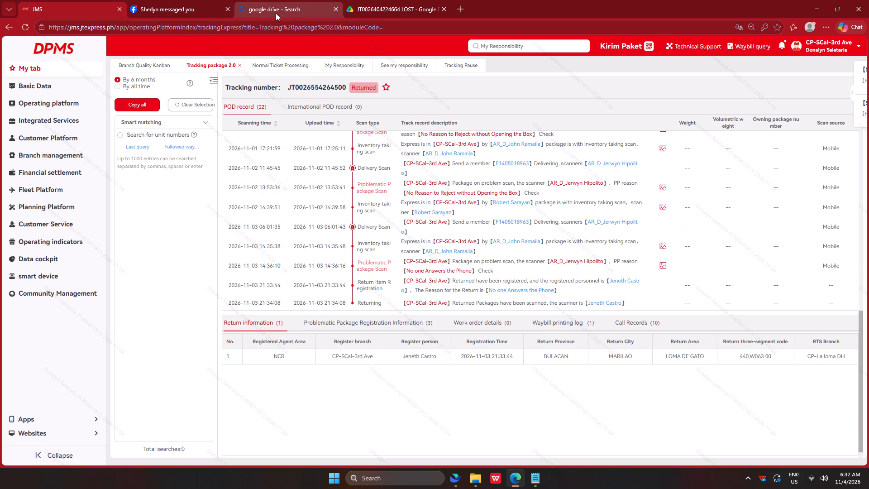
click(52, 17)
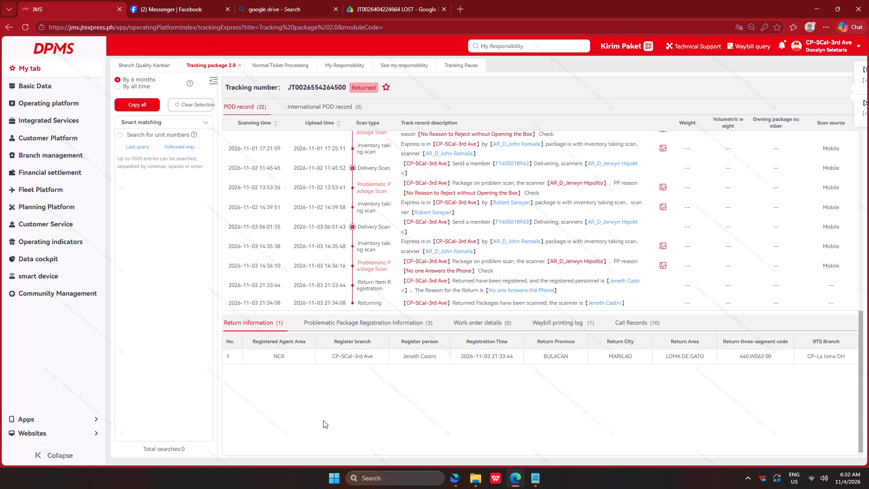
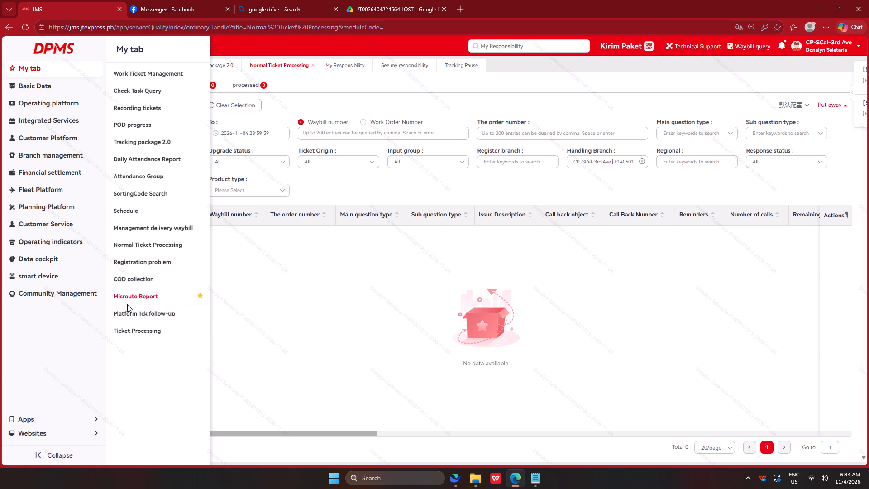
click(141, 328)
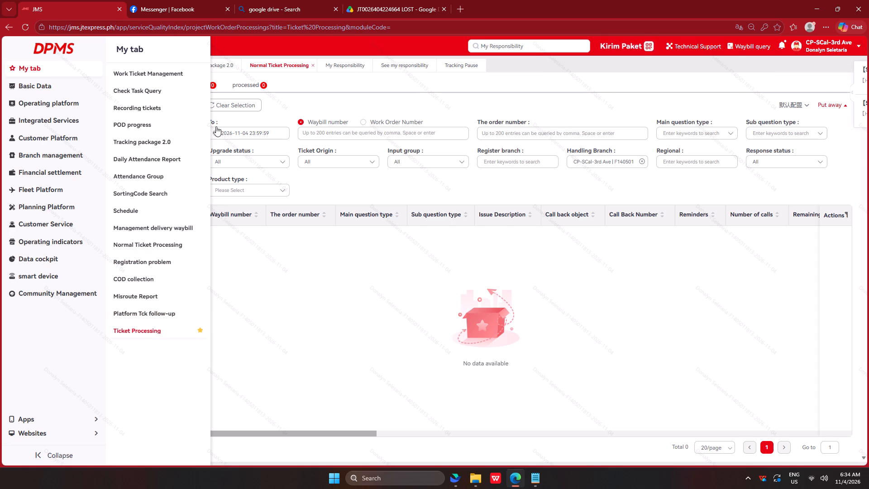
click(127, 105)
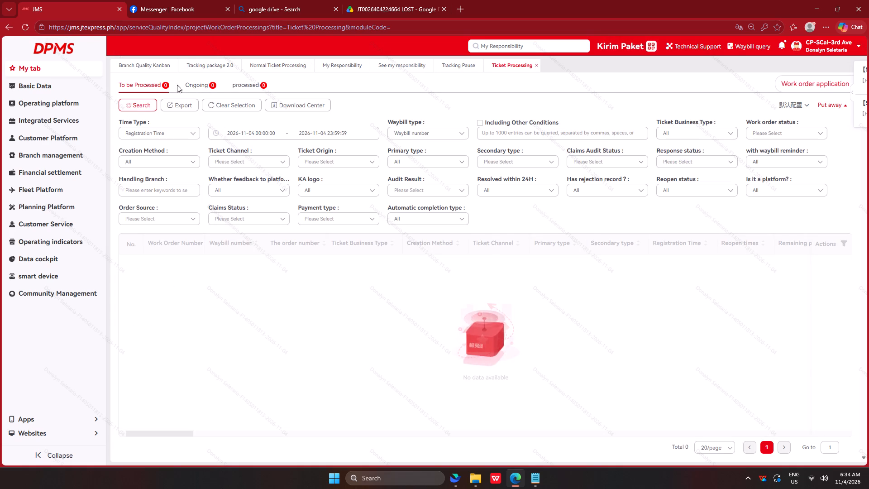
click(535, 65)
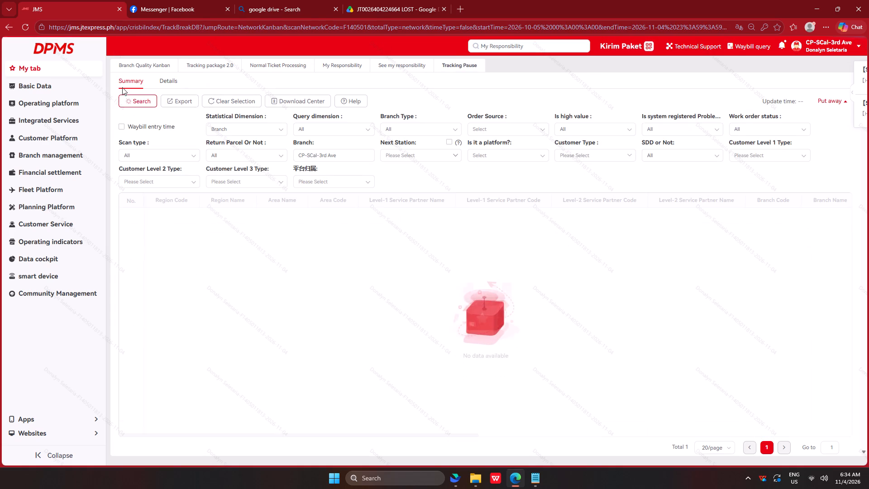
click(38, 67)
click(150, 74)
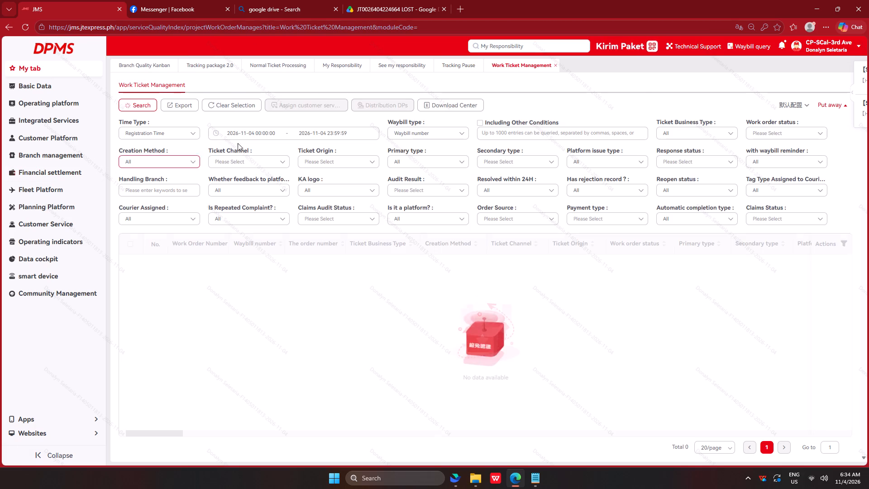
click(247, 133)
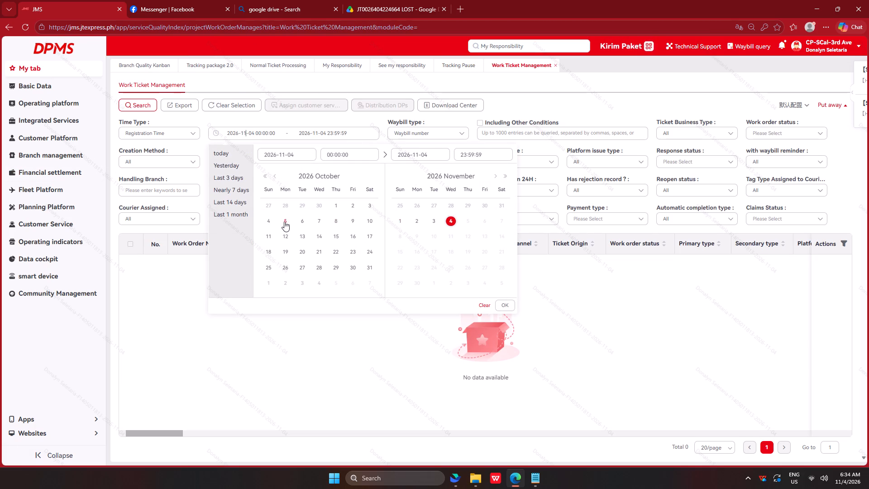
click(284, 221)
click(449, 222)
click(504, 302)
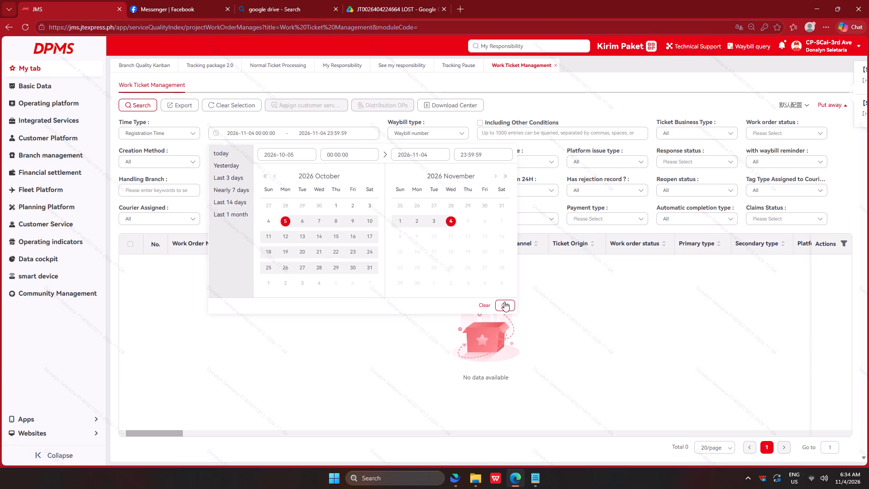
click(136, 108)
click(136, 108)
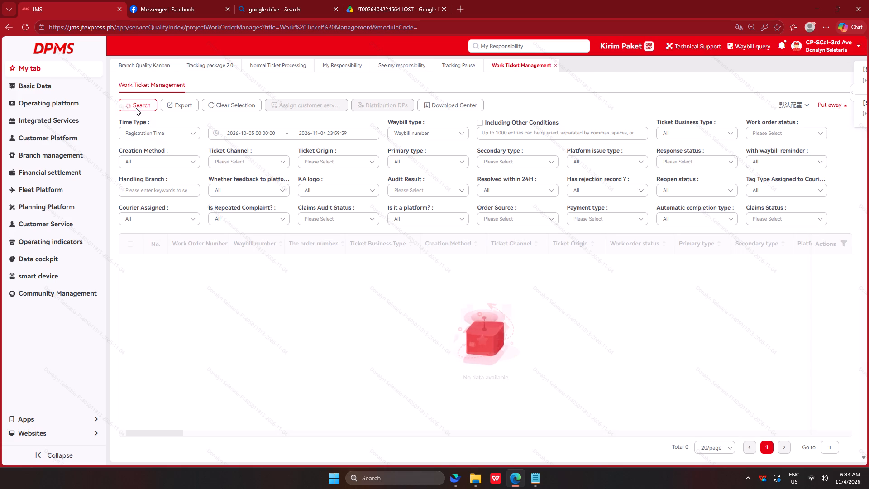
click(134, 106)
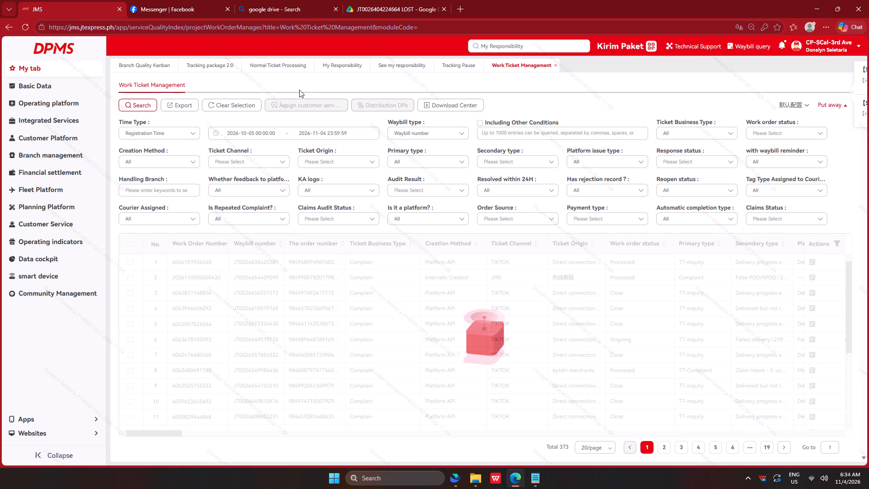
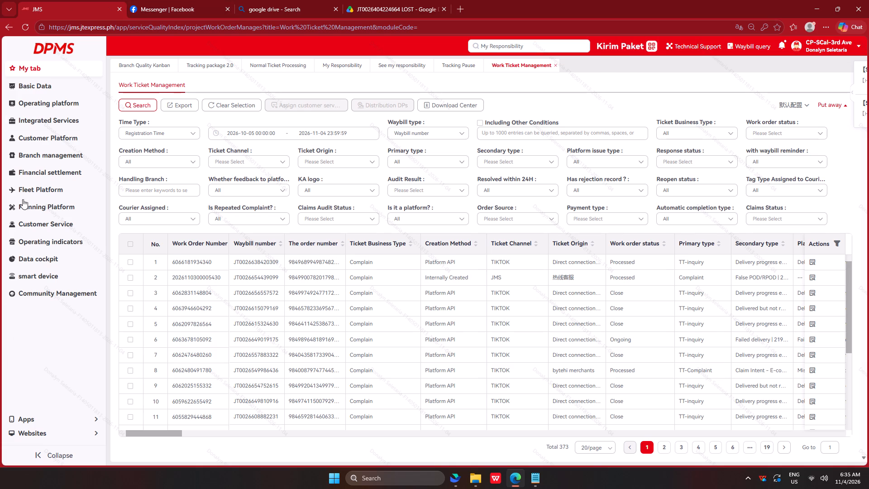
Refresh the work ticket results for the same registration time range.
triple_click(140, 103)
triple_click(139, 103)
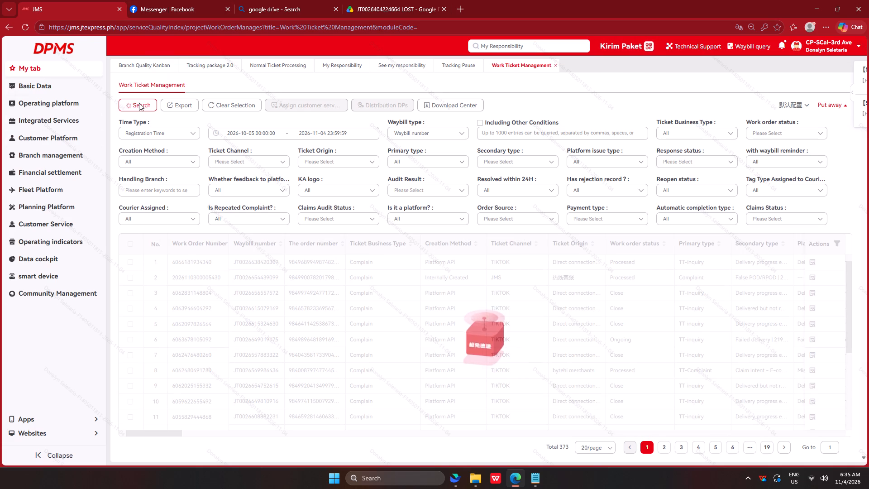
click(139, 103)
click(138, 103)
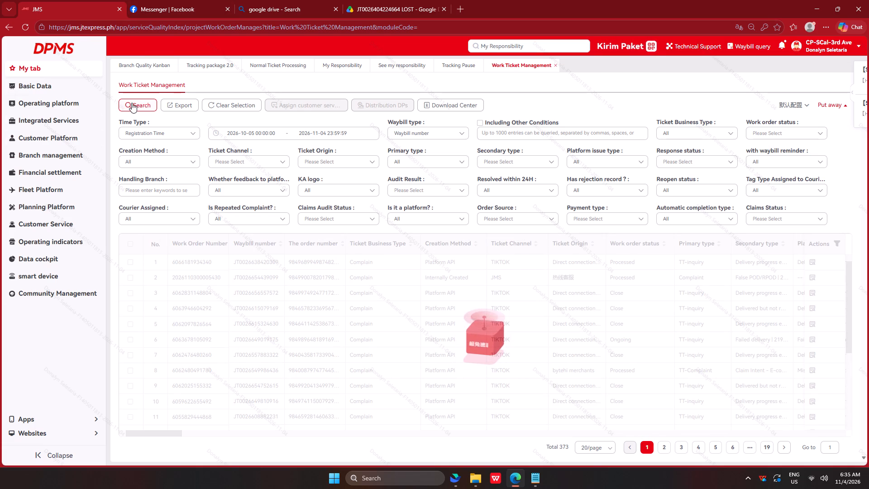
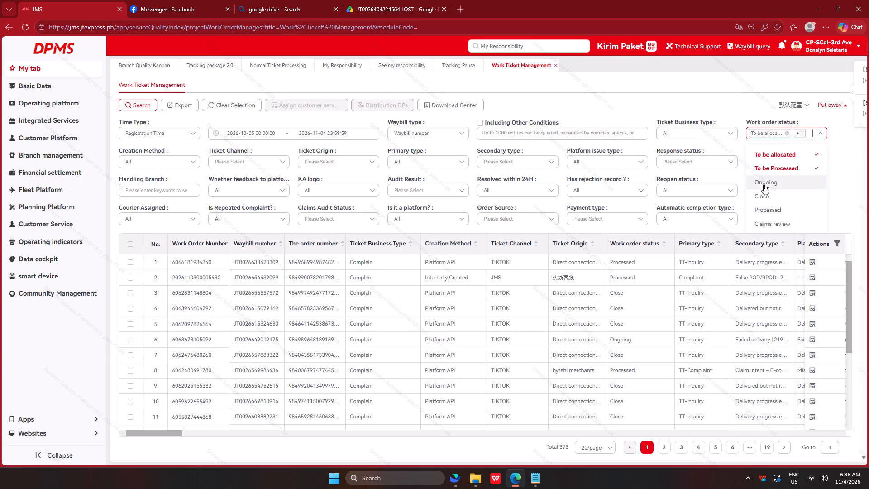
Add Ongoing to the work order status filter and search the work tickets again.
click(764, 184)
click(848, 224)
click(124, 106)
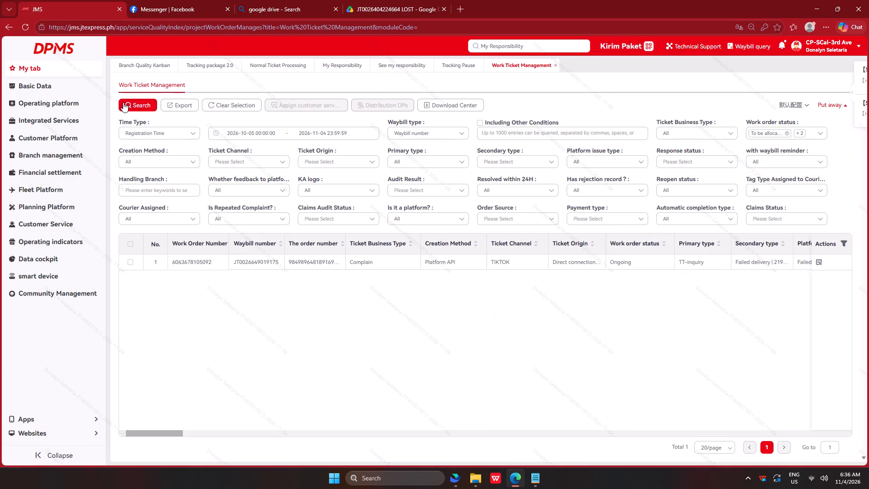
Switch to Notepad to bring up the TICKETS 110426 notes.
click(536, 477)
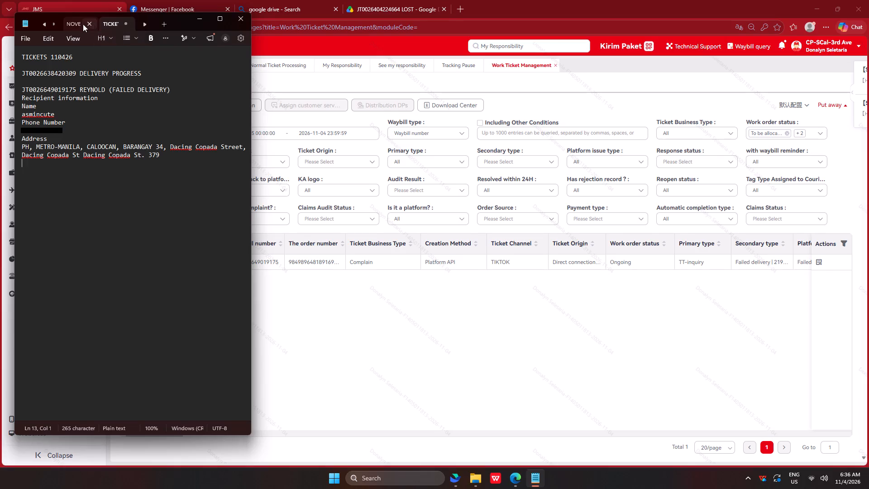
Switch to the November notes in Notepad and read through the listed waybills and reminders, returning to the November 03 ticket list.
click(72, 22)
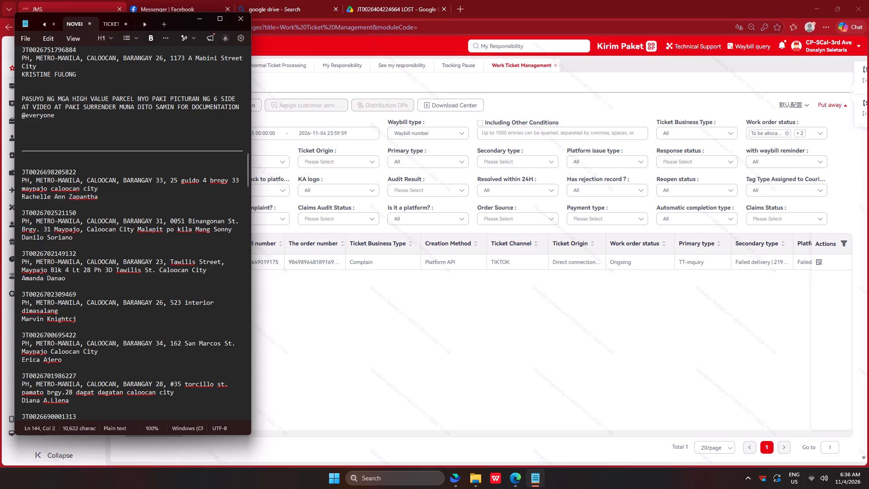
scroll(124, 272, up, 11)
scroll(122, 280, down, 3)
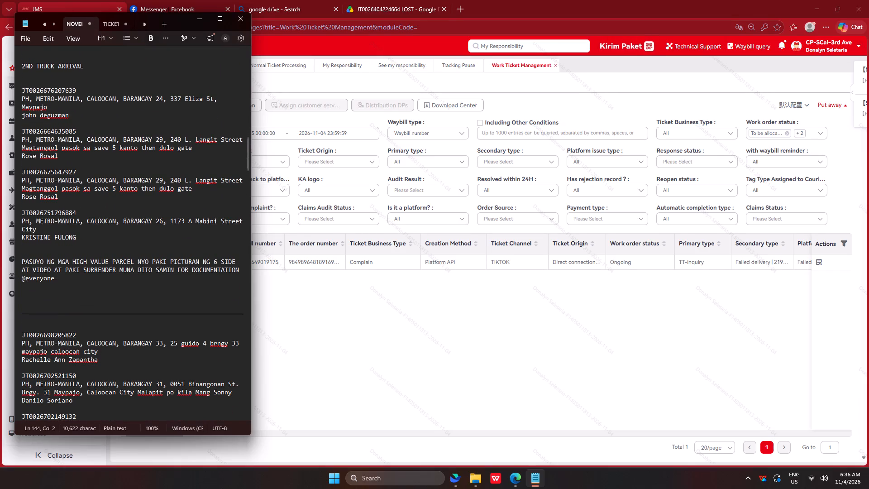
scroll(121, 285, down, 6)
scroll(114, 316, down, 20)
scroll(114, 316, down, 5)
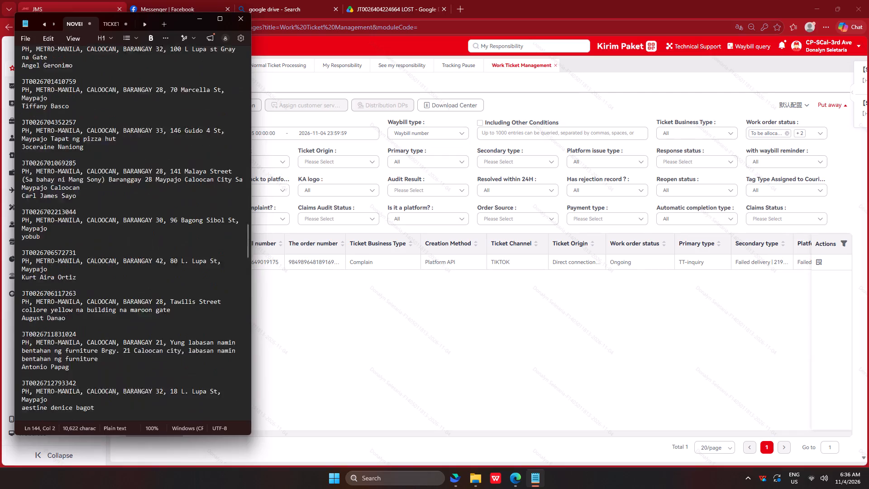
scroll(119, 333, down, 20)
scroll(119, 333, down, 14)
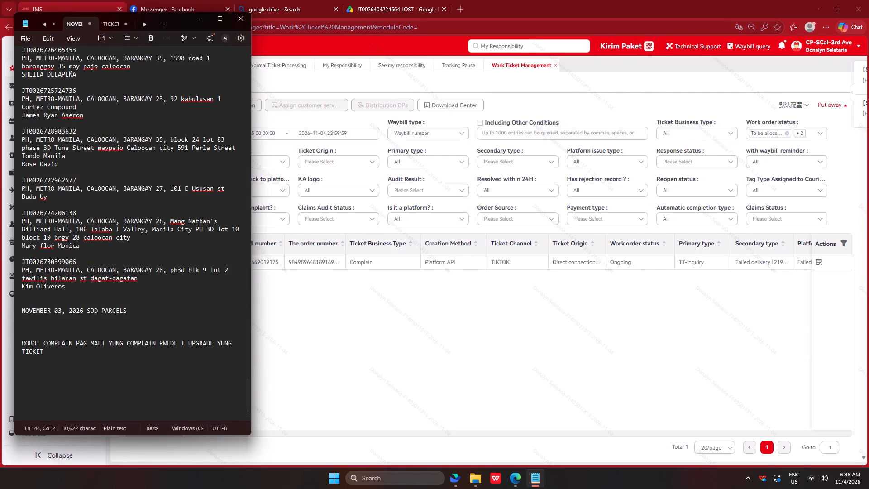
scroll(150, 373, up, 7)
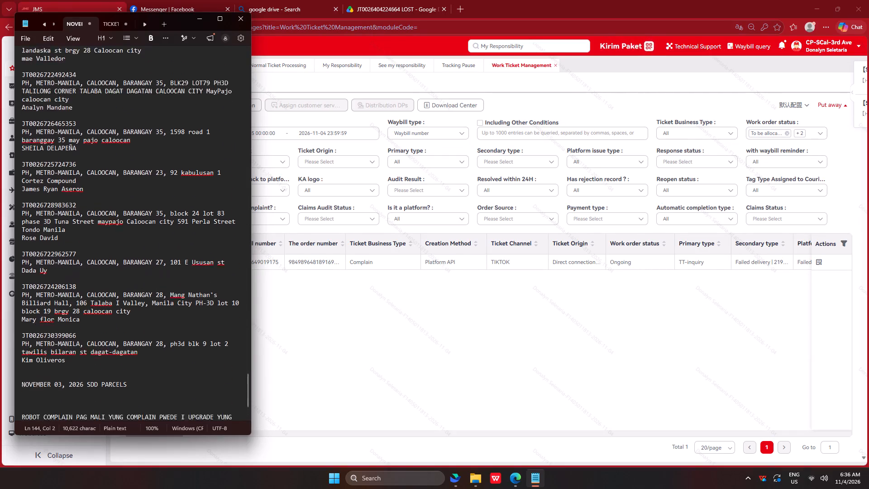
scroll(116, 340, up, 20)
scroll(116, 340, up, 20)
scroll(116, 340, up, 8)
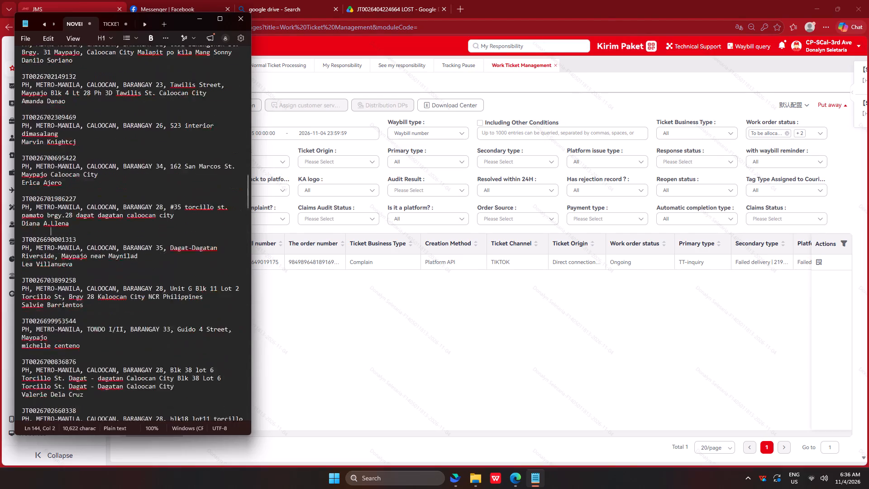
scroll(144, 324, up, 11)
scroll(143, 326, up, 13)
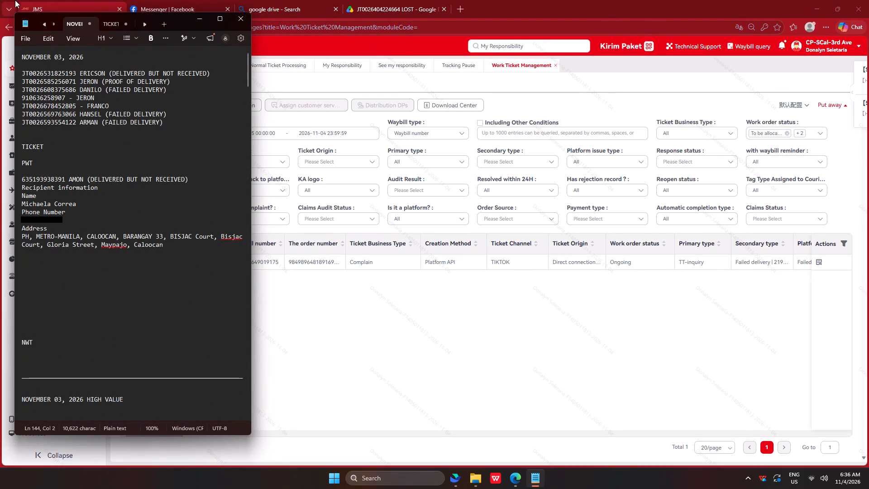
double_click(41, 73)
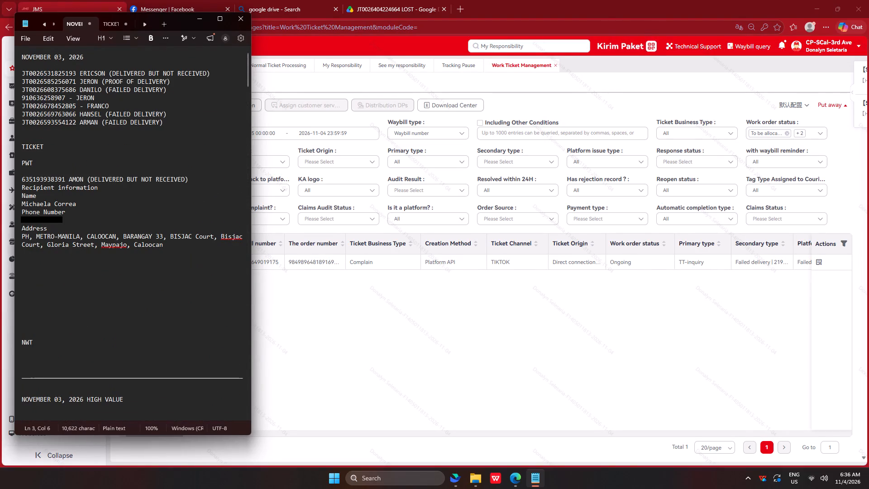
key(ctrl+c)
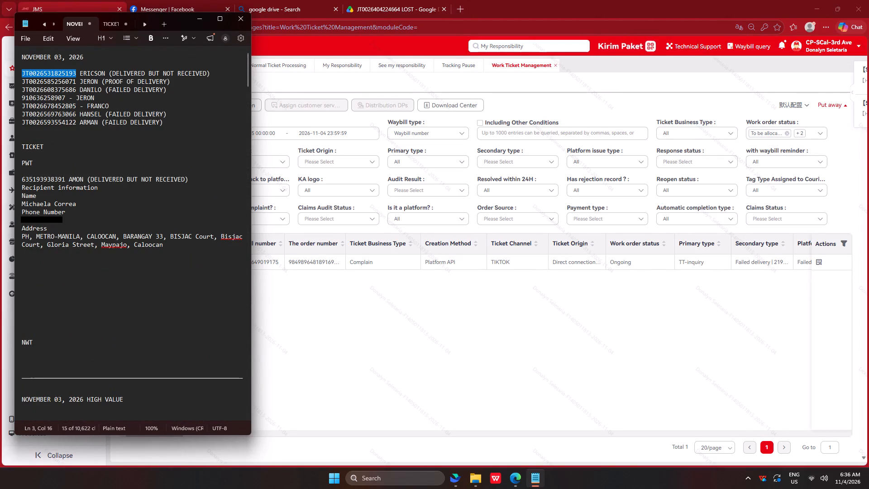
click(365, 137)
click(24, 71)
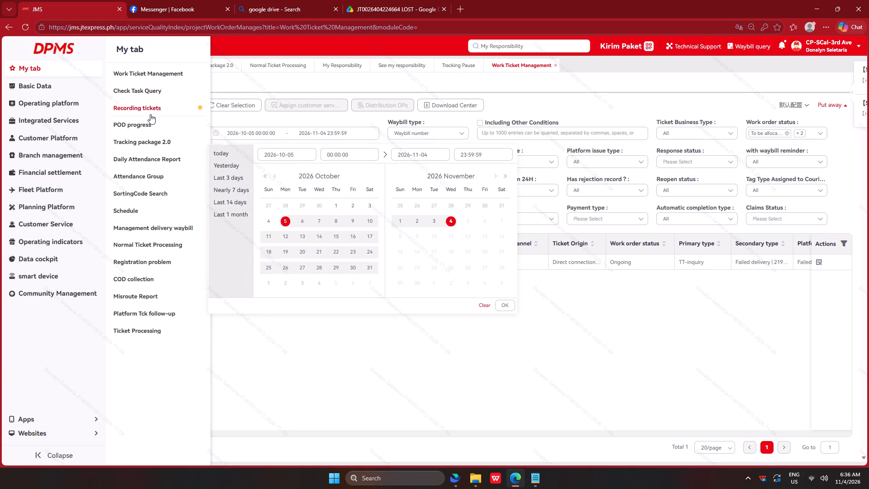
click(148, 109)
click(224, 87)
key(ctrl+v)
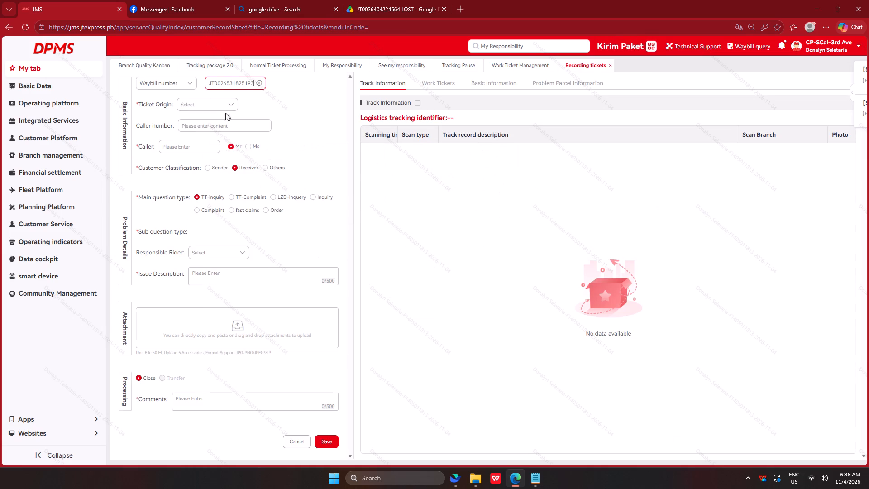
click(449, 82)
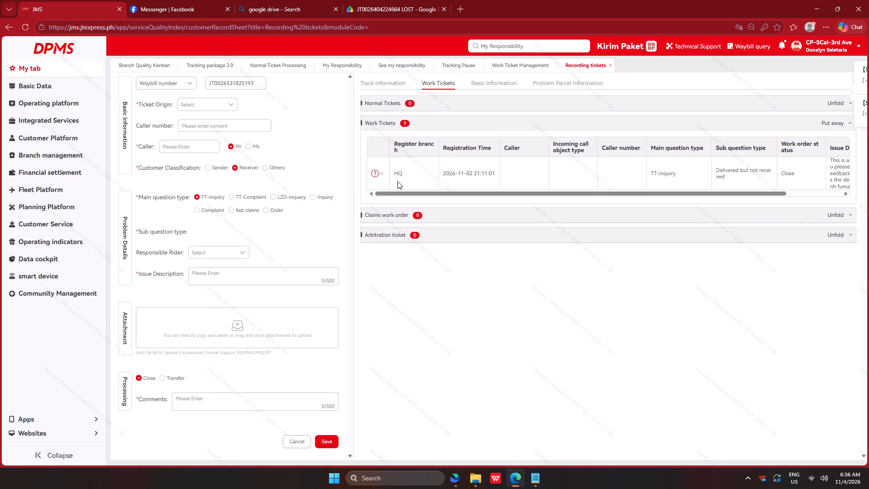
click(380, 175)
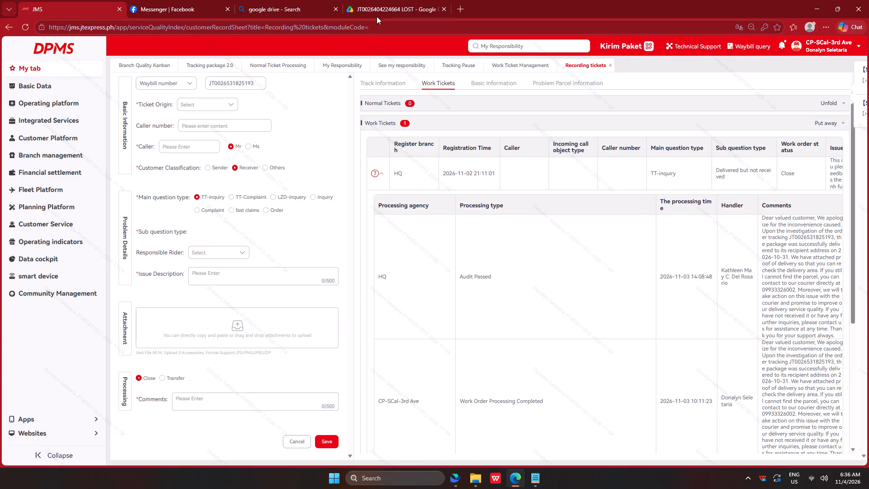
click(533, 480)
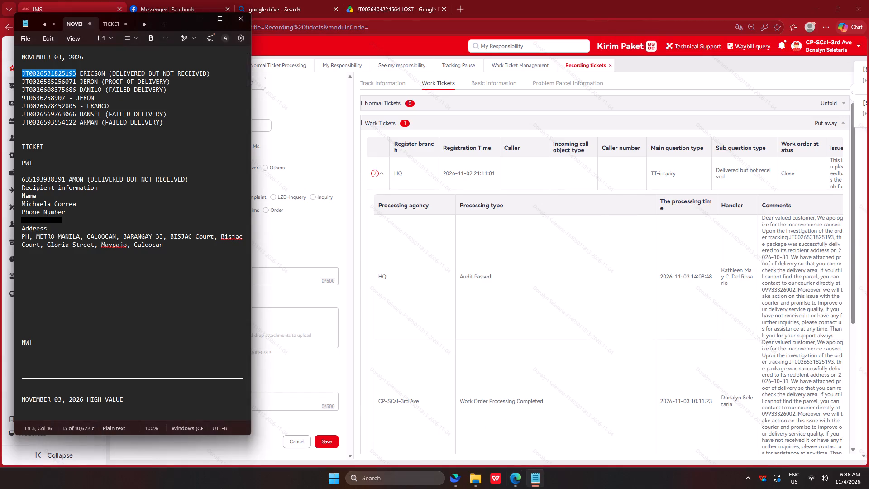
double_click(37, 84)
key(ctrl+c)
click(440, 288)
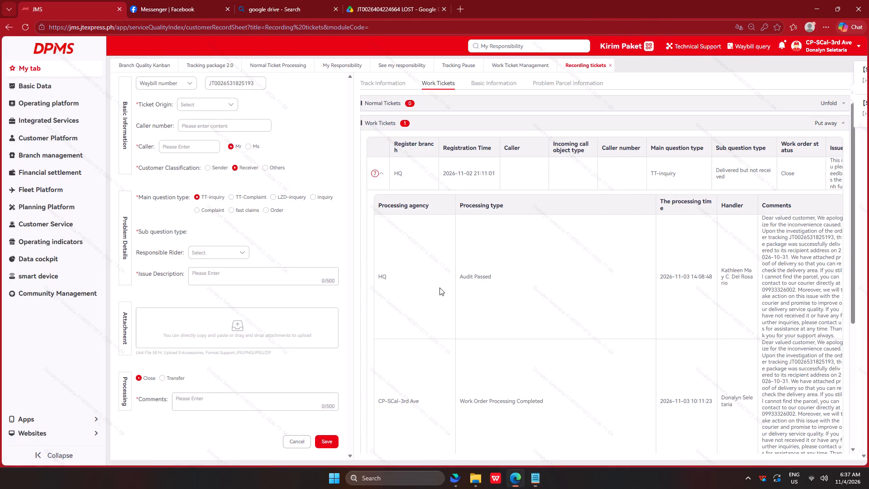
click(258, 84)
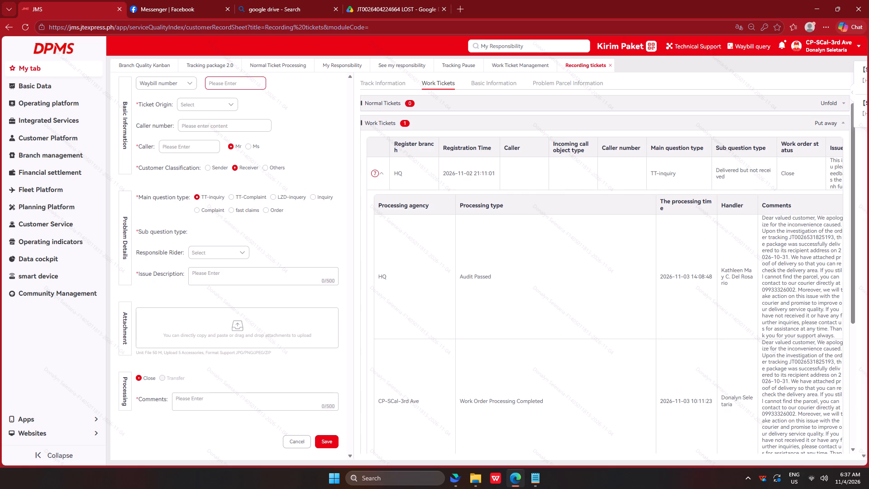
click(244, 84)
key(ctrl+v)
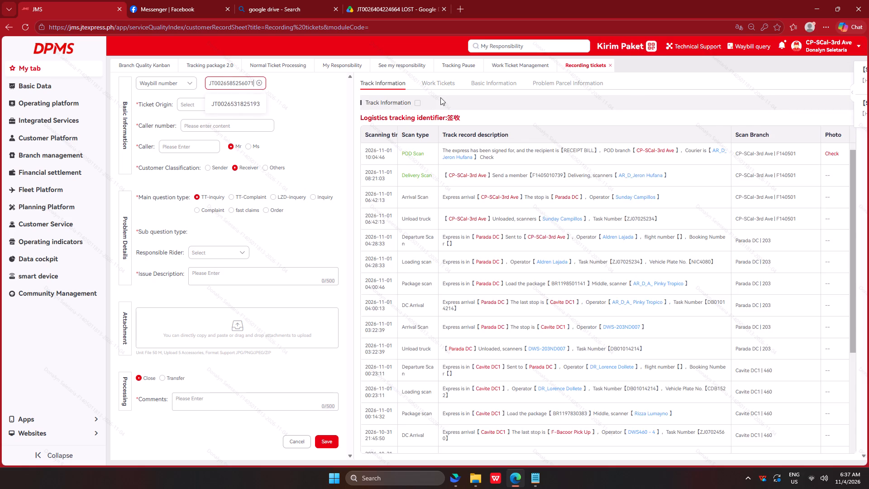
click(436, 84)
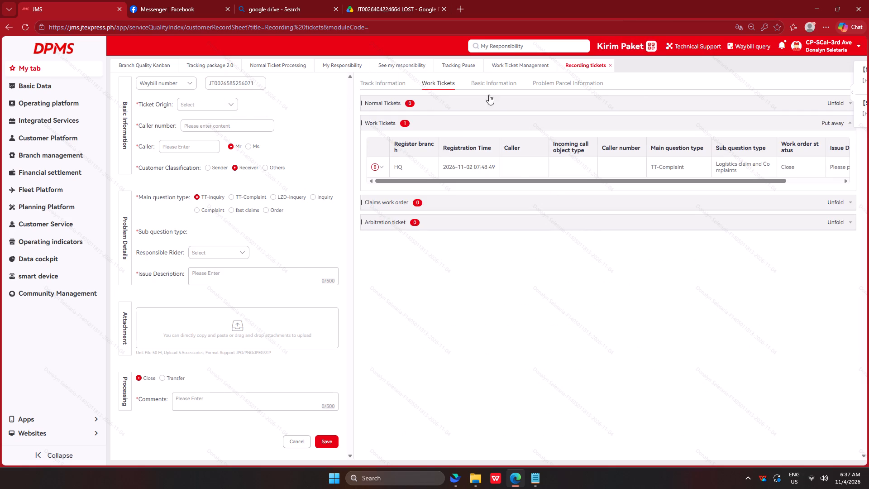
click(376, 165)
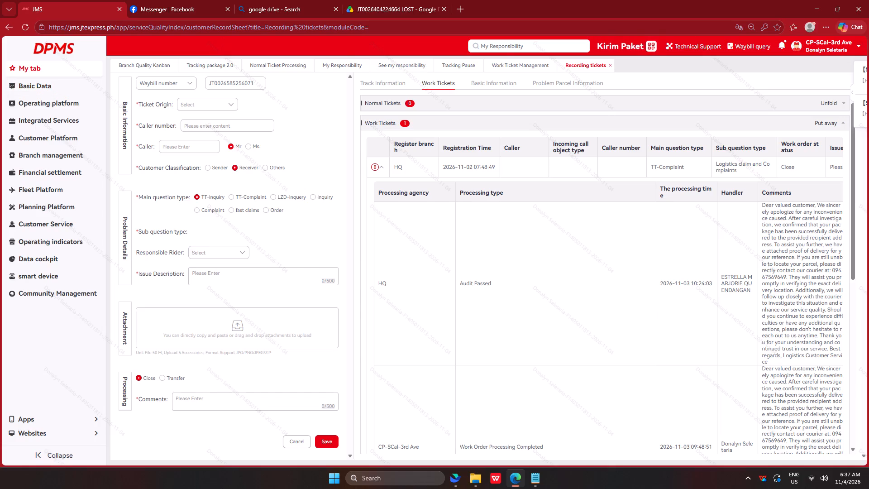
scroll(644, 336, down, 6)
click(531, 476)
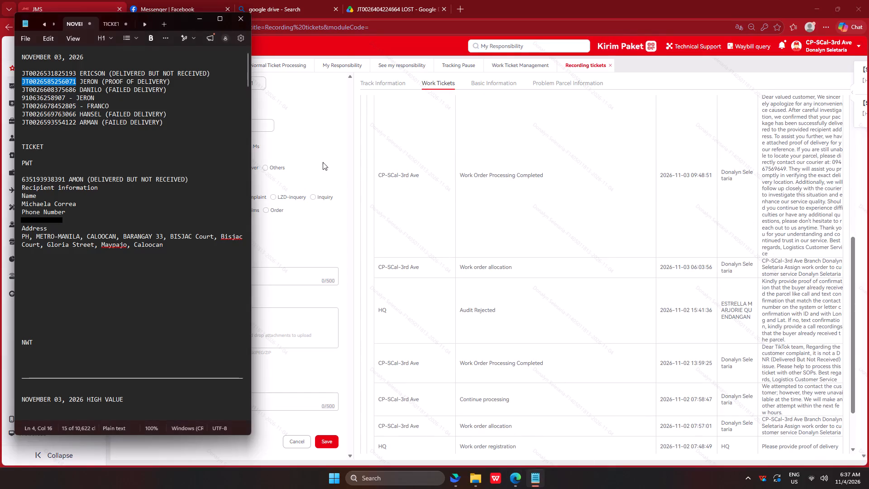
double_click(42, 90)
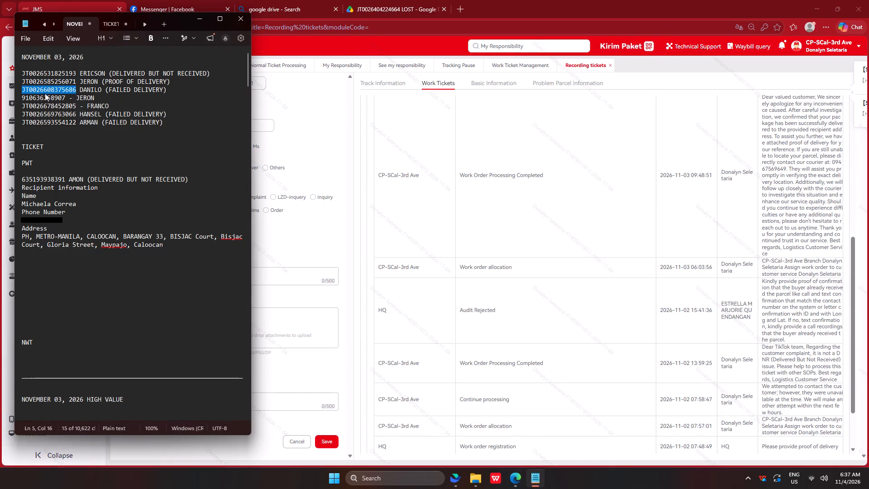
key(ctrl+c)
click(460, 269)
click(258, 81)
click(246, 87)
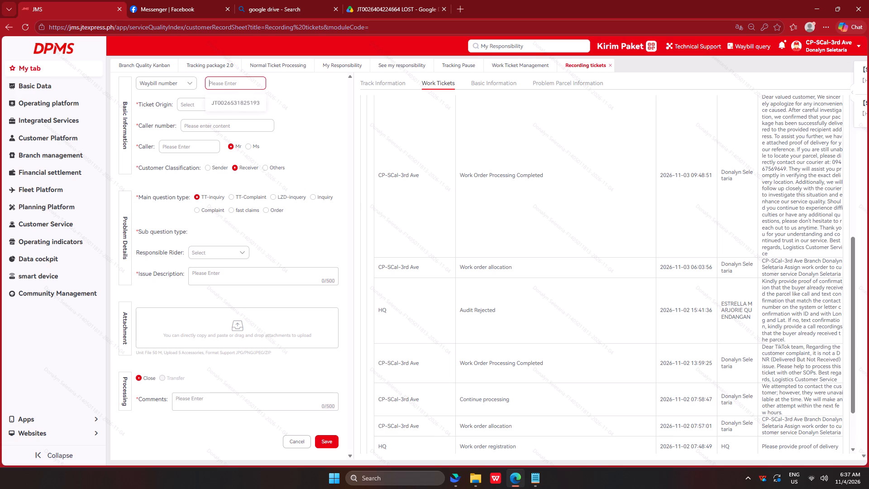
key(ctrl+v)
click(437, 85)
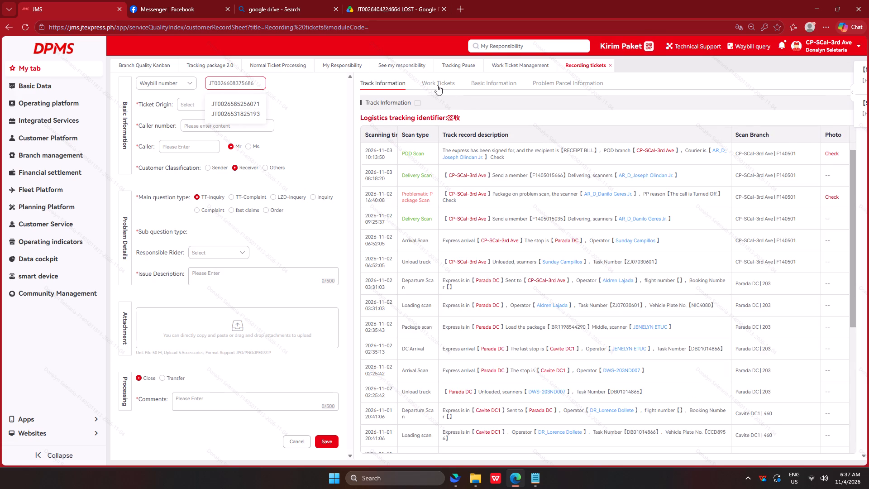
click(376, 178)
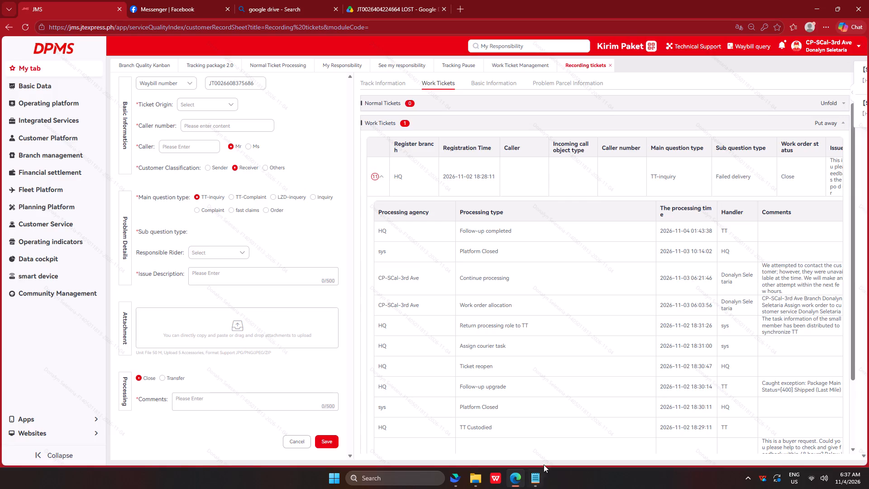
click(539, 475)
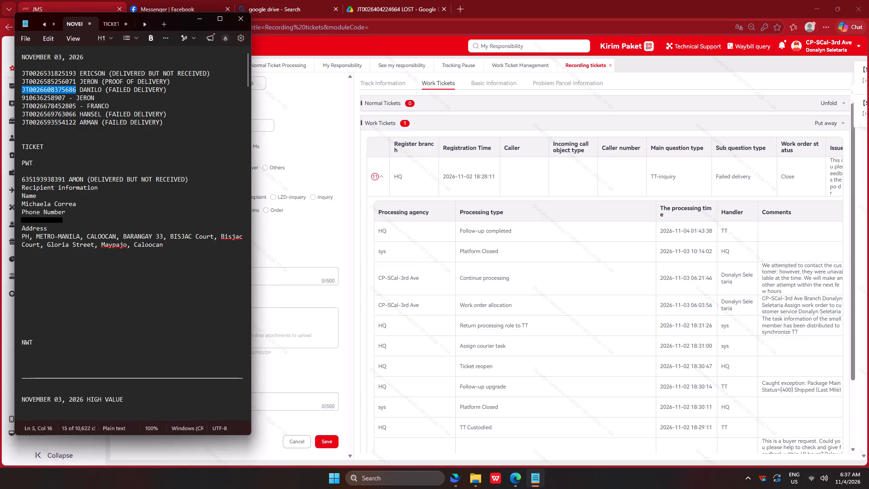
double_click(48, 97)
key(ctrl+c)
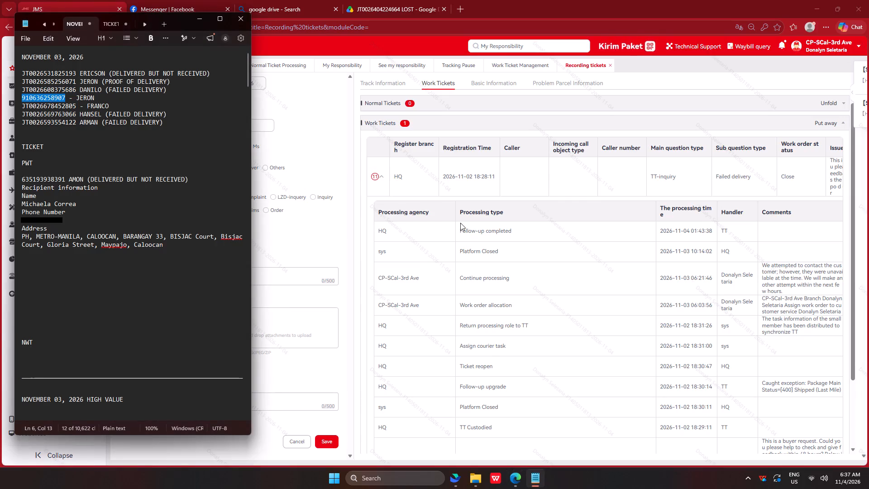
click(461, 223)
click(262, 82)
click(246, 84)
key(ctrl+v)
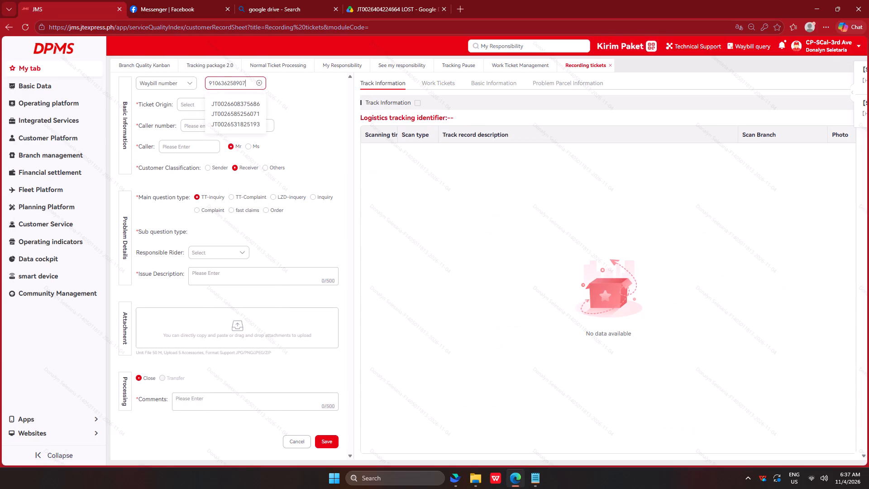
click(431, 78)
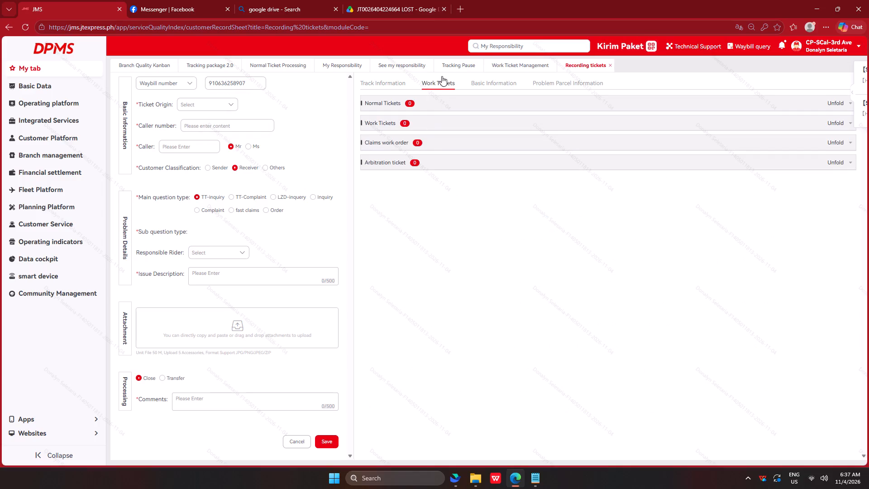
click(364, 80)
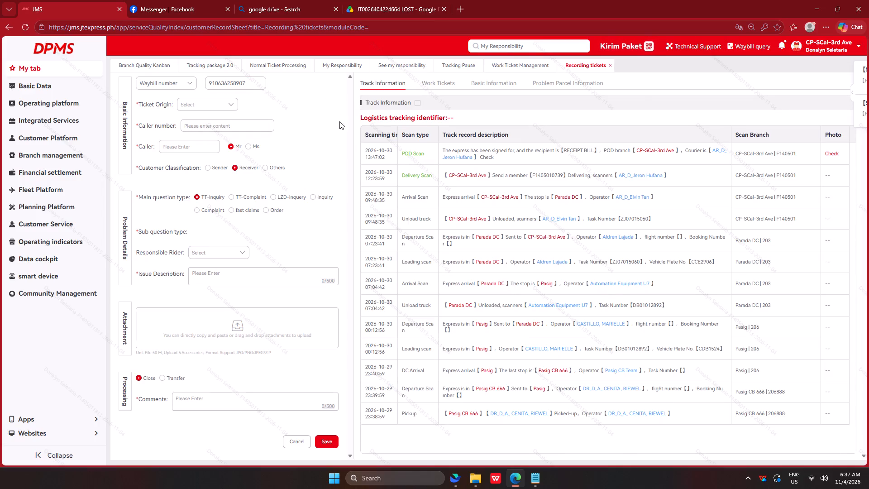
click(533, 483)
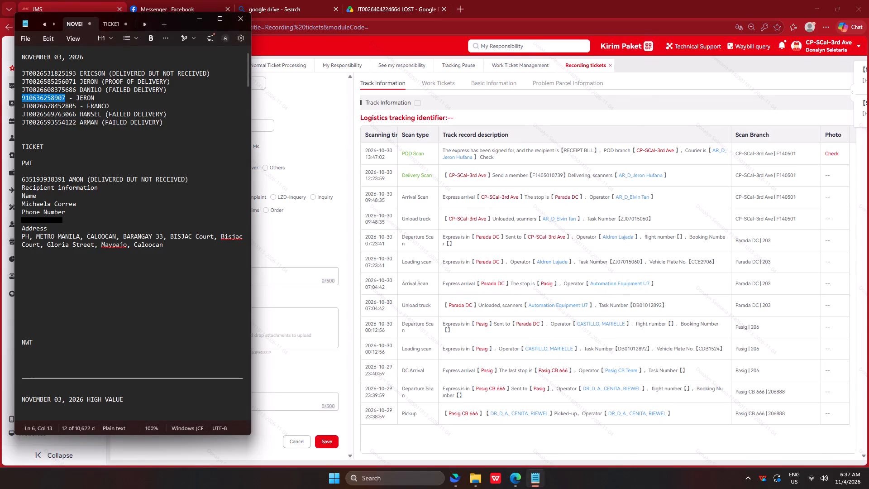
double_click(44, 109)
key(ctrl+c)
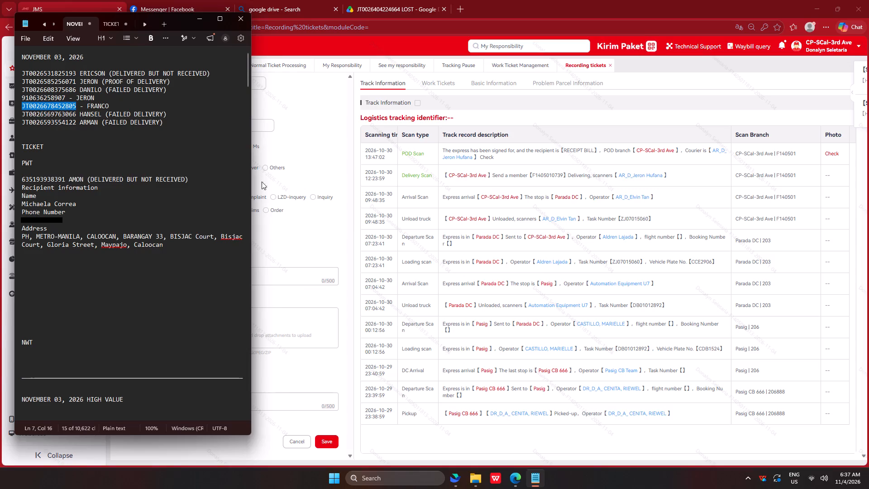
click(337, 225)
click(258, 82)
click(235, 89)
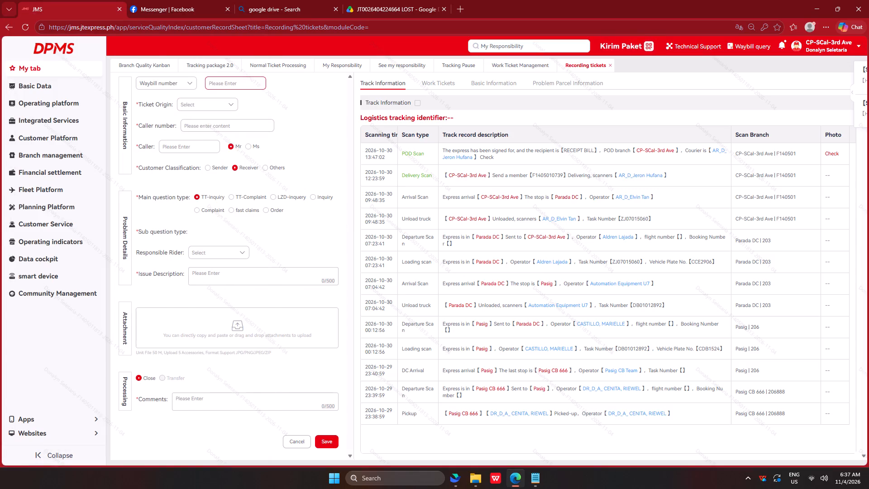
key(ctrl+v)
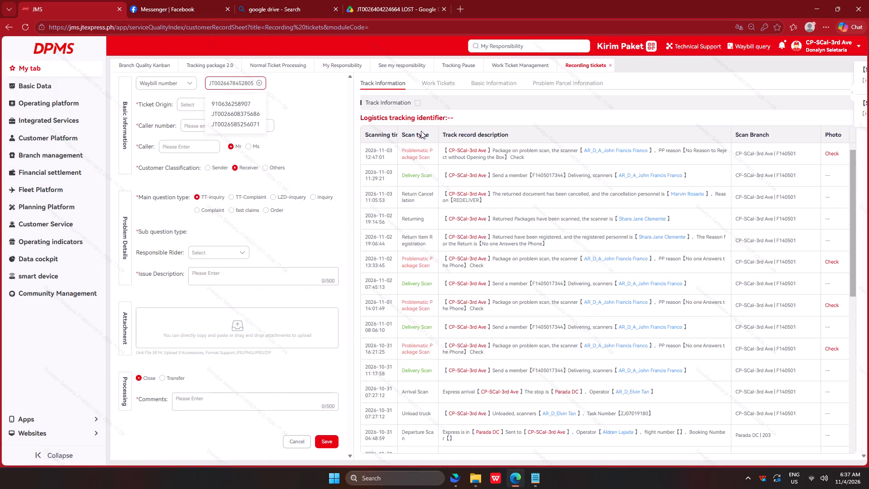
click(435, 86)
click(376, 184)
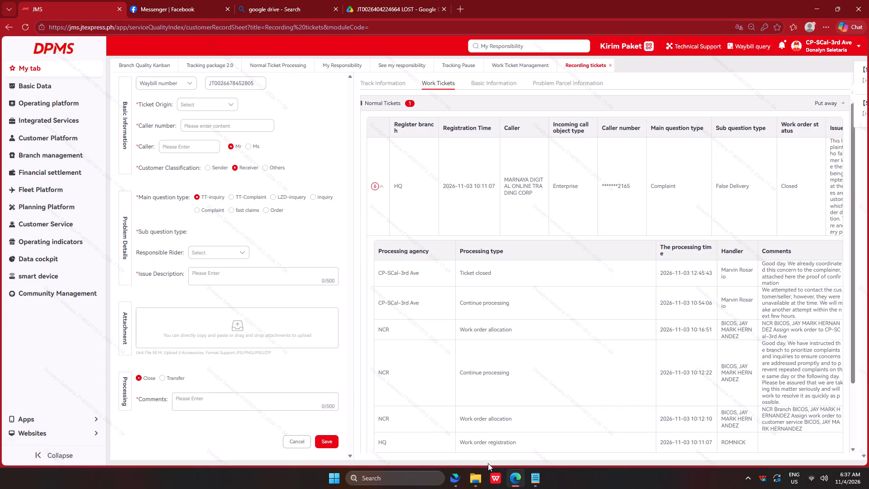
click(535, 478)
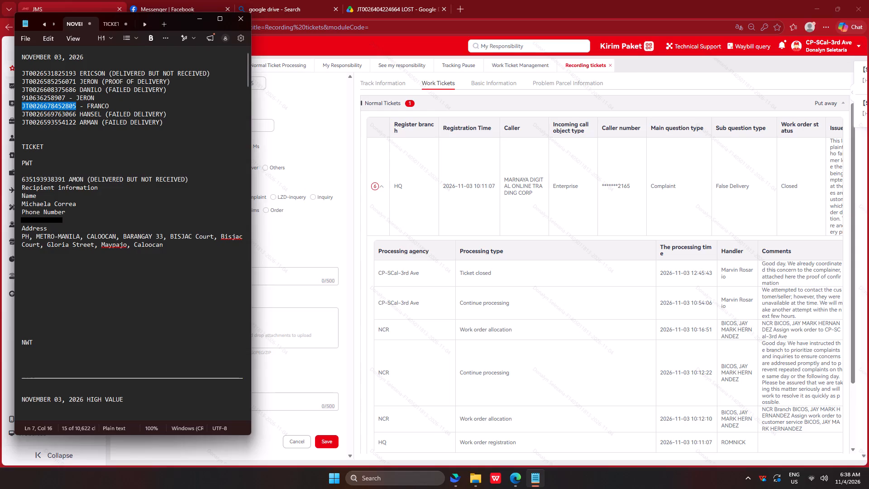
double_click(47, 180)
key(ctrl+c)
click(363, 304)
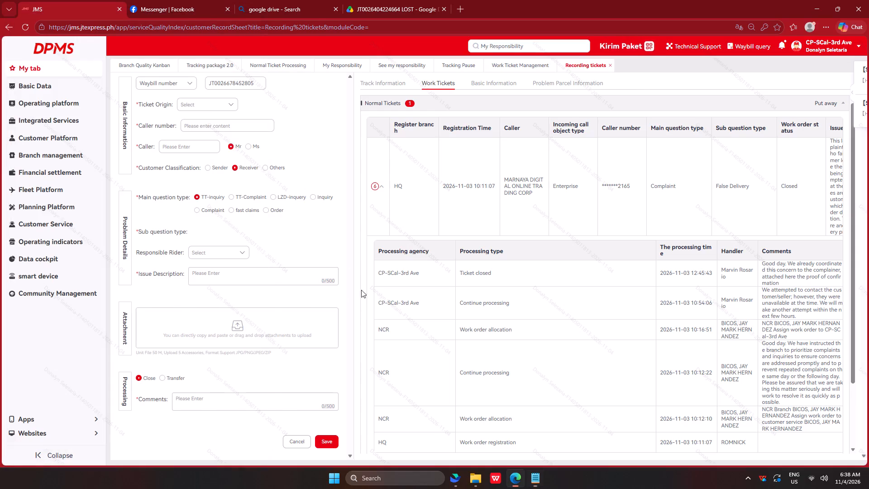
click(260, 80)
click(242, 86)
key(ctrl+v)
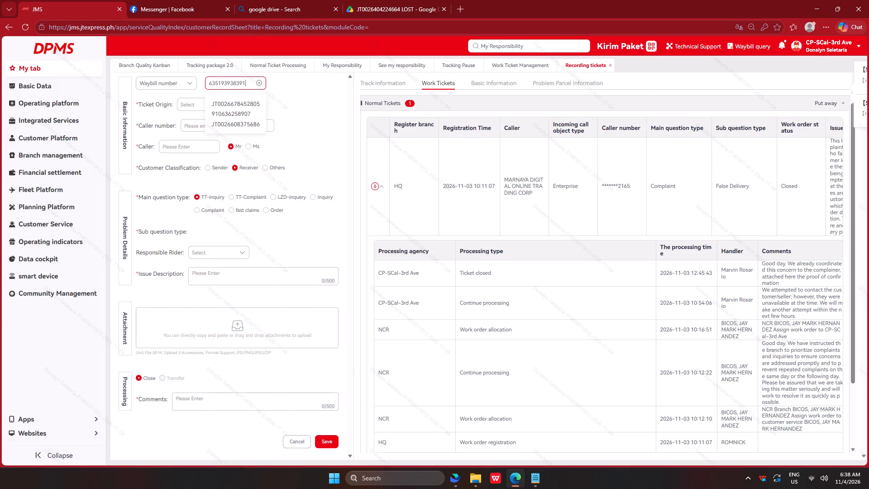
click(432, 84)
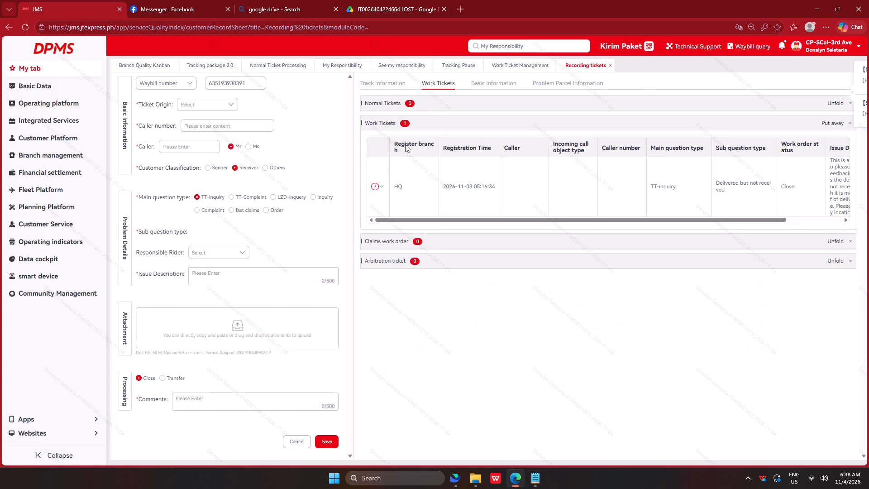
click(377, 188)
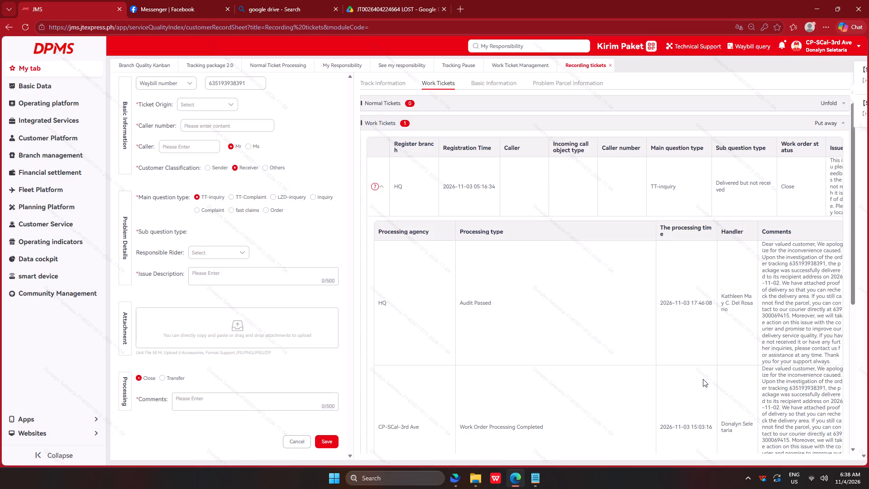
scroll(703, 400, down, 2)
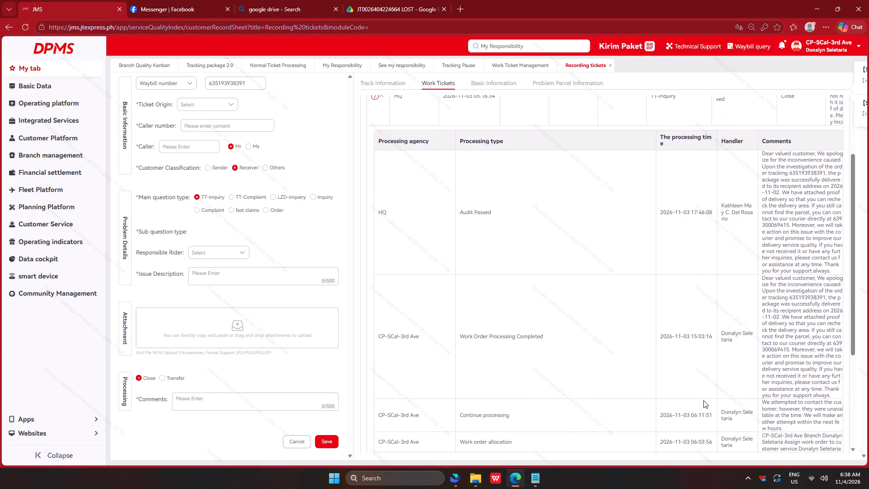
scroll(702, 400, up, 5)
click(533, 480)
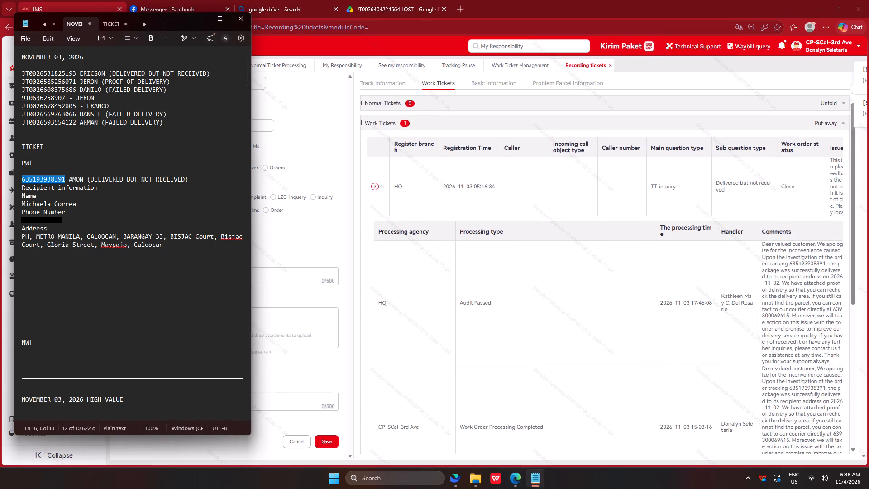
click(56, 220)
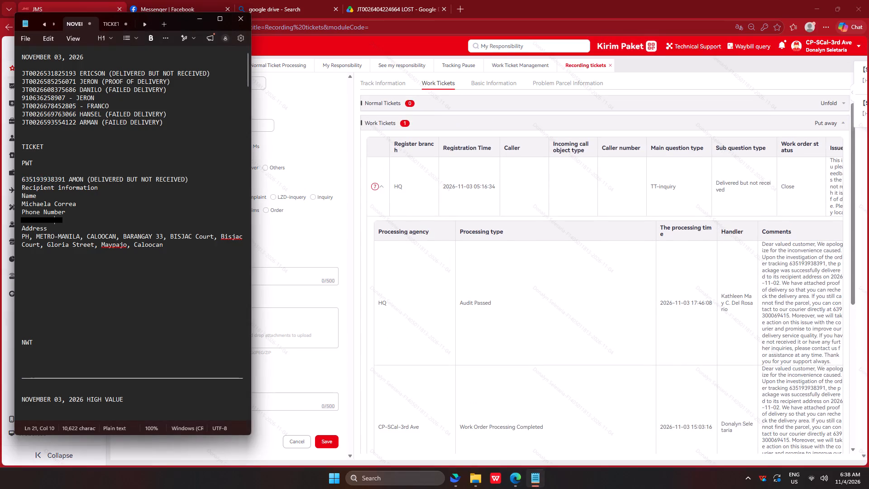
drag(19, 190, 62, 250)
key(Delete)
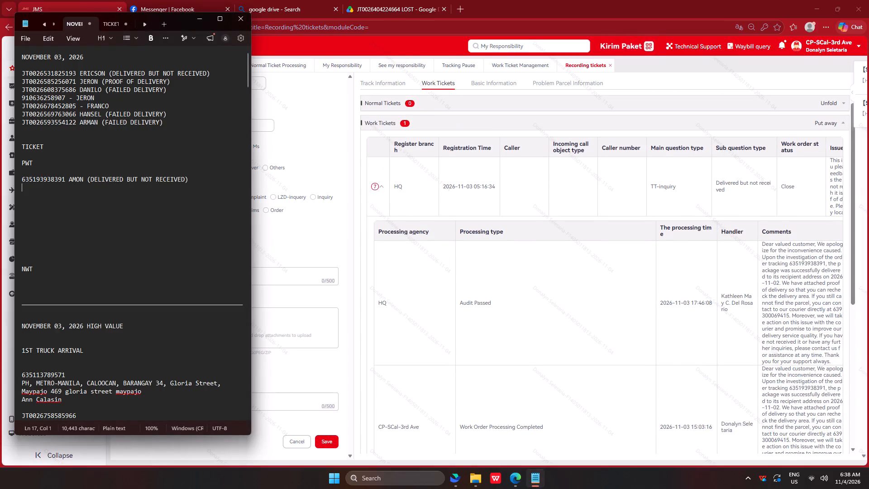
drag(17, 133, 25, 162)
key(Delete)
key(Delete)
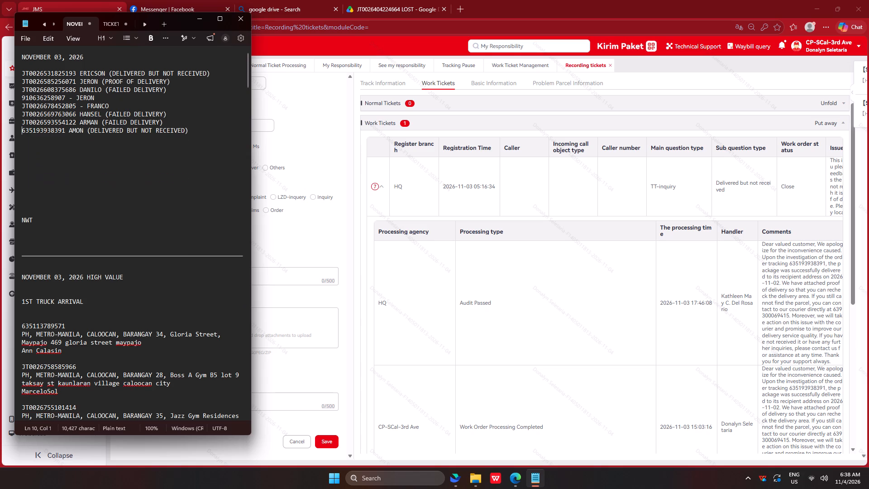
Delete the NWT heading and the blank lines between the November 03 waybill list and the separator line.
drag(24, 153, 34, 217)
key(Delete)
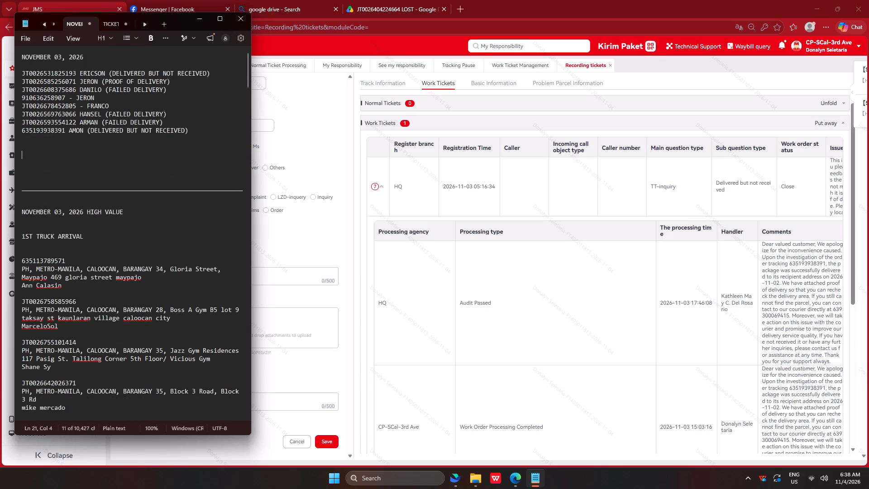
key(Delete)
key(Delete)
key(Delete)
click(31, 152)
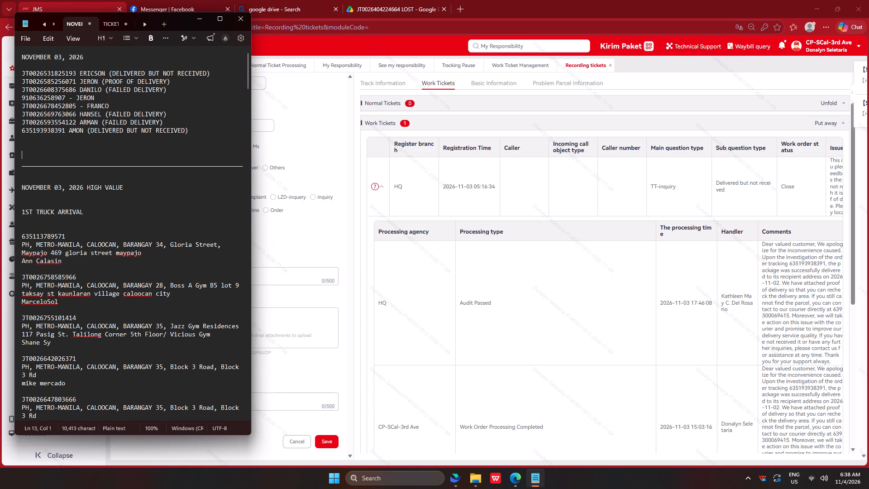
drag(31, 145, 32, 155)
key(Delete)
key(Delete)
click(23, 140)
key(Delete)
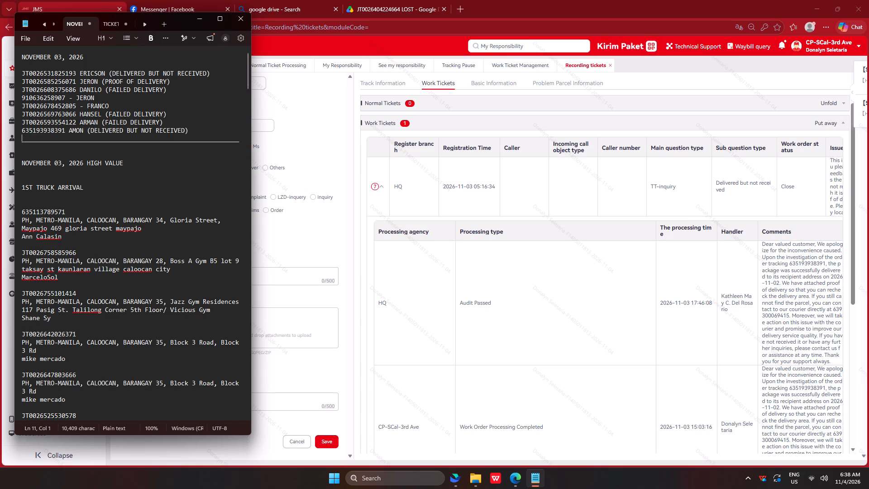
Look through the high-value parcel entries below the November 03 ticket list.
scroll(99, 201, down, 7)
scroll(101, 207, down, 20)
scroll(101, 207, down, 2)
scroll(111, 216, up, 14)
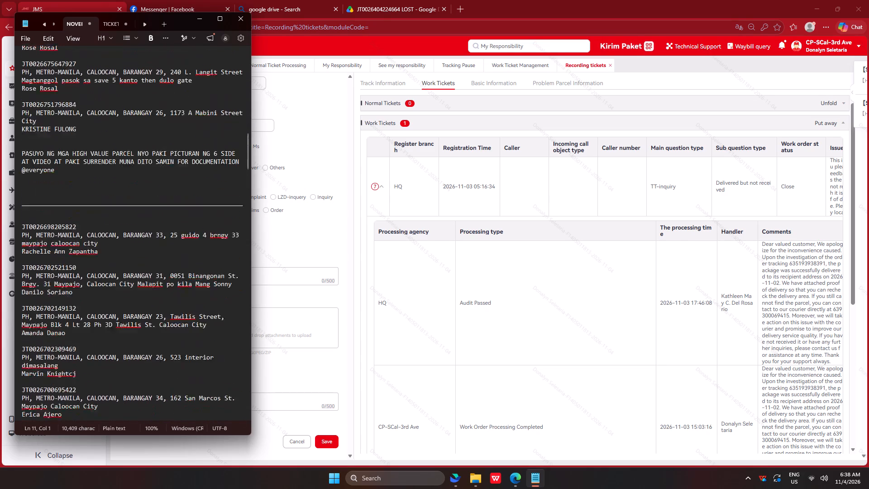
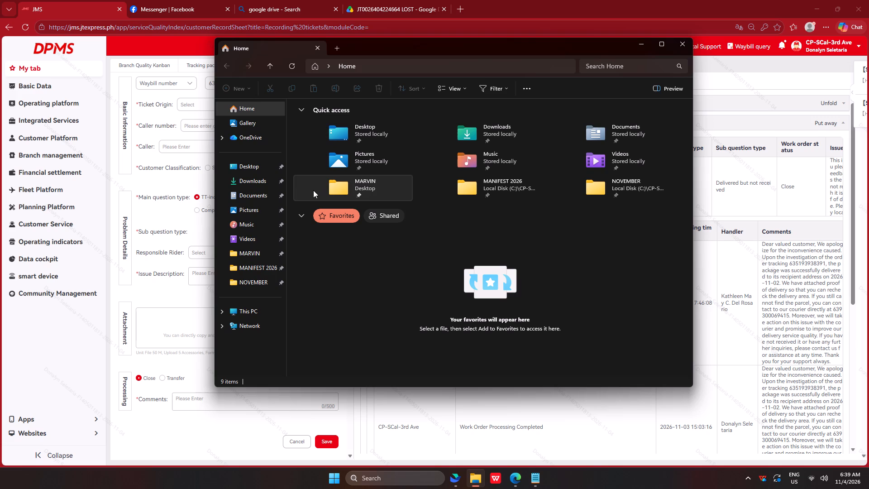
Open the workbook 3RD AVE.-DAILY-MANIFEST-11-03-2026.xlsx in WPS Office and close the Templates page.
click(488, 478)
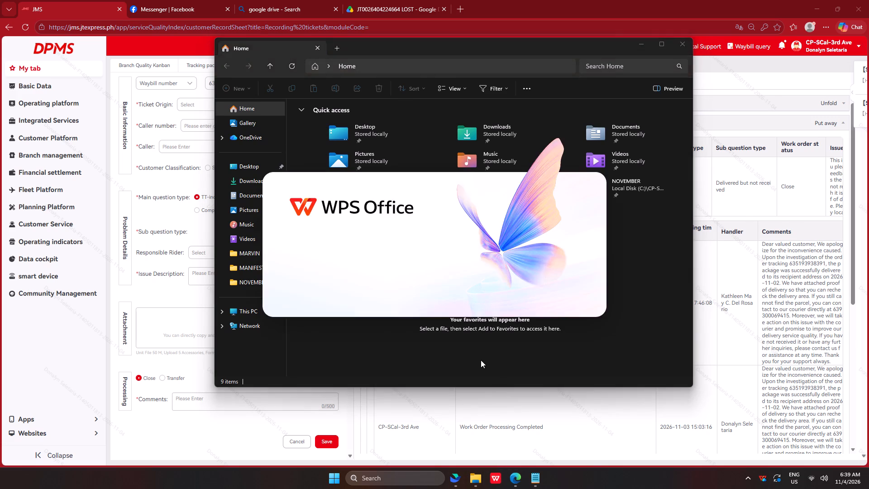
double_click(216, 147)
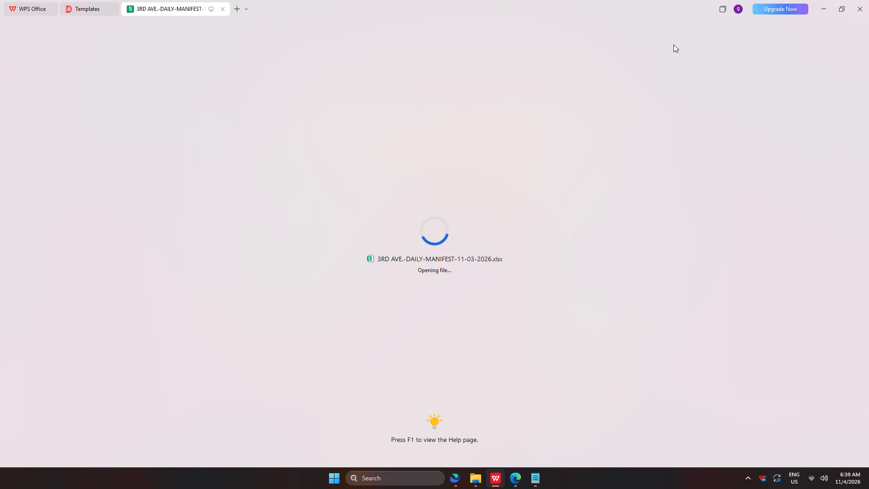
click(97, 4)
click(111, 10)
Filter column C of the CHECKING sheet to exclude the RTS rows.
scroll(215, 181, up, 6)
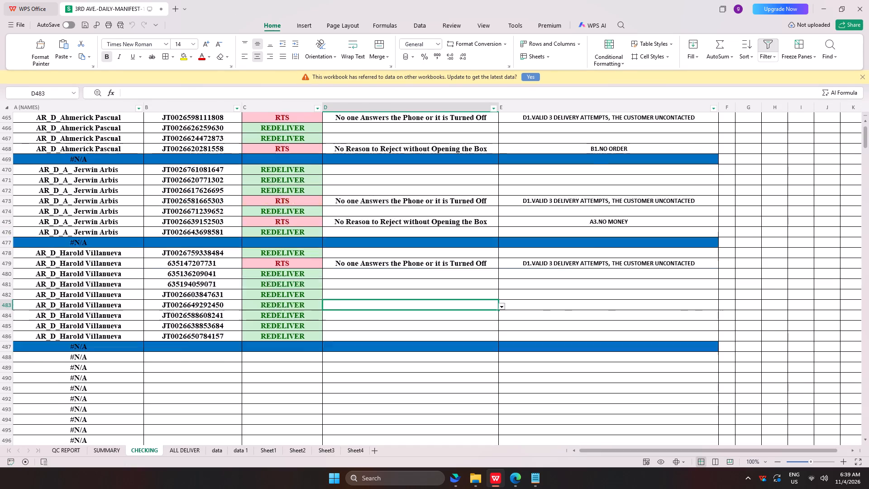
click(864, 145)
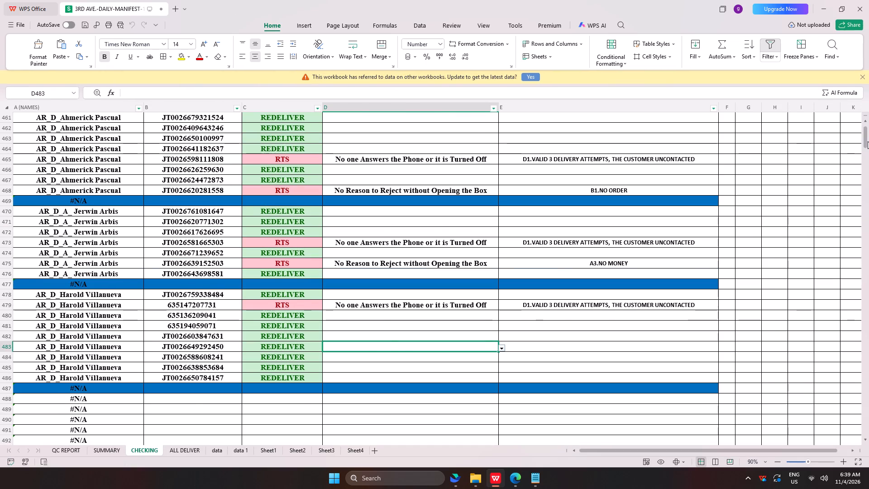
drag(868, 141, 864, 104)
scroll(159, 274, up, 14)
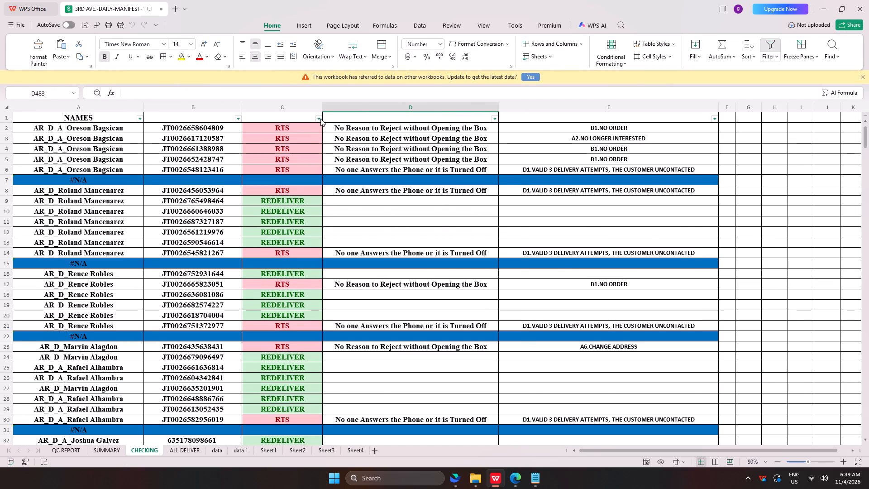
click(320, 119)
click(335, 216)
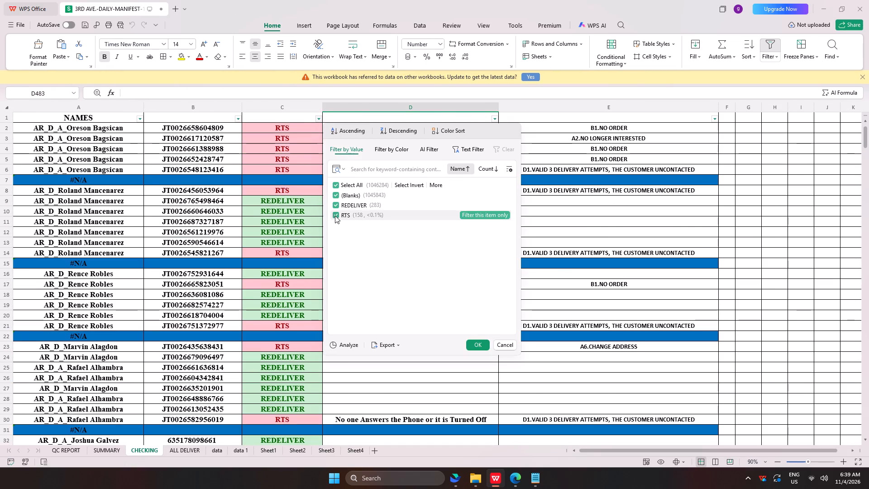
click(475, 344)
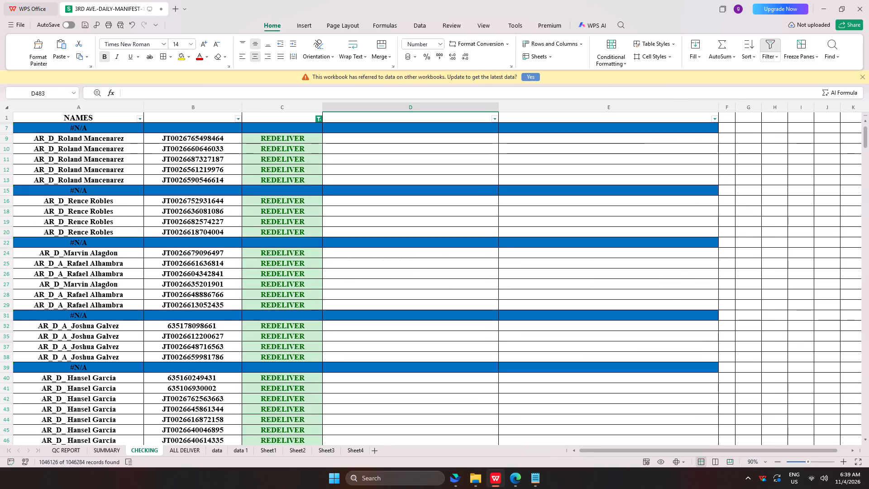
Copy rider Roland's name from the CHECKING sheet and add an underscore divider below the TICKETS 110426 notes in Notepad.
click(101, 151)
key(ctrl+c)
click(536, 477)
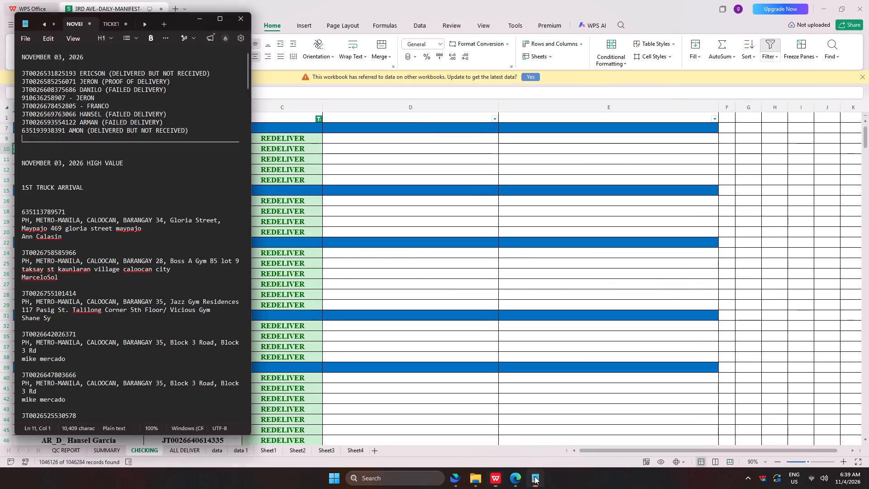
scroll(20, 171, down, 1)
click(142, 23)
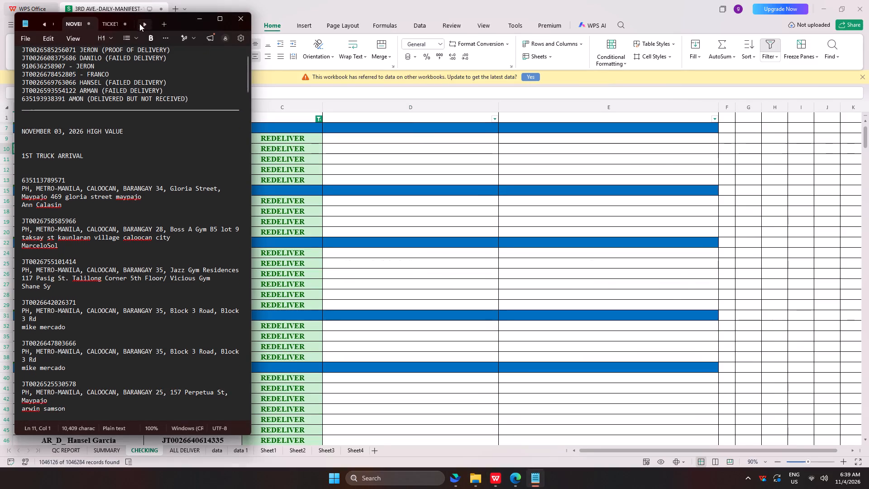
click(106, 24)
scroll(111, 168, down, 6)
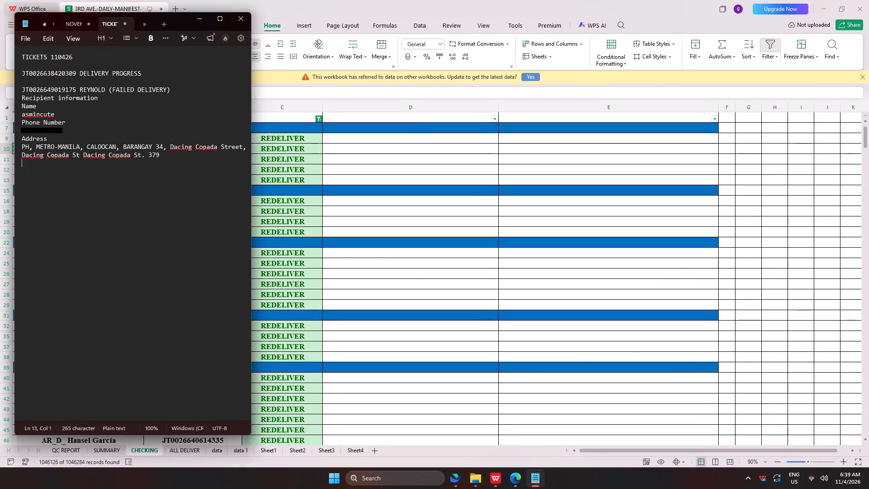
key(Return)
key(Return)
key(shift+underscore)
key(shift+underscore)
key(shift+underscore)
key(shift+underscore)
key(shift+underscore)
key(shift+underscore)
key(shift+underscore)
key(shift+underscore)
key(shift+underscore)
key(shift+underscore)
key(shift+underscore)
key(shift+underscore)
key(shift+underscore)
key(shift+underscore)
key(shift+underscore)
key(shift+underscore)
key(shift+underscore)
key(shift+underscore)
key(shift+underscore)
key(shift+underscore)
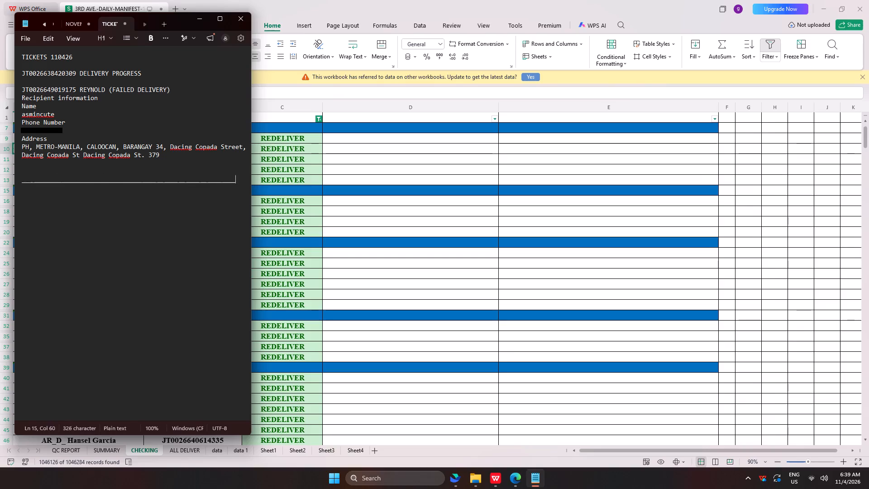
Add the heading PP NO DELIVERY SCAN below the divider and paste the copied rider name under it.
key(Return)
text(pp)
key(space)
key(BackSpace)
key(BackSpace)
text(PP NO DELIVERYS CAM)
key(BackSpace)
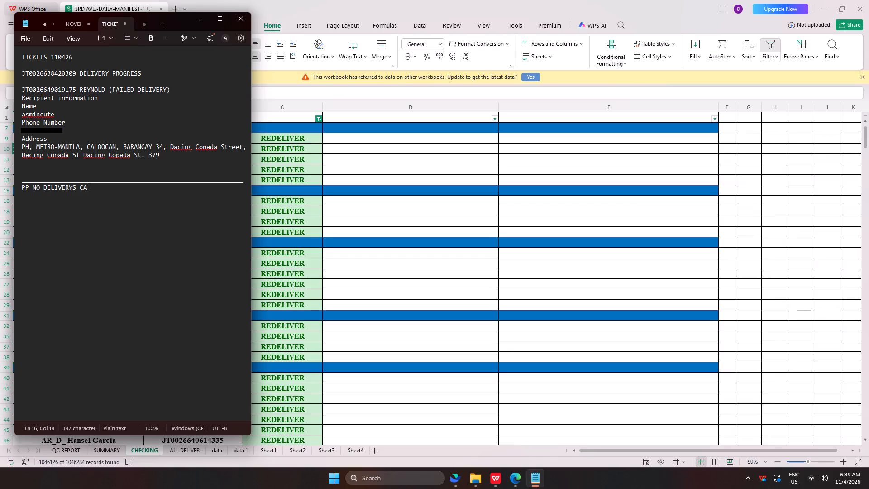
key(BackSpace)
key(BackSpace)
text(SCAN)
key(Return)
key(Return)
key(ctrl+v)
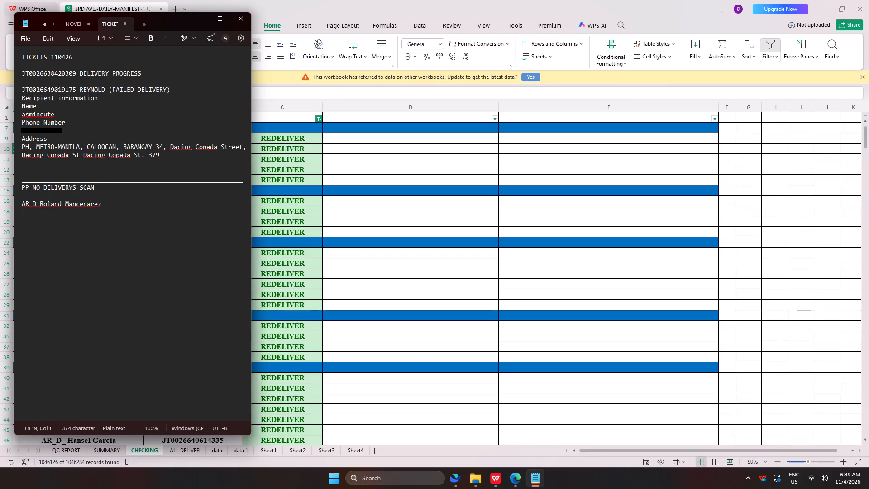
click(78, 188)
key(BackSpace)
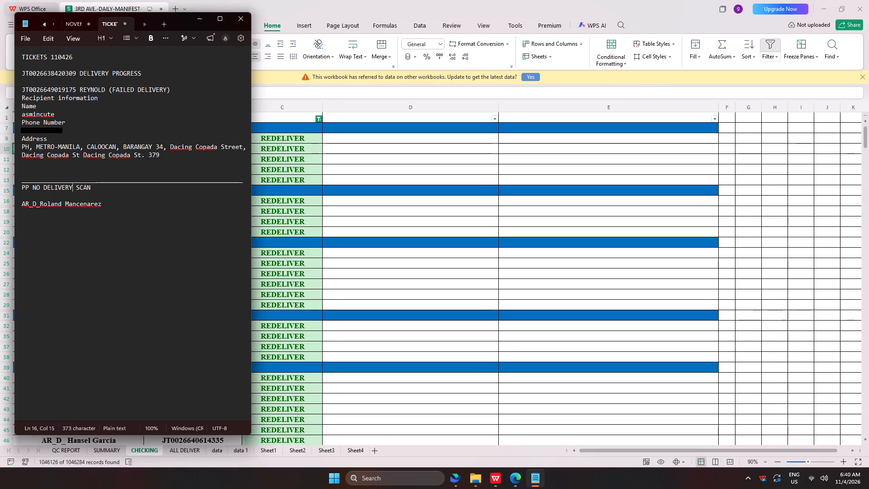
Copy Roland's redeliver waybills from rows 9 to 13 of the CHECKING sheet into the notes under his name.
click(34, 211)
click(361, 217)
drag(184, 138, 184, 189)
key(ctrl+c)
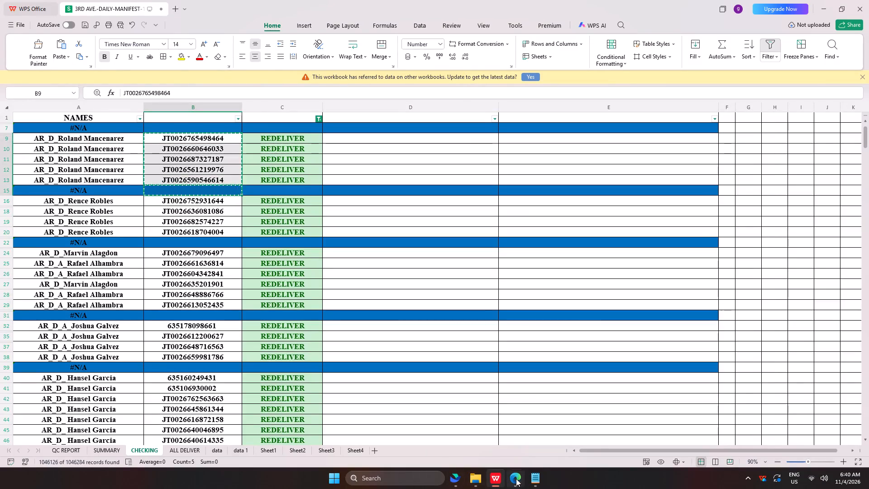
click(530, 482)
key(ctrl+v)
Add rider Rence's name and redeliver waybills from rows 16 to 20 as the next group in the notes.
click(366, 298)
click(62, 201)
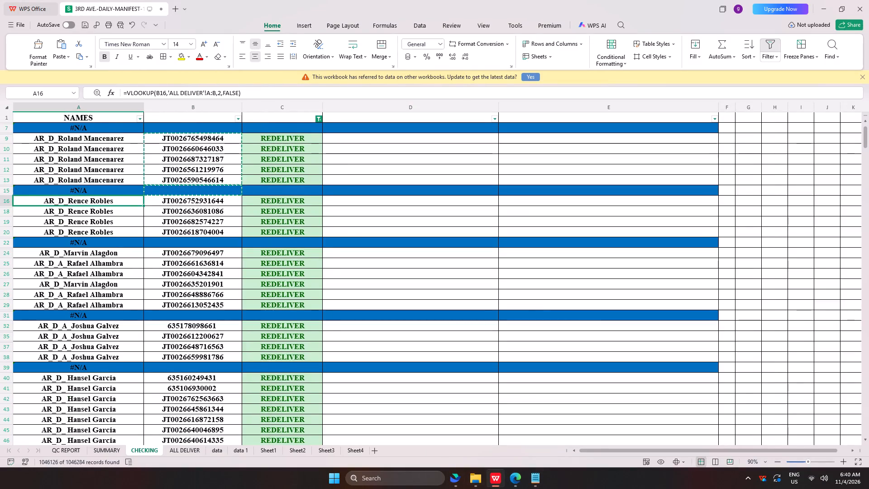
key(ctrl+c)
click(540, 472)
key(ctrl+v)
drag(429, 323, 424, 317)
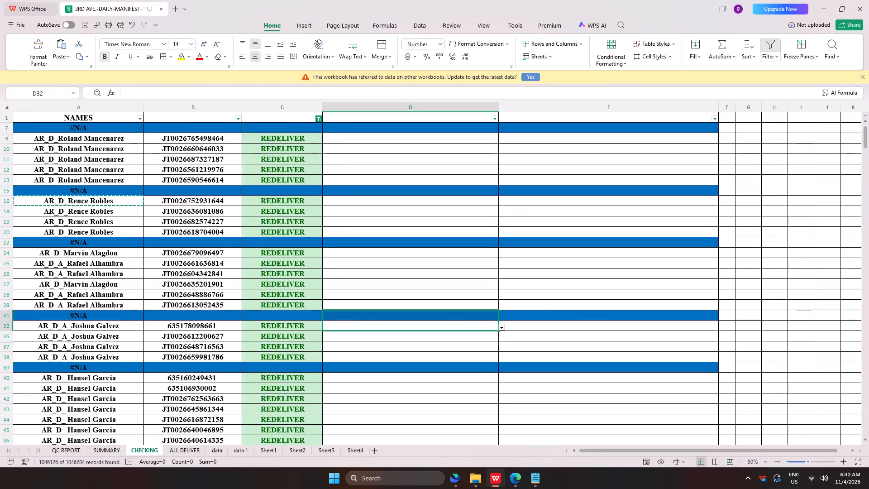
drag(173, 200, 180, 243)
key(ctrl+c)
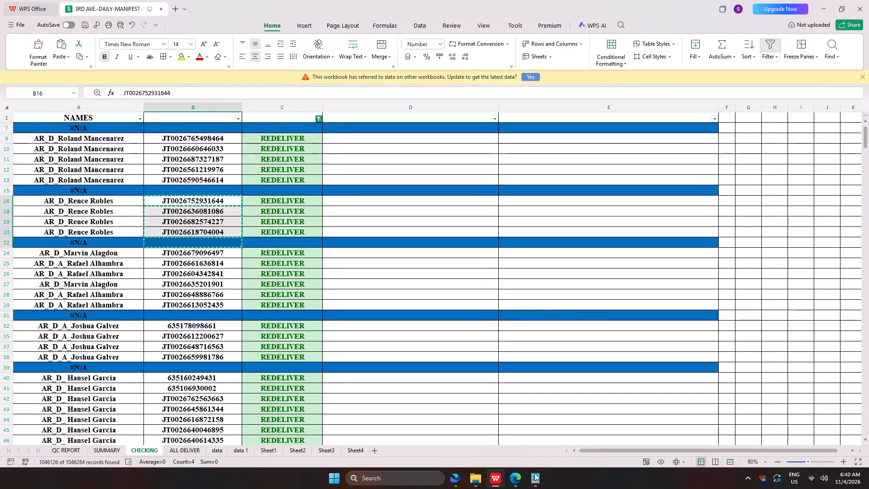
click(536, 477)
key(ctrl+v)
Add rider Rafael's name to the notes, followed by the redeliver waybills from rows 24 to 29.
click(451, 317)
click(102, 264)
key(ctrl+c)
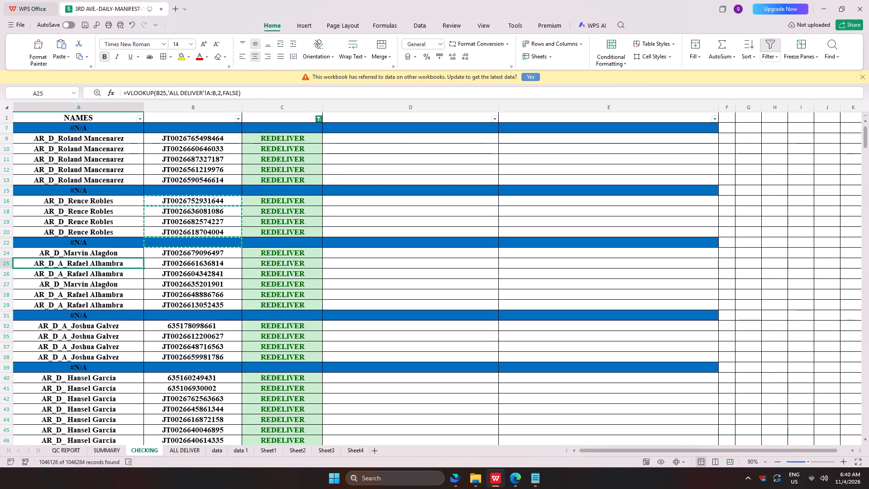
click(532, 476)
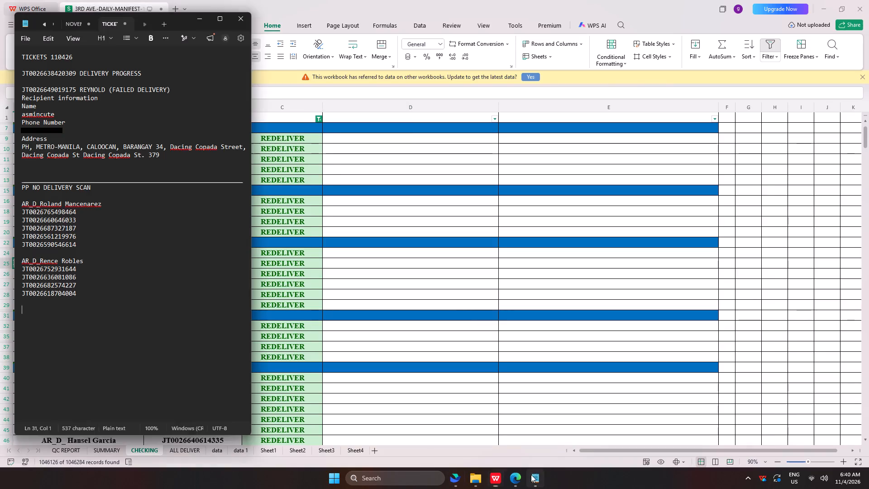
key(ctrl+v)
click(344, 255)
drag(174, 255, 178, 300)
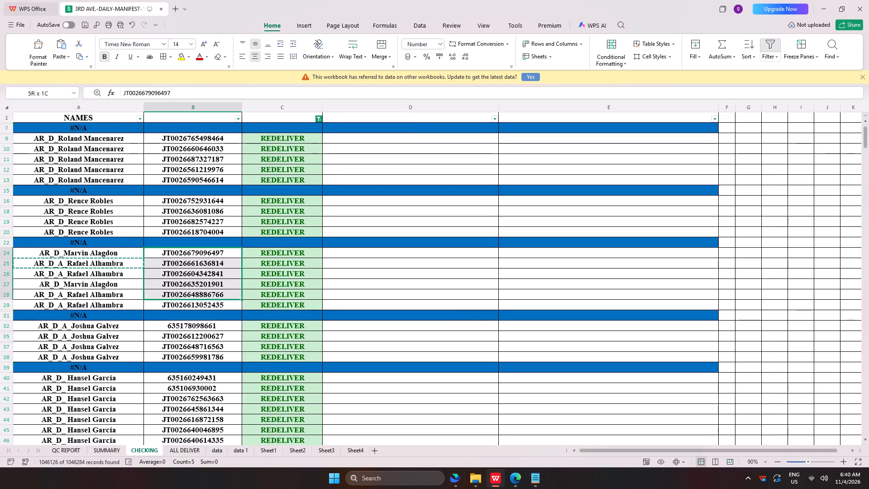
drag(178, 300, 181, 312)
key(ctrl+c)
click(537, 476)
key(ctrl+v)
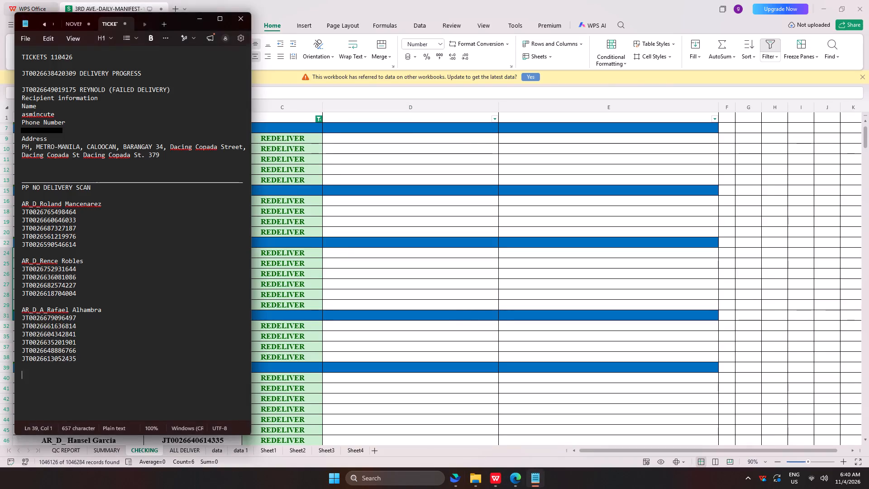
Add rider Joshua's name and redeliver waybills from rows 32 to 38 as the next group in the notes.
click(405, 324)
click(102, 347)
key(ctrl+c)
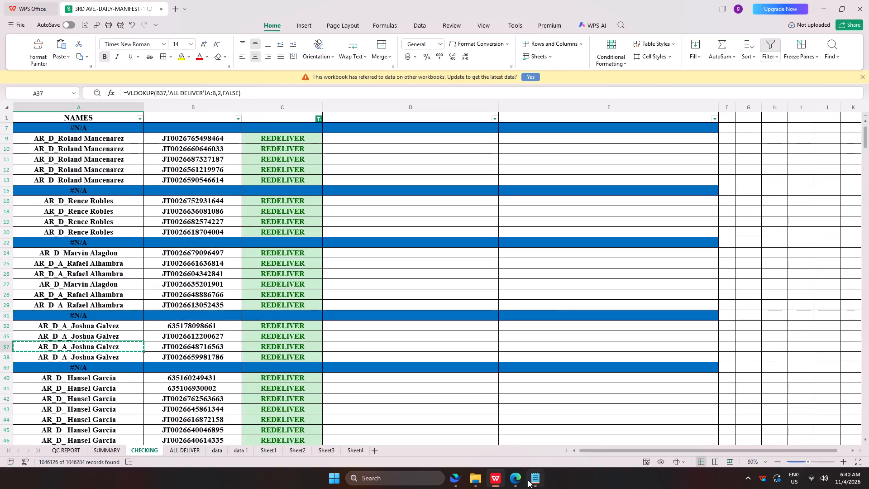
click(532, 480)
key(ctrl+v)
click(426, 334)
drag(150, 326, 152, 331)
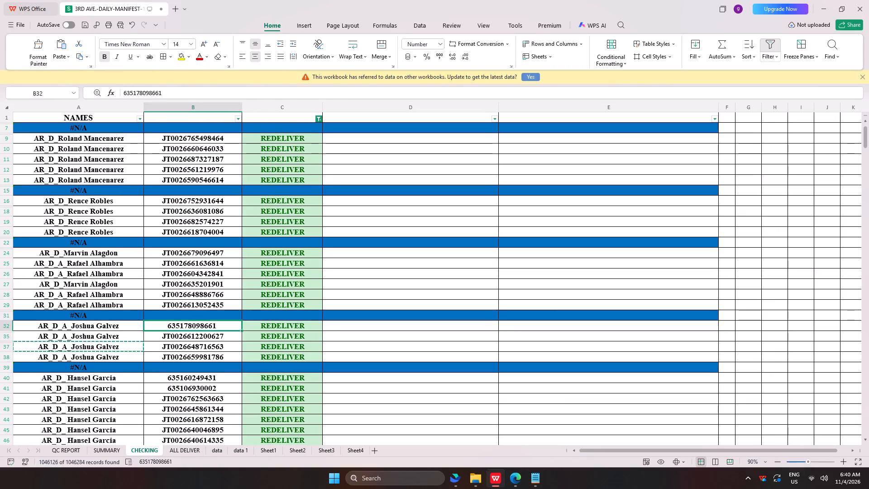
drag(152, 331, 153, 364)
key(ctrl+c)
click(532, 481)
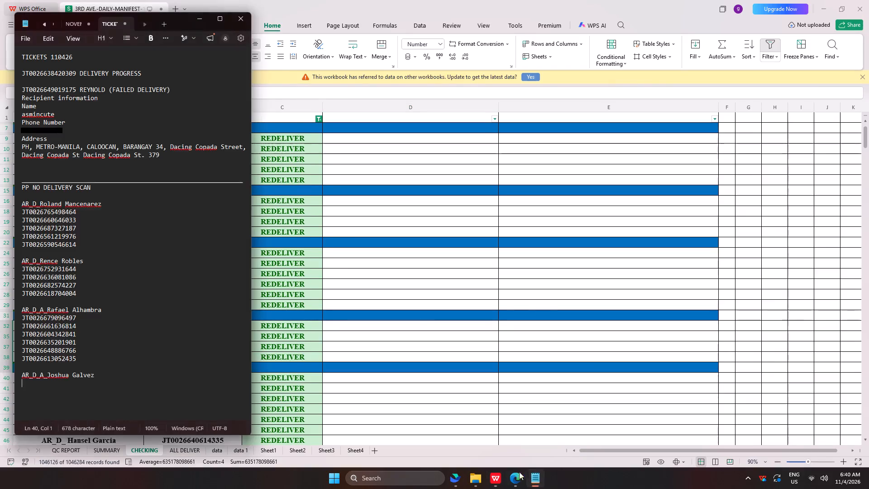
key(ctrl+v)
Add rider Hansel's name and redeliver waybills from rows 40 to 50 as the next group in the notes.
click(415, 328)
click(63, 388)
key(ctrl+c)
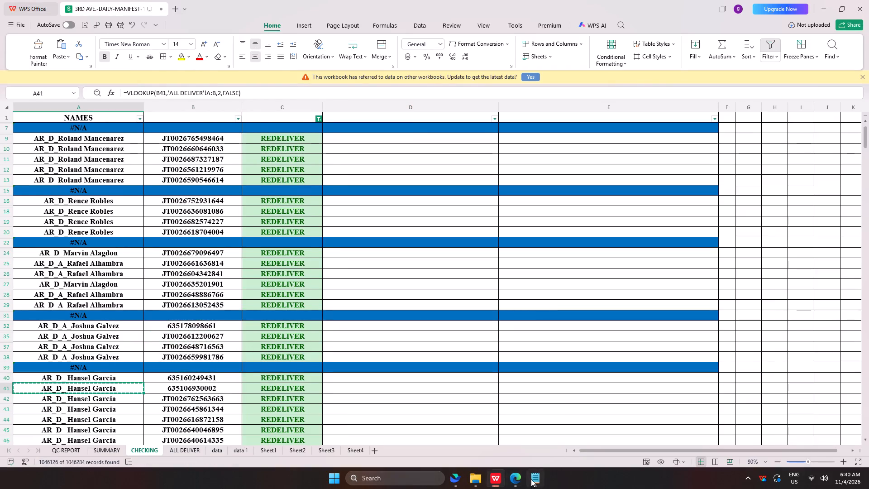
click(531, 479)
key(ctrl+v)
click(433, 340)
scroll(151, 345, down, 6)
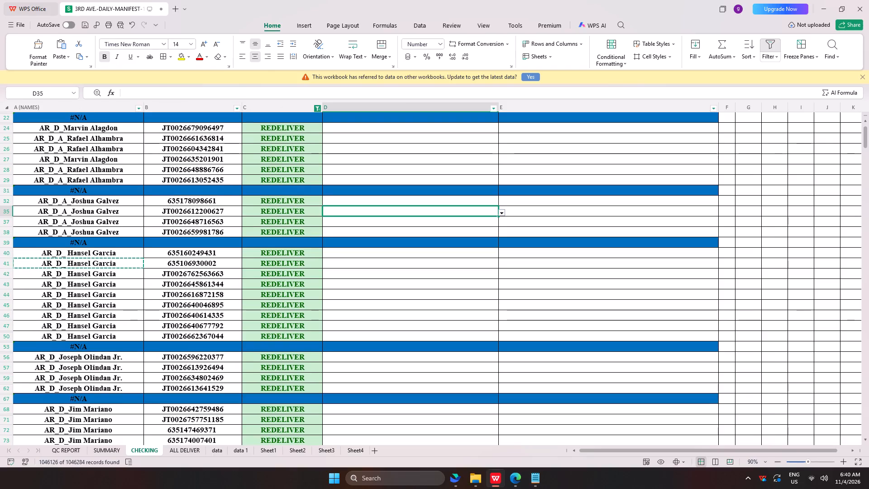
drag(171, 255, 175, 345)
key(ctrl+c)
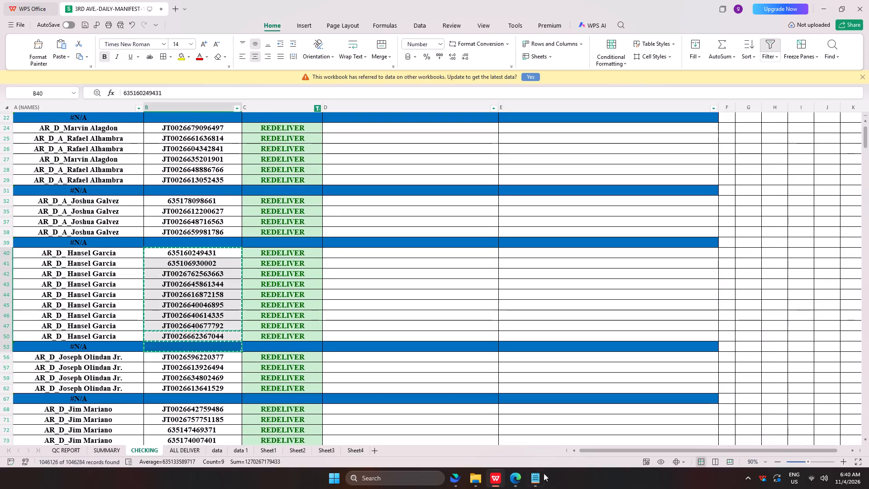
click(535, 477)
key(ctrl+v)
Add rider Joseph's name and redeliver waybills from rows 56 to 62 as the next group in the notes.
click(441, 341)
click(89, 372)
key(ctrl+c)
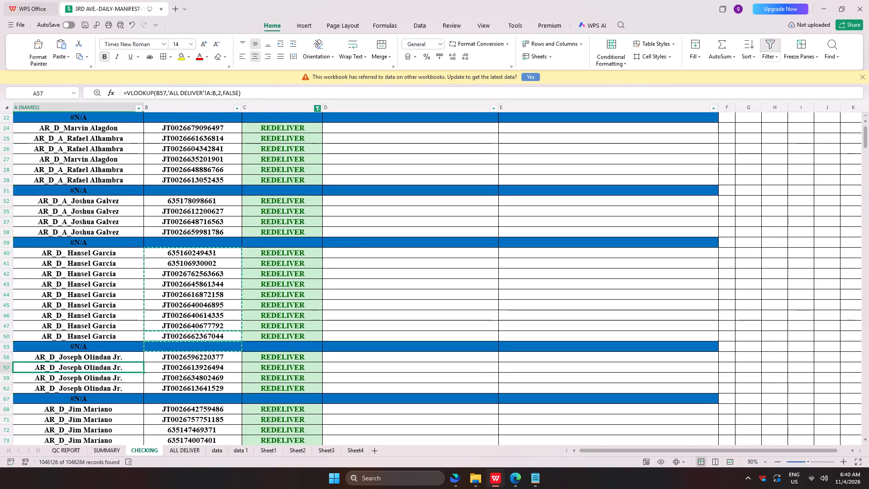
click(533, 482)
key(ctrl+v)
click(413, 332)
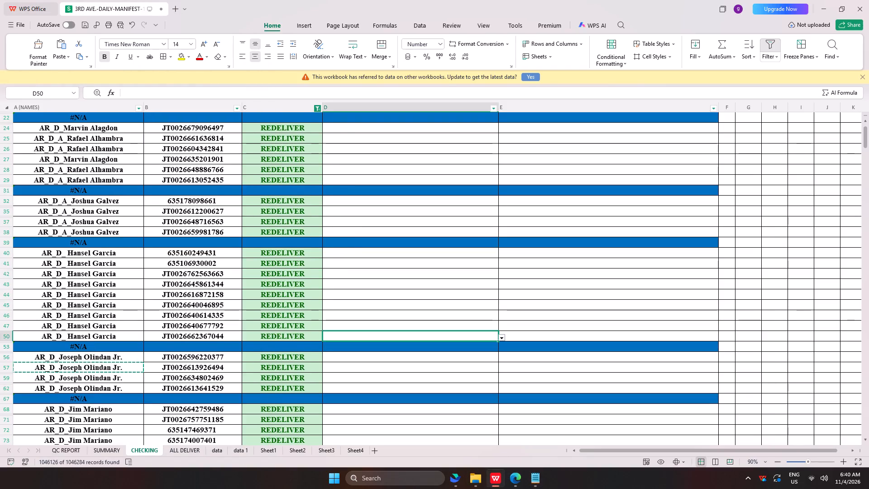
drag(158, 358, 161, 404)
key(ctrl+c)
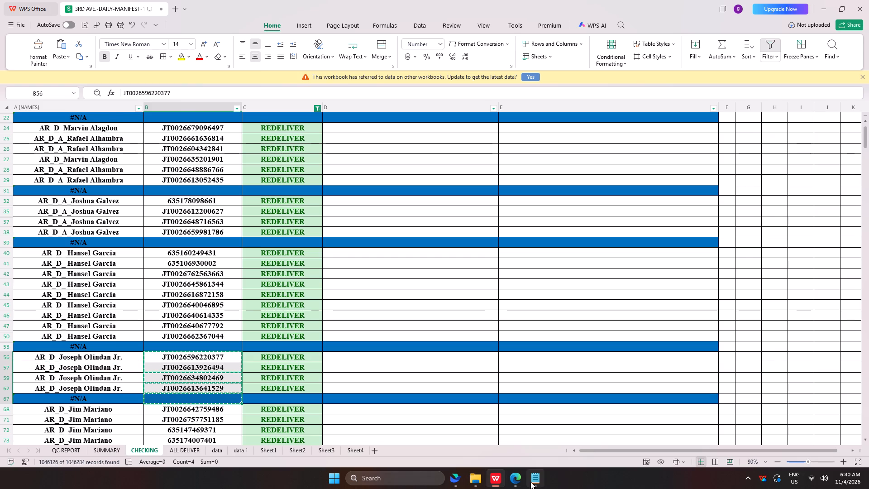
click(531, 482)
key(ctrl+v)
Add rider Jim's name and redeliver waybills from rows 68 to 73 as the next group in the notes.
click(389, 338)
scroll(96, 387, down, 5)
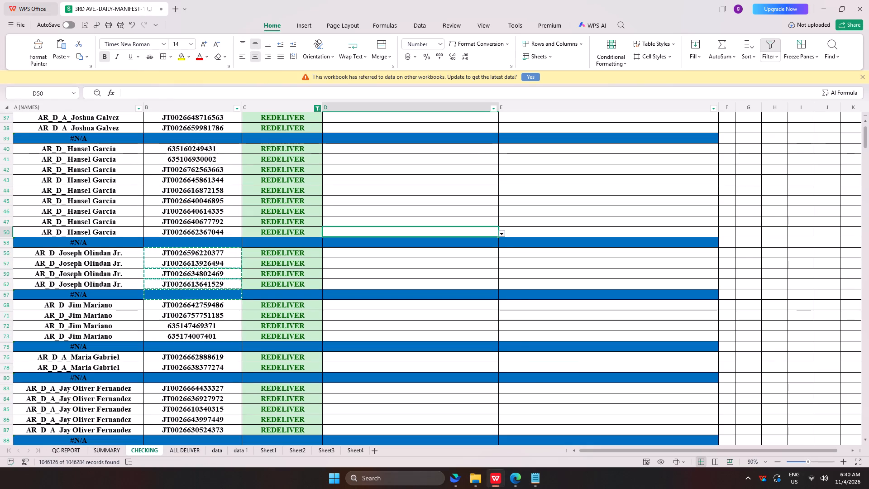
click(81, 314)
key(ctrl+c)
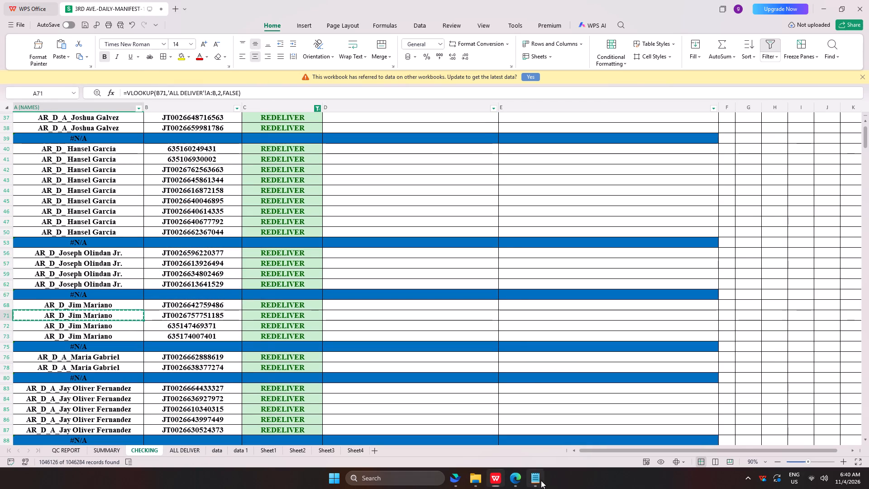
click(541, 480)
key(ctrl+v)
click(426, 347)
drag(163, 306, 164, 321)
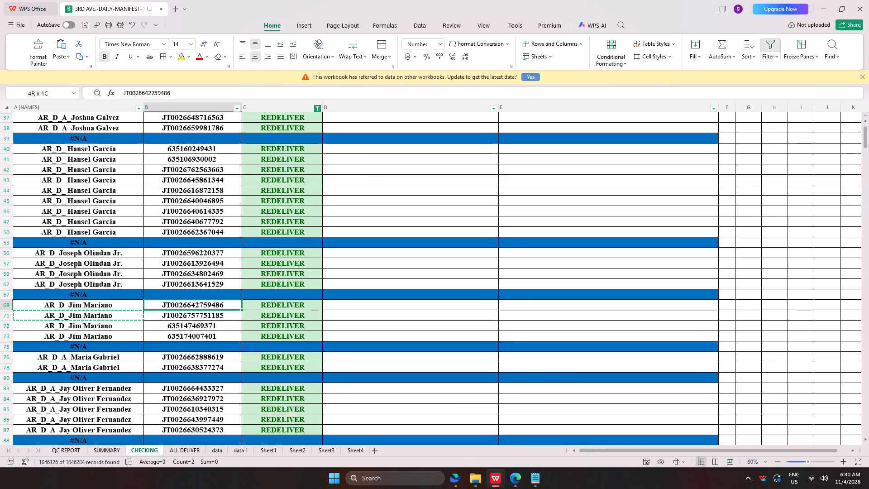
drag(164, 321, 166, 342)
key(ctrl+c)
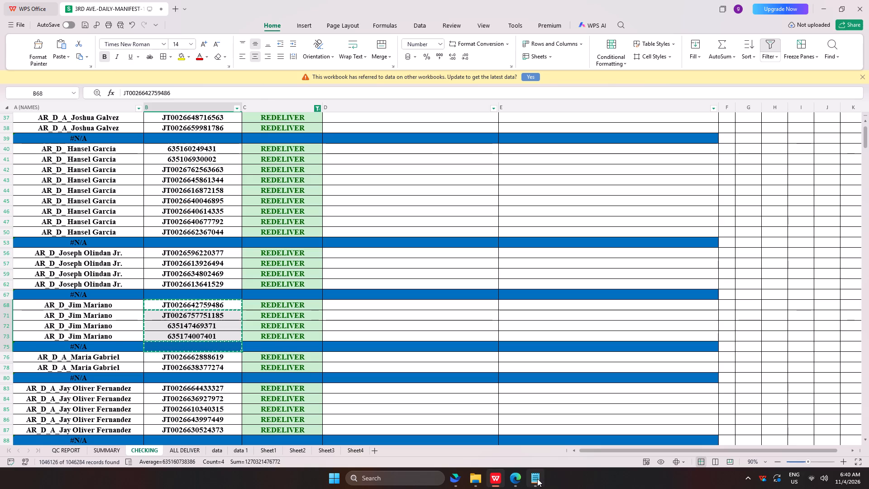
click(537, 479)
key(ctrl+v)
Add rider Maria's name and redeliver waybills from rows 76 to 78 as the next group in the notes.
click(407, 345)
click(87, 371)
key(ctrl+c)
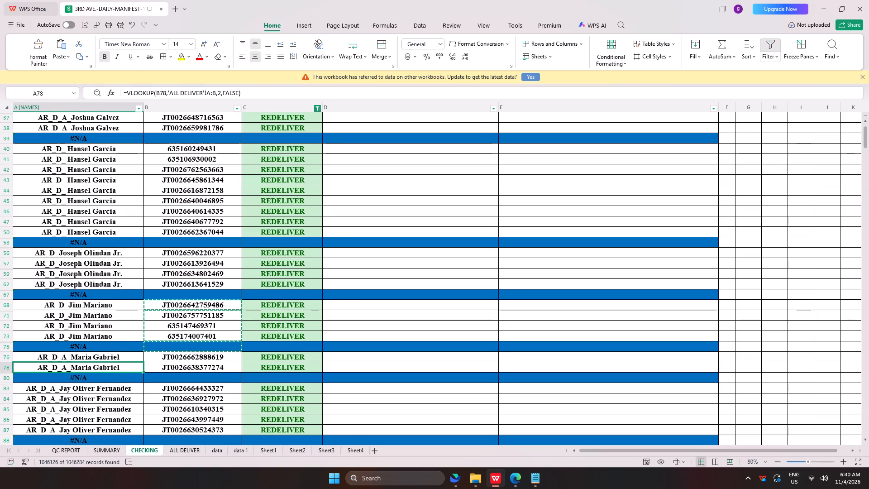
click(544, 478)
key(ctrl+v)
click(333, 339)
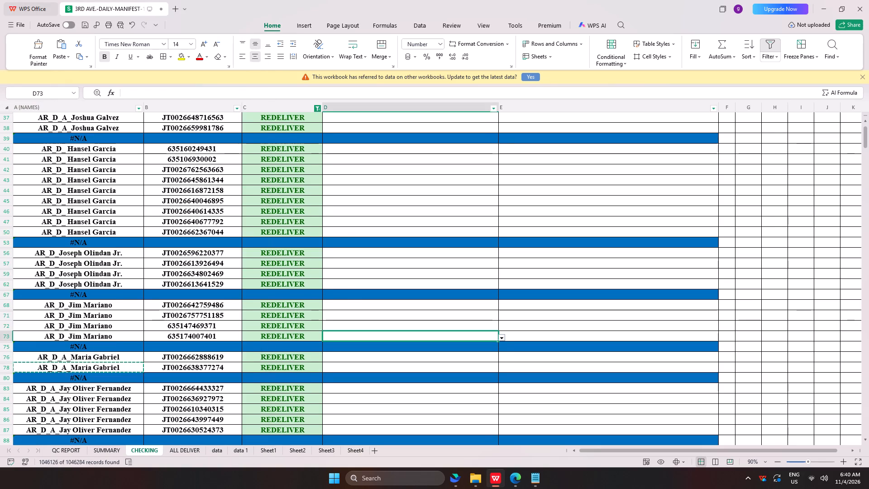
drag(153, 358, 157, 376)
key(ctrl+c)
click(530, 477)
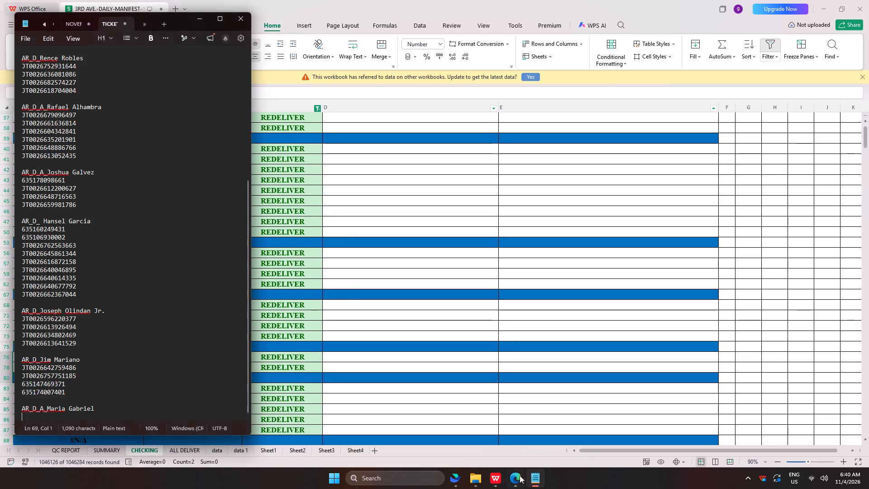
key(ctrl+v)
click(376, 346)
click(104, 398)
key(ctrl+c)
key(ctrl+x)
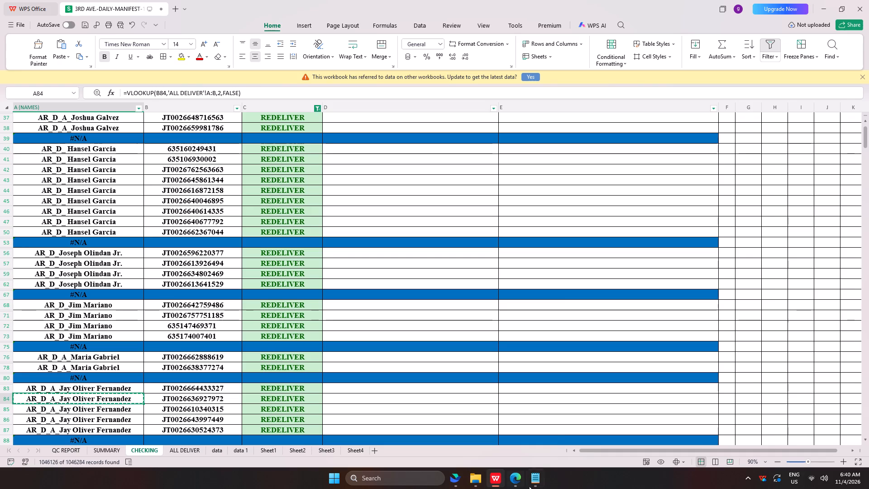
click(533, 479)
key(ctrl+v)
click(475, 346)
scroll(148, 352, down, 6)
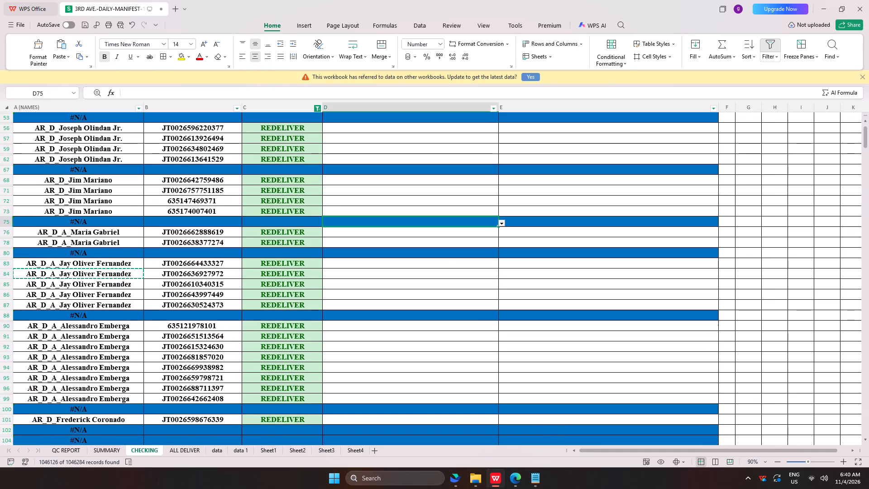
drag(165, 264, 168, 316)
key(ctrl+c)
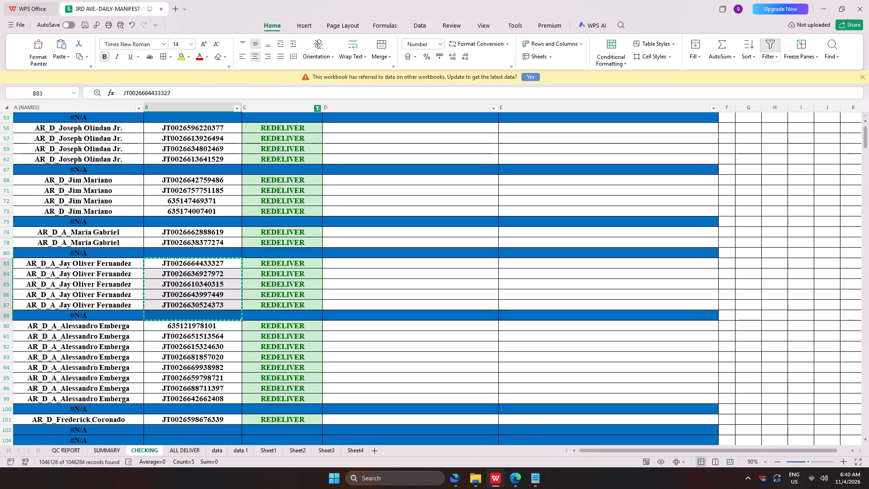
click(540, 480)
key(ctrl+v)
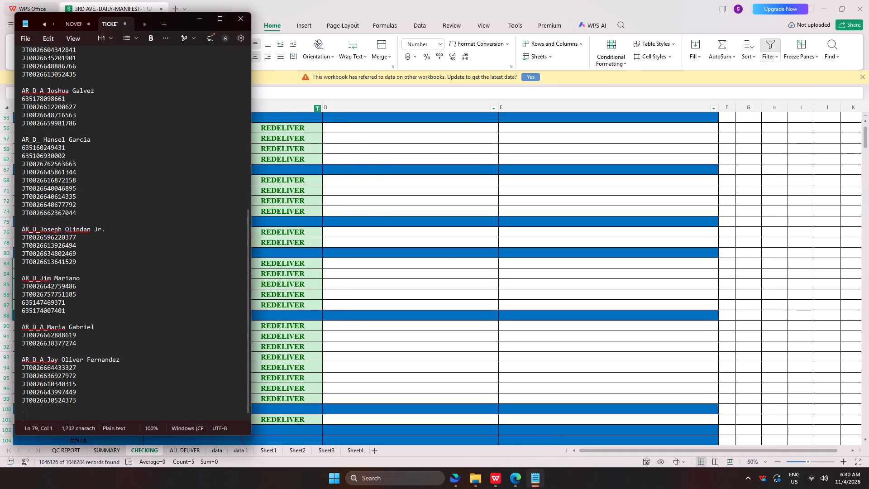
Add rider Alessandro's name to the notes, followed by the redeliver waybills from rows 90 to 99 and the separate row 101 waybill.
click(450, 325)
click(95, 351)
key(ctrl+c)
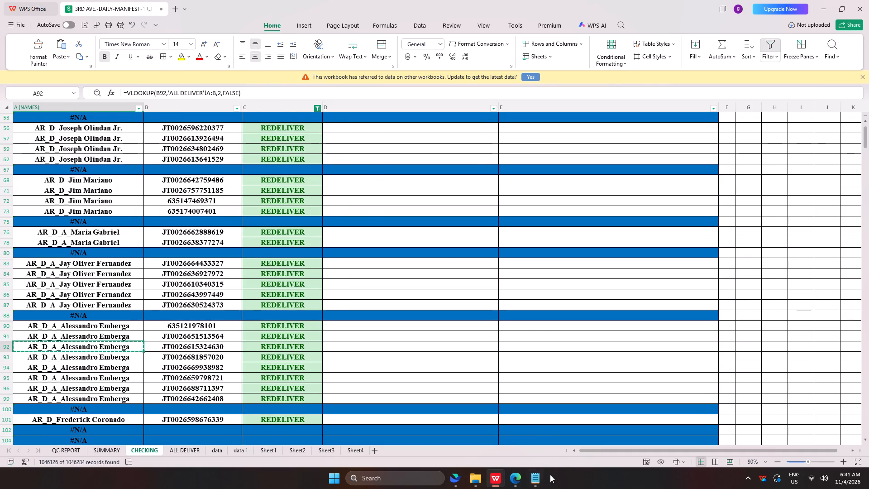
click(539, 475)
key(ctrl+v)
click(352, 352)
drag(173, 324, 174, 342)
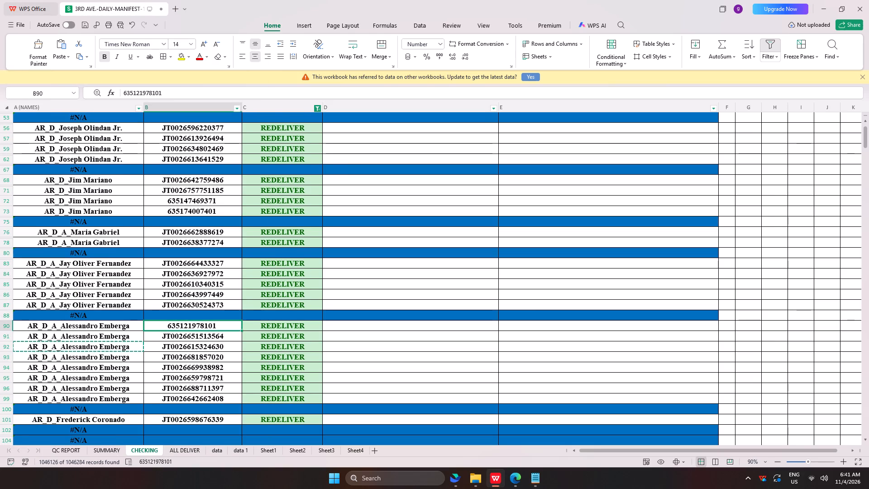
drag(174, 342, 186, 415)
key(ctrl+c)
click(534, 476)
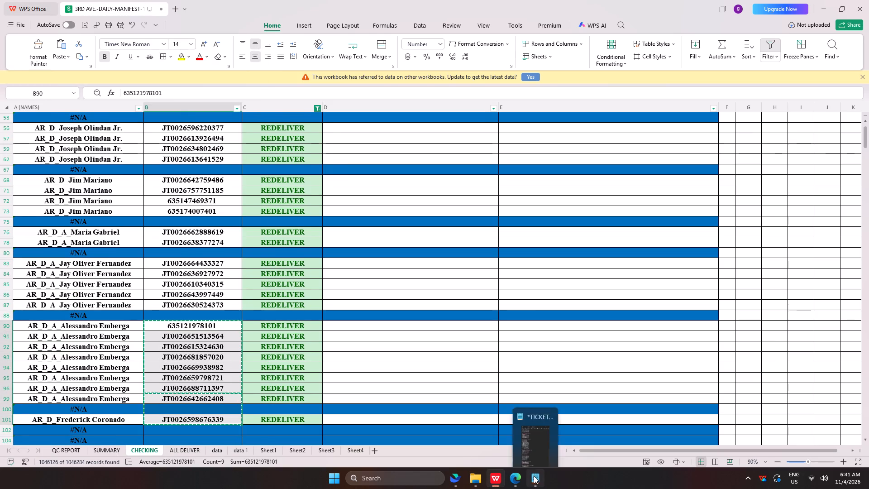
key(ctrl+v)
click(407, 363)
click(119, 420)
key(ctrl+c)
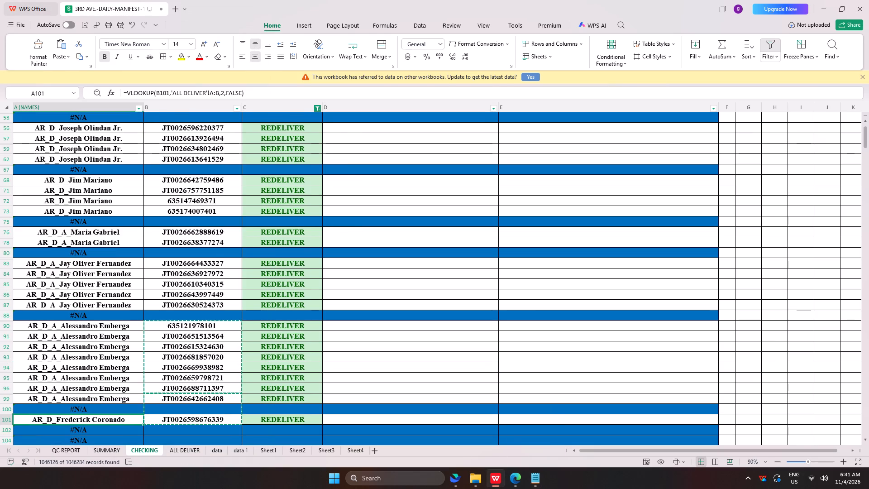
click(531, 478)
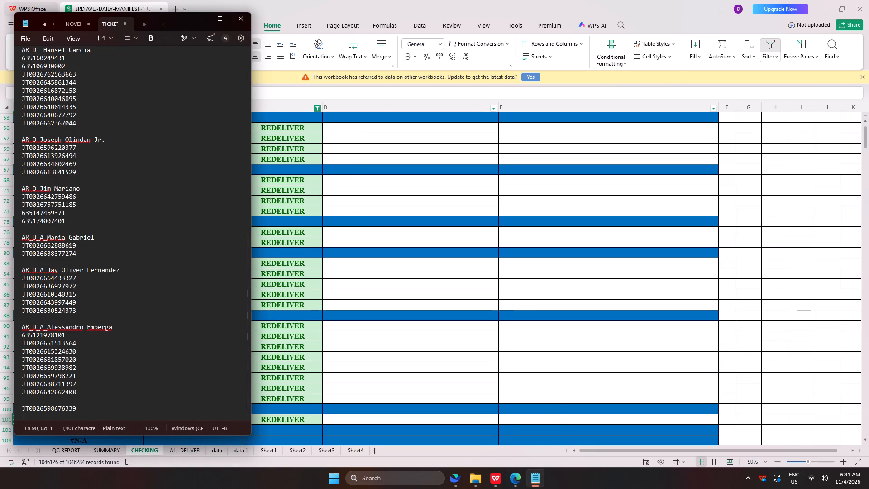
click(31, 402)
click(21, 407)
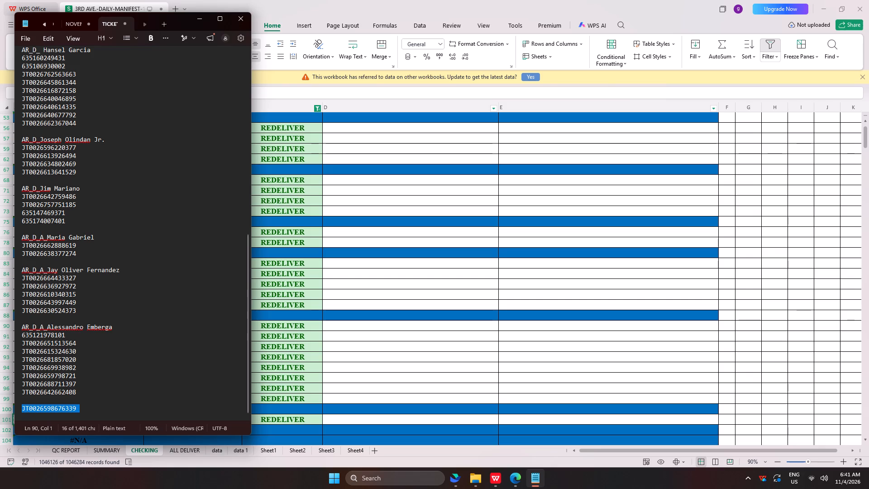
key(Left)
key(ctrl+v)
Add rider Ricky's name and all waybills shown in rows 107 to 121 as a new group separated by a blank line.
click(541, 332)
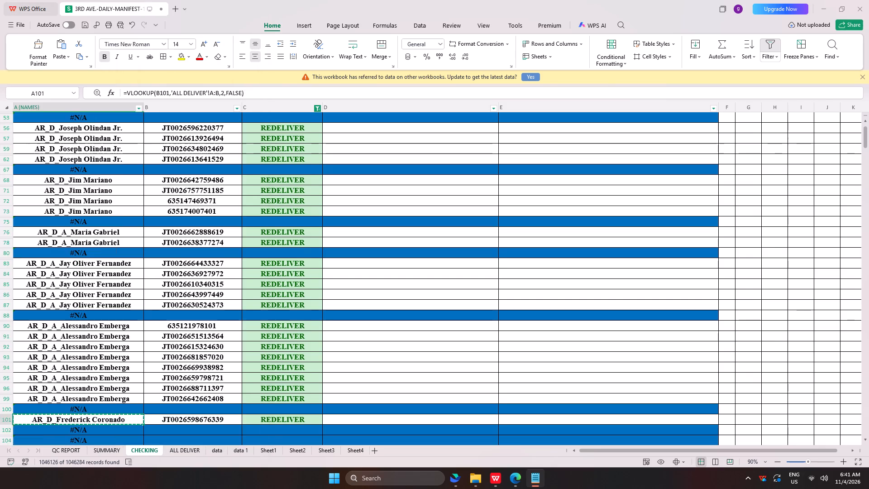
scroll(272, 278, down, 6)
click(63, 324)
key(ctrl+c)
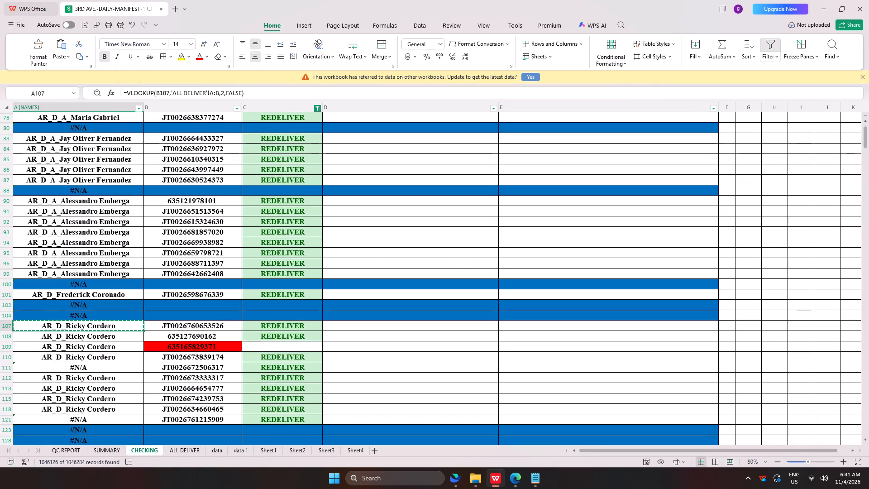
click(537, 480)
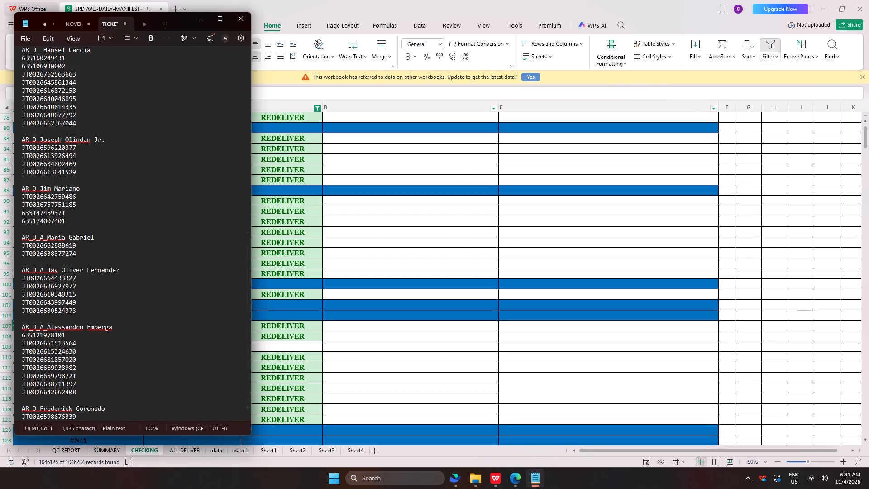
click(90, 417)
key(Return)
key(Return)
key(ctrl+v)
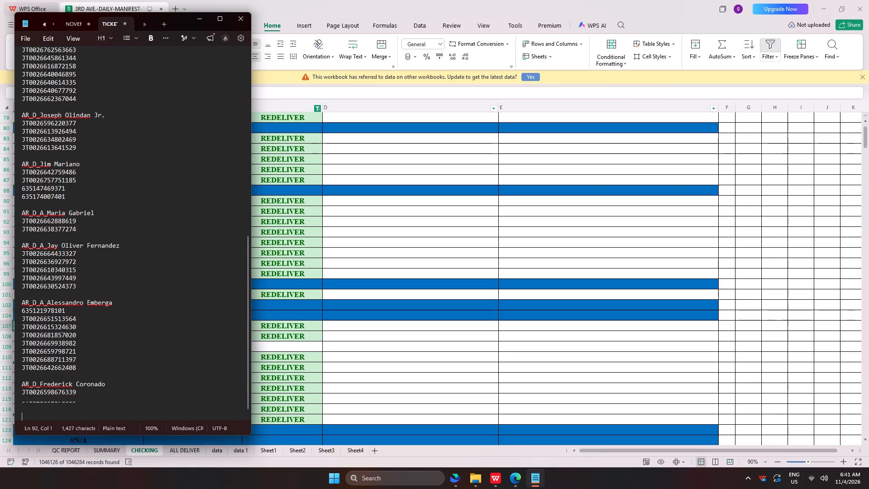
click(314, 388)
drag(155, 320, 157, 369)
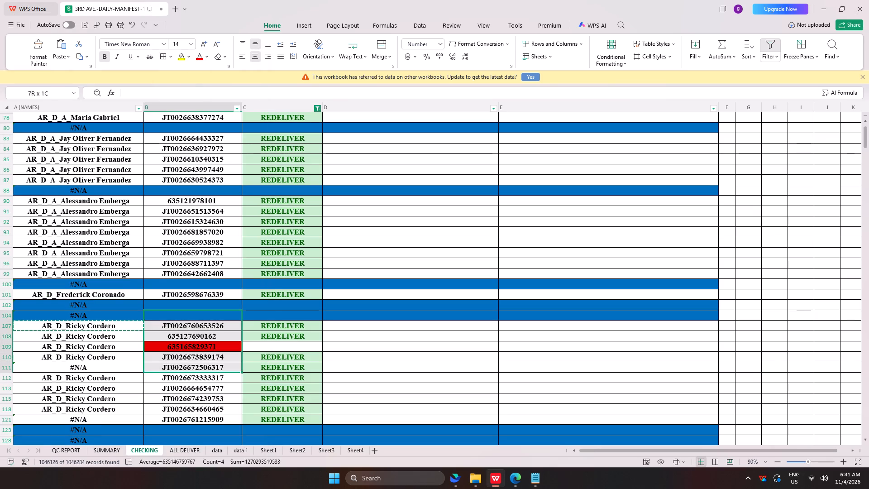
drag(157, 369, 157, 371)
drag(172, 324, 169, 427)
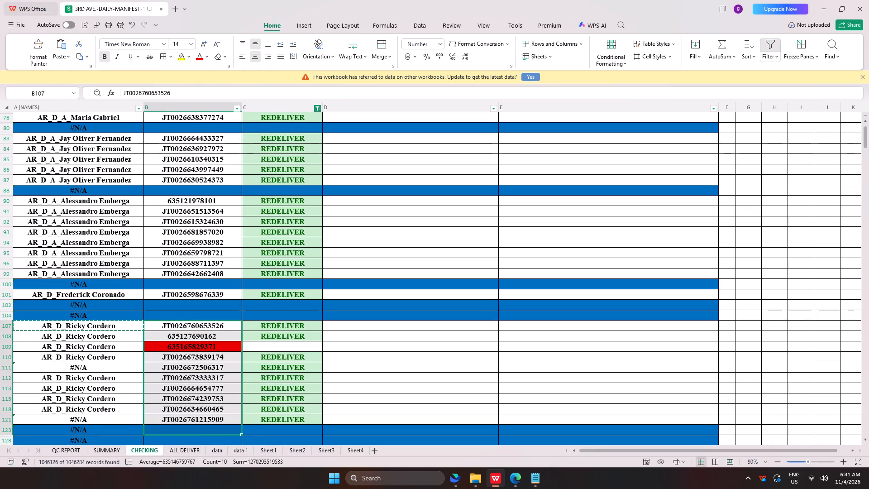
key(ctrl+c)
click(528, 480)
key(ctrl+v)
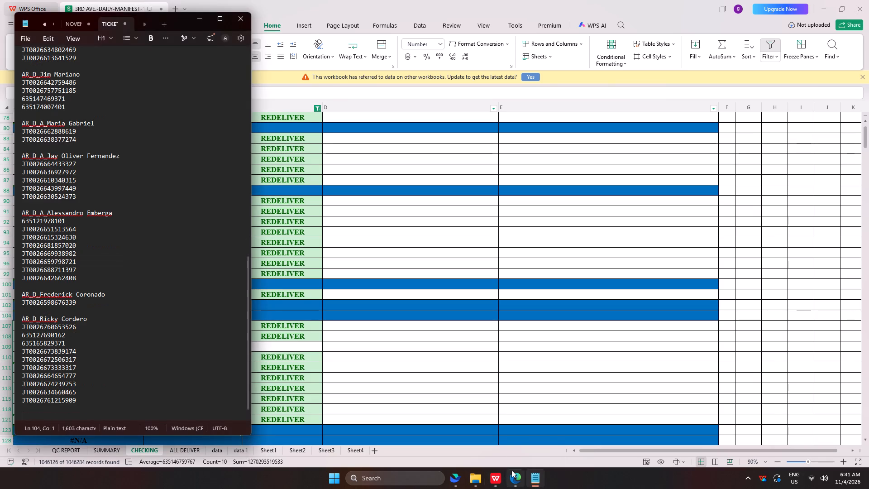
Add rider Valentin's name and redeliver waybills from rows 129 to 133 as the next group in the notes.
click(514, 384)
scroll(297, 328, down, 7)
click(91, 315)
key(ctrl+c)
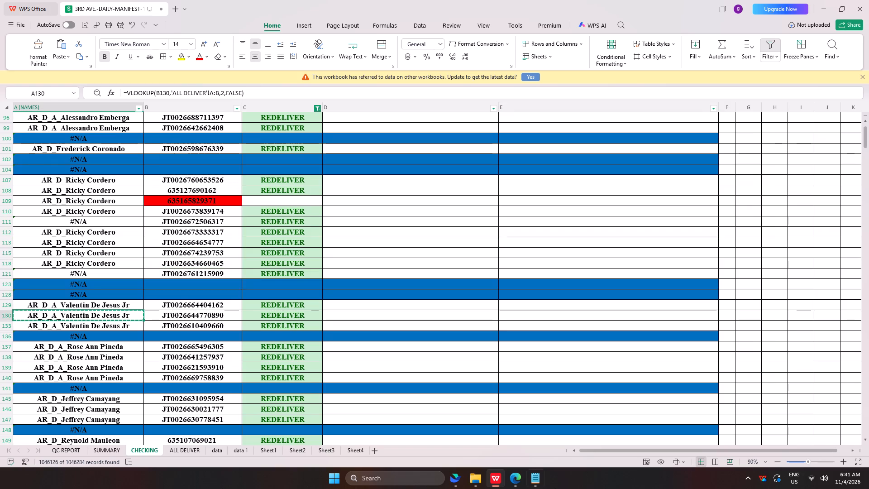
click(531, 479)
key(ctrl+v)
click(431, 367)
drag(158, 306, 160, 335)
key(ctrl+c)
click(536, 480)
key(ctrl+v)
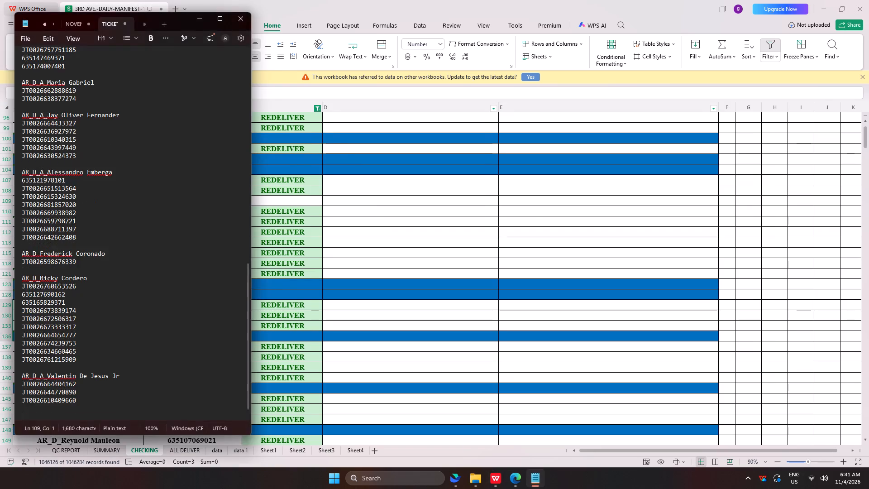
Add rider Rose Ann's name and redeliver waybills from rows 137 to 140 as the next group in the notes.
click(459, 340)
click(57, 358)
key(ctrl+c)
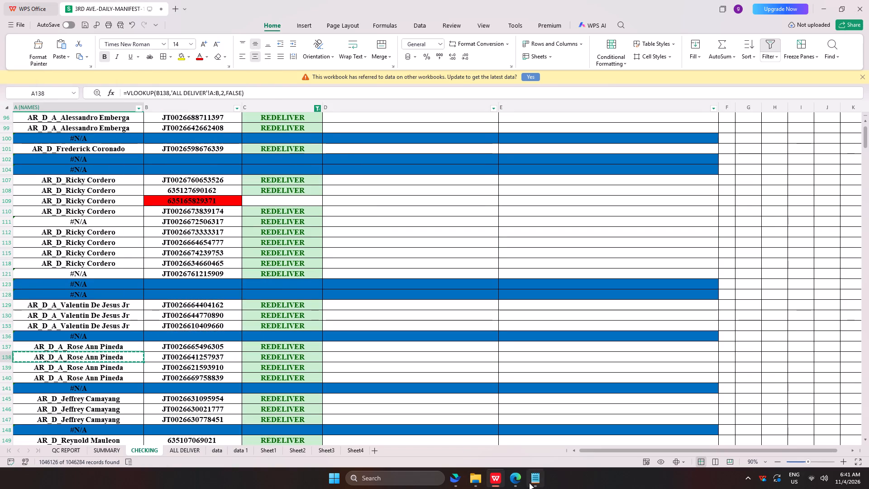
click(533, 479)
key(ctrl+v)
click(430, 389)
drag(162, 348, 167, 383)
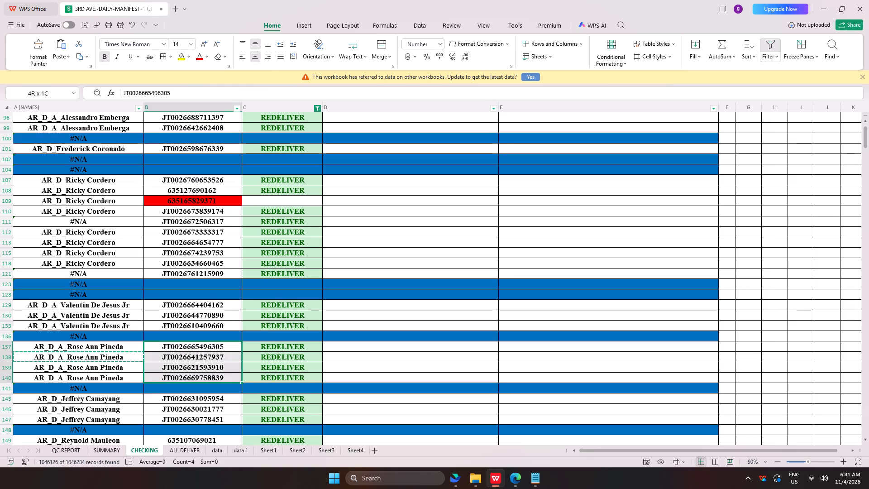
drag(167, 383, 167, 388)
key(ctrl+c)
click(526, 478)
key(ctrl+v)
Add rider Jeffrey's name and redeliver waybills from rows 145 to 147 as the next group in the notes.
click(469, 382)
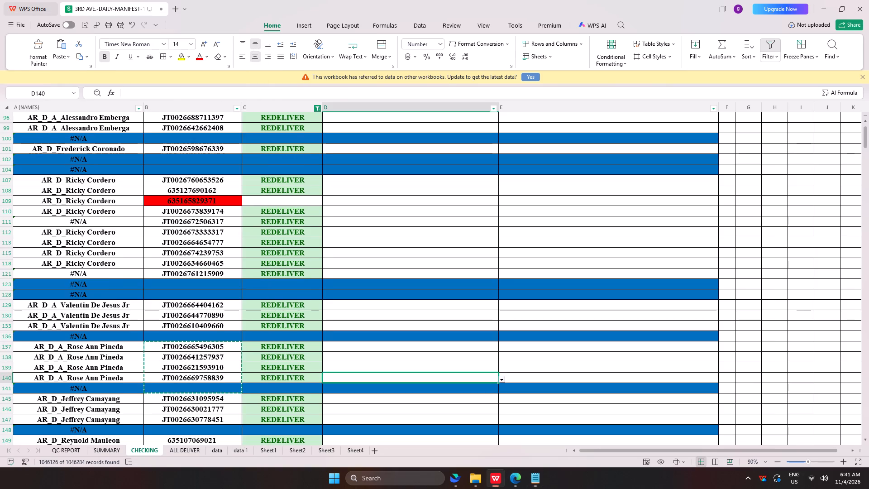
click(88, 414)
key(ctrl+c)
click(523, 480)
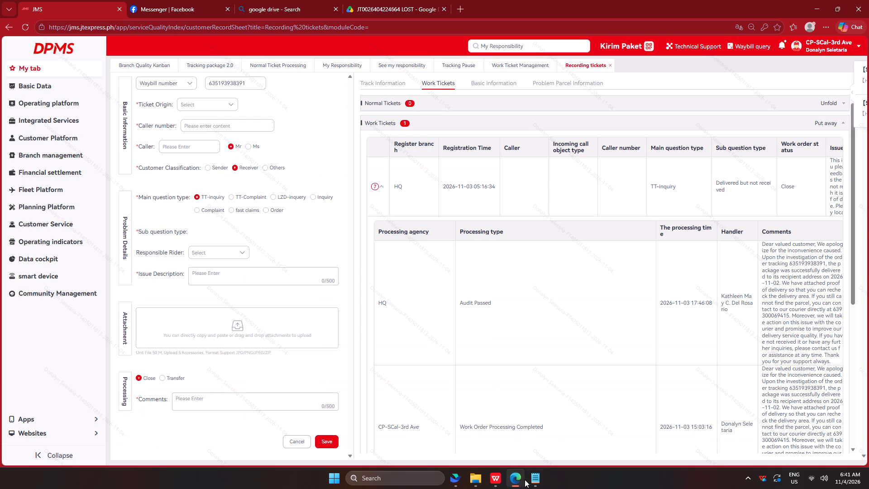
key(ctrl+v)
click(536, 481)
key(ctrl+v)
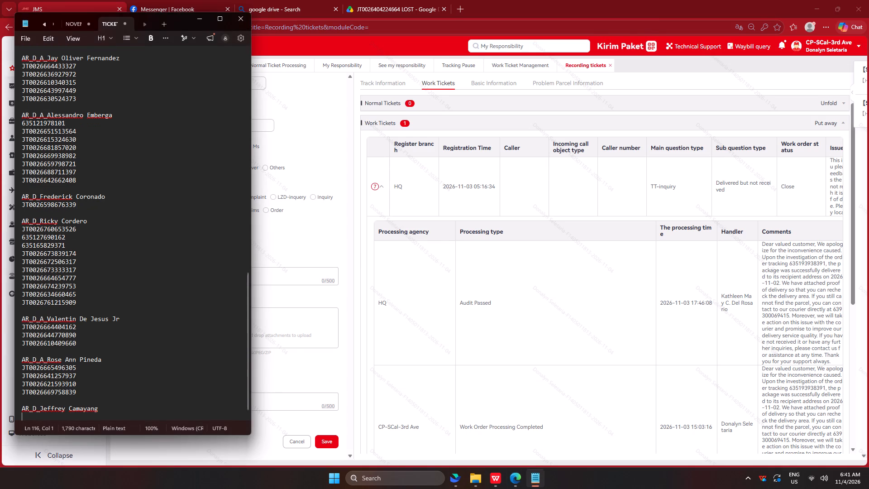
scroll(239, 369, down, 1)
click(292, 342)
click(501, 480)
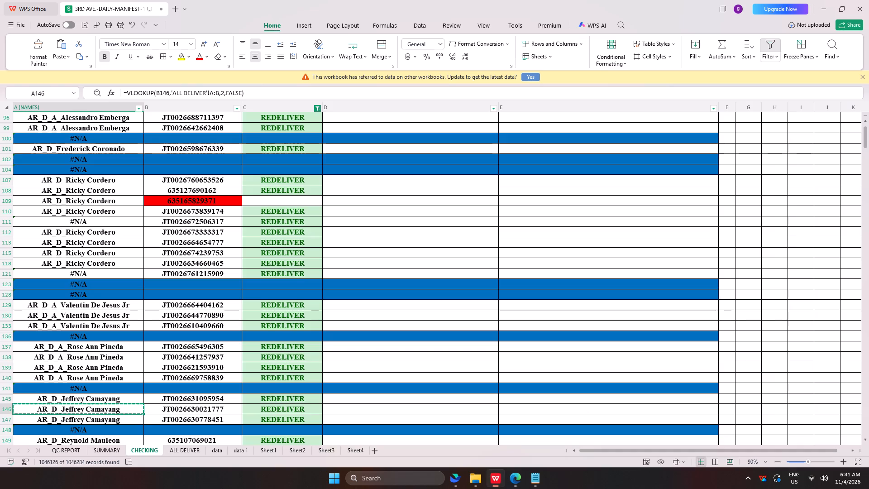
scroll(136, 327, down, 5)
drag(159, 290, 167, 320)
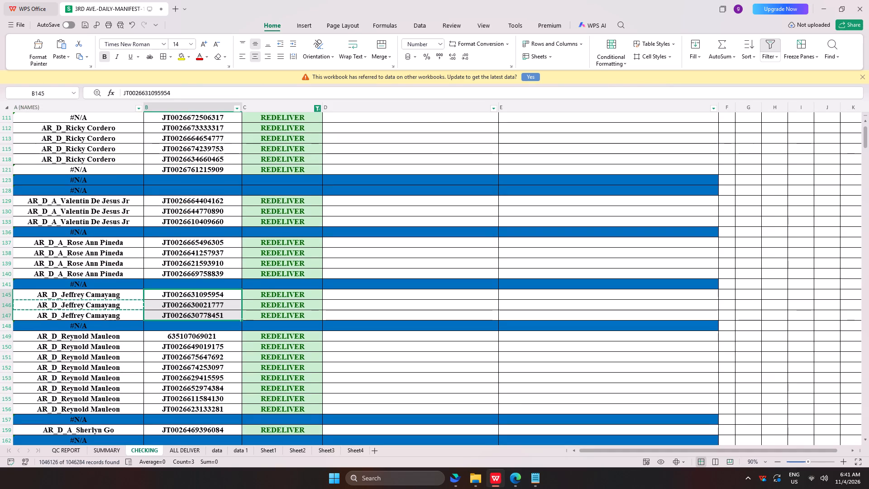
drag(170, 292, 167, 329)
key(ctrl+c)
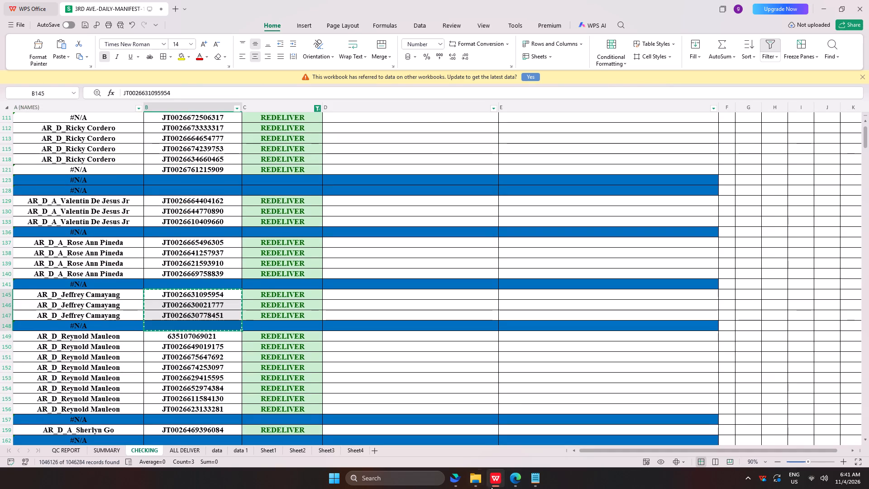
click(532, 476)
key(ctrl+v)
click(458, 381)
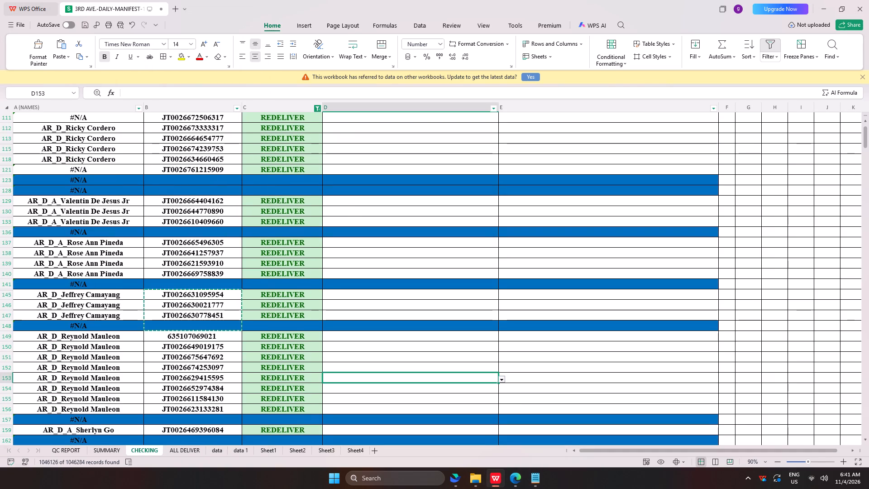
Add rider Reynold's name and redeliver waybills from rows 149 to 156 as the next group in the notes.
click(84, 379)
key(ctrl+c)
click(528, 479)
key(ctrl+v)
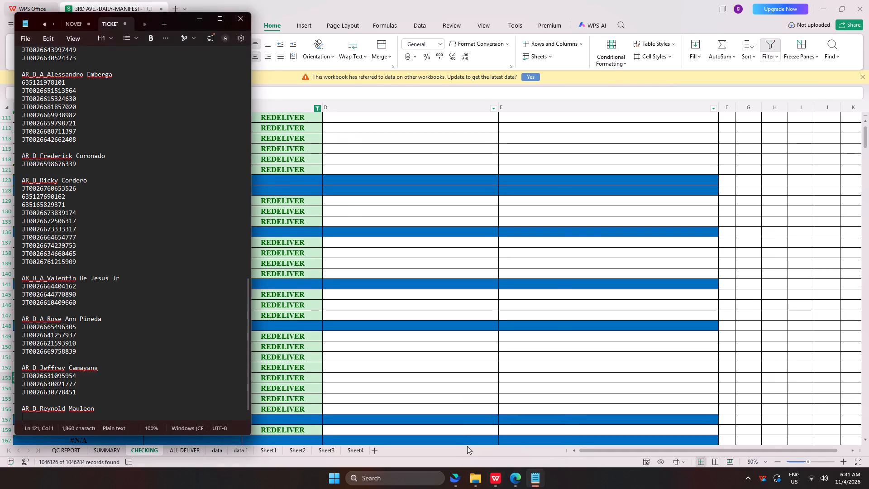
click(434, 405)
drag(167, 340, 181, 418)
key(ctrl+c)
click(532, 479)
key(ctrl+v)
scroll(351, 298, down, 5)
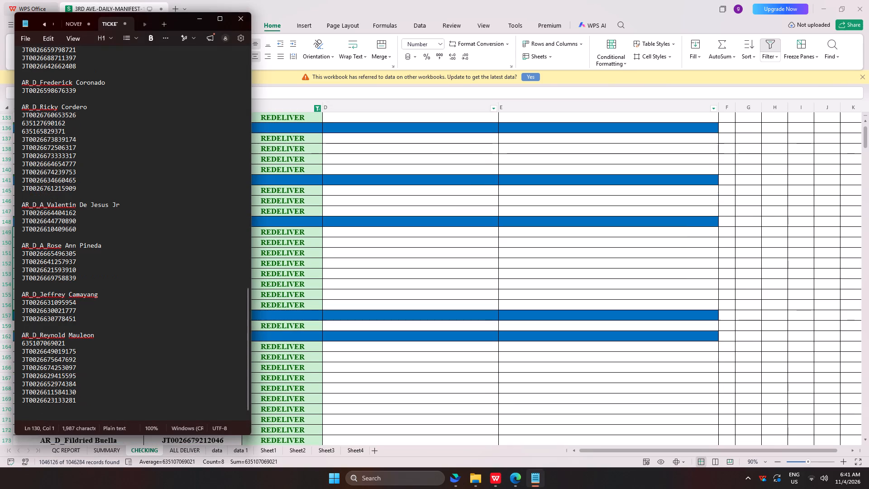
Add rider Sherlyn's name and the redeliver waybill from row 159 as the next group in the notes.
click(374, 285)
scroll(219, 300, down, 3)
click(60, 270)
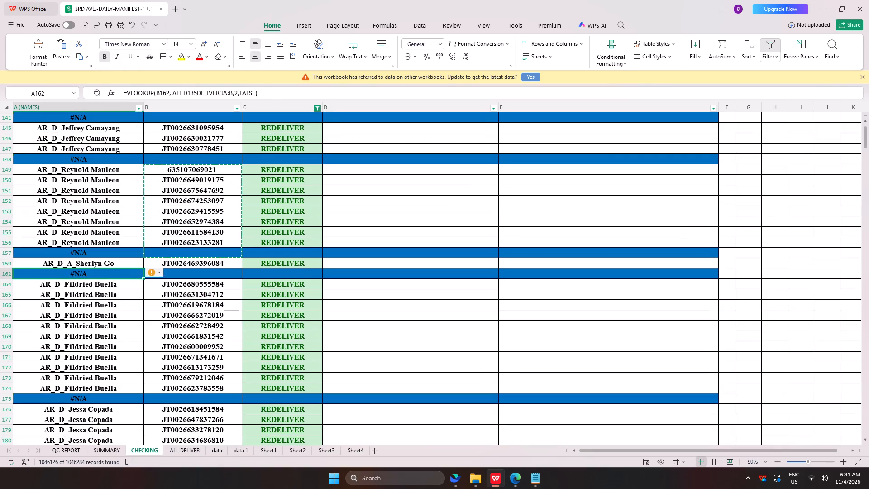
click(66, 260)
key(ctrl+c)
click(539, 476)
key(ctrl+v)
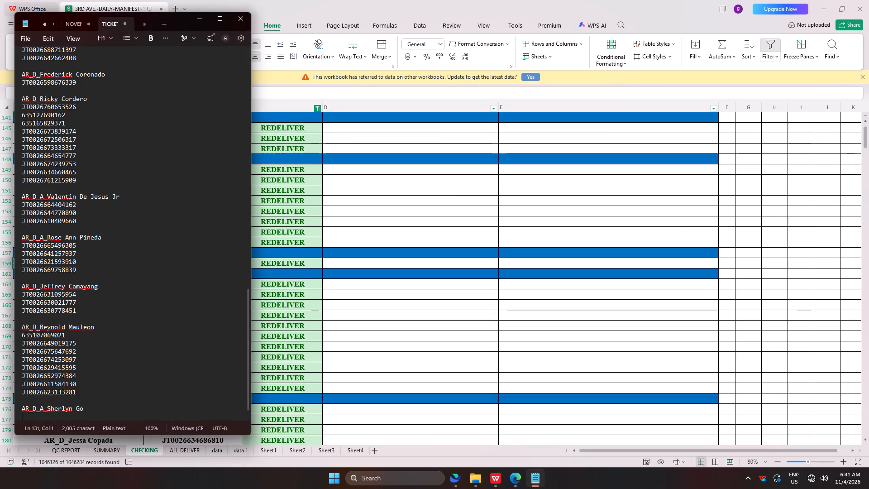
drag(382, 370, 375, 367)
drag(160, 266, 159, 275)
key(ctrl+c)
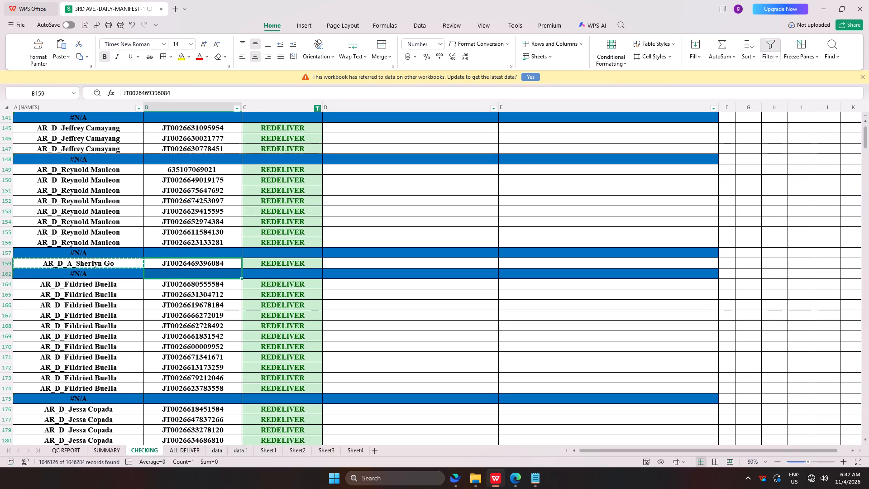
click(531, 477)
key(ctrl+v)
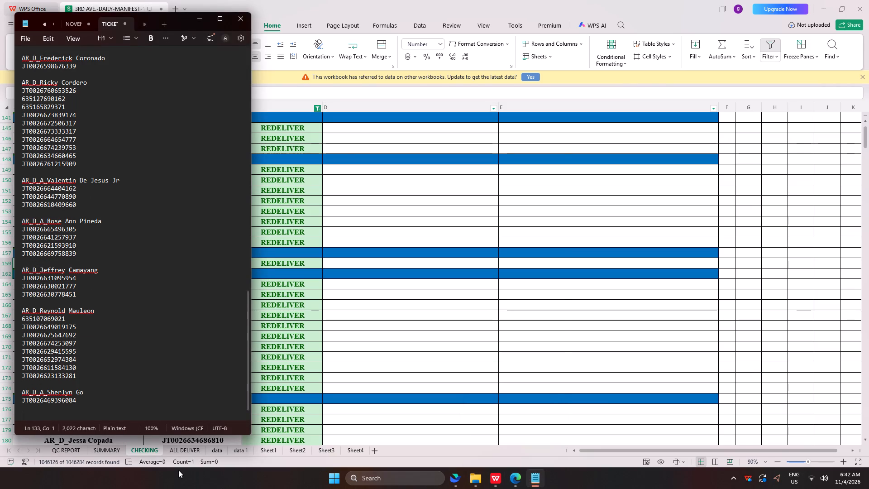
Add rider Fildried's name and redeliver waybills from rows 164 to 174 as the next group in the notes.
click(393, 326)
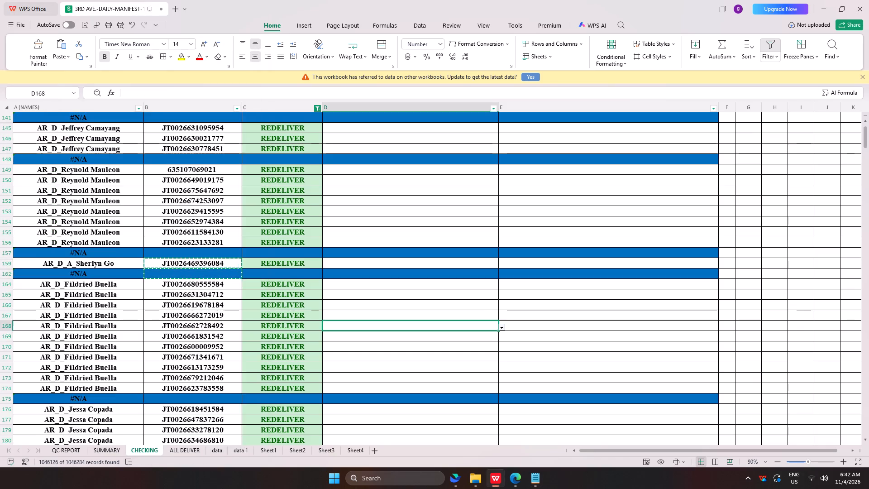
scroll(173, 286, down, 3)
click(79, 266)
key(ctrl+c)
click(531, 475)
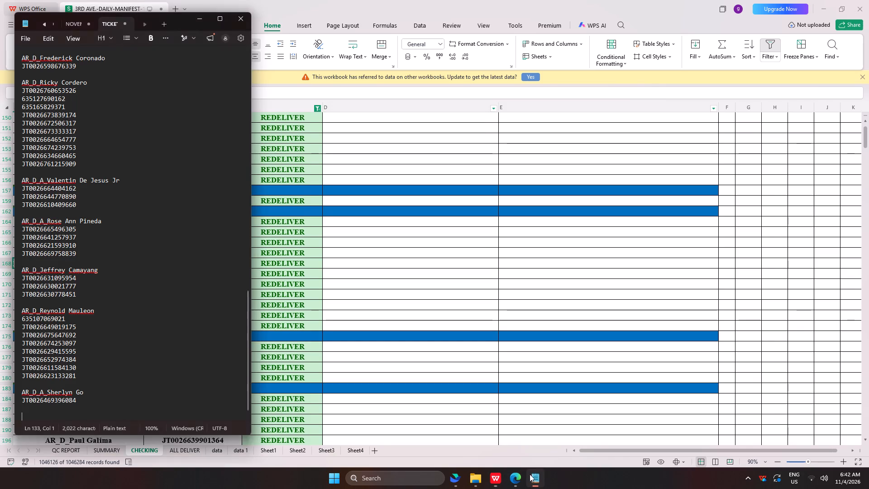
key(ctrl+v)
click(423, 323)
drag(162, 222, 183, 335)
key(ctrl+c)
click(532, 481)
key(ctrl+v)
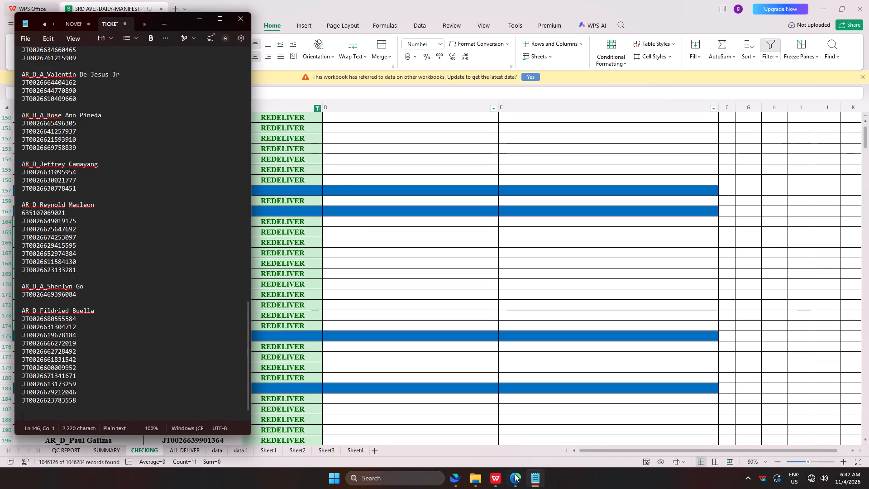
Add rider Jessa's name and redeliver waybills from rows 176 to 180 as the next group in the notes.
click(442, 299)
click(103, 360)
key(ctrl+c)
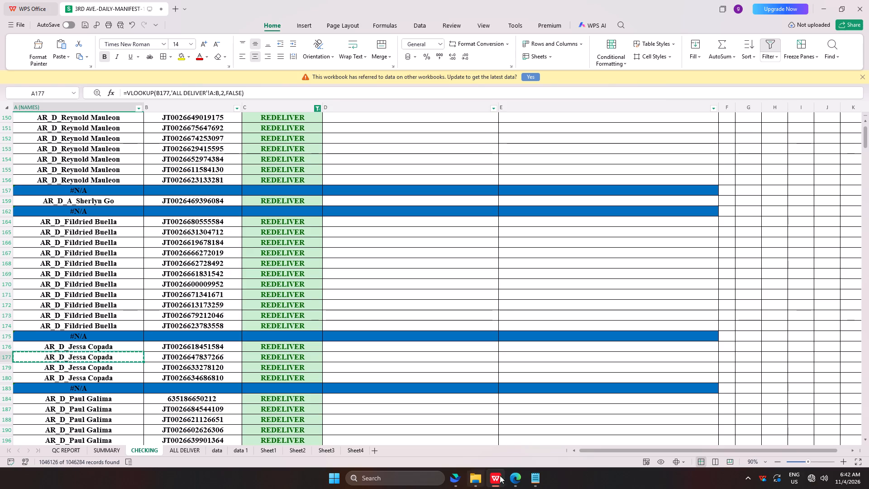
click(536, 478)
key(ctrl+v)
click(393, 316)
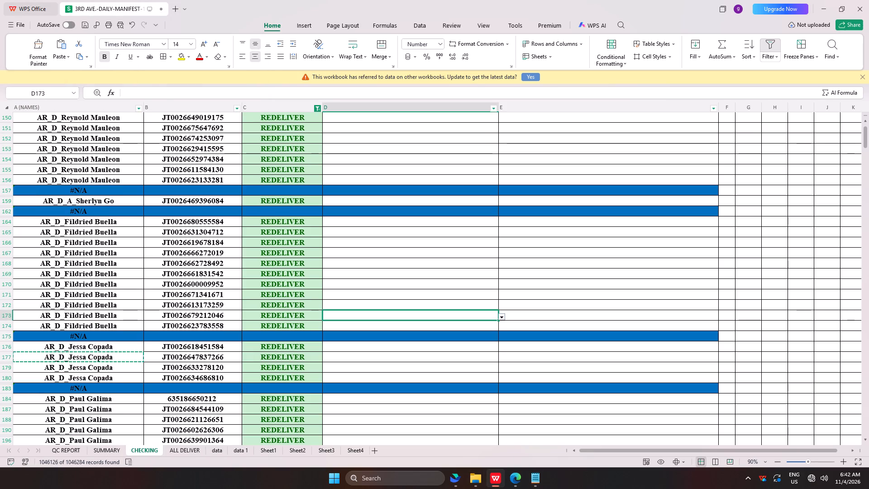
drag(155, 348, 168, 384)
key(ctrl+c)
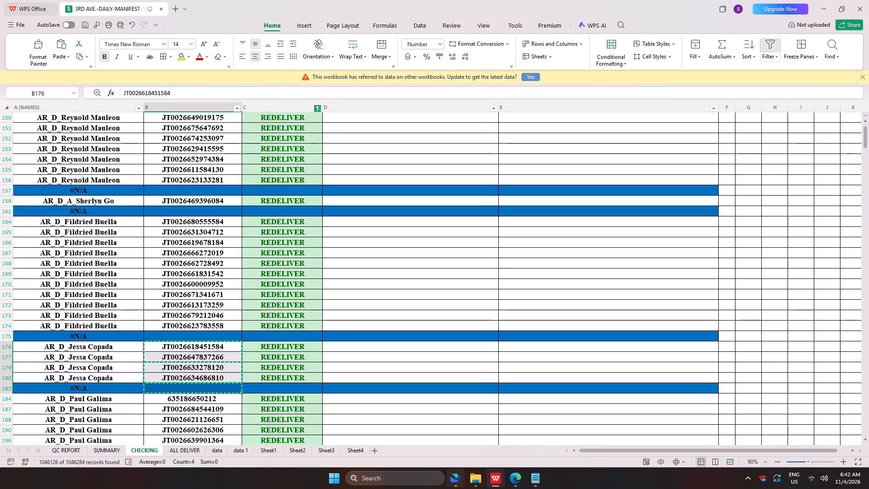
click(534, 476)
key(ctrl+v)
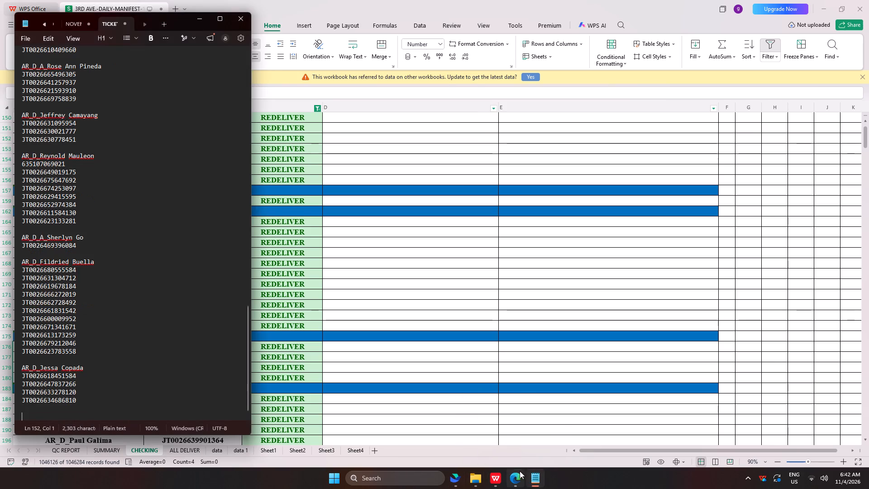
Add rider Paul's name and redeliver waybills from rows 184 to 196 as the next group in the notes.
click(467, 303)
click(121, 355)
scroll(119, 388, down, 5)
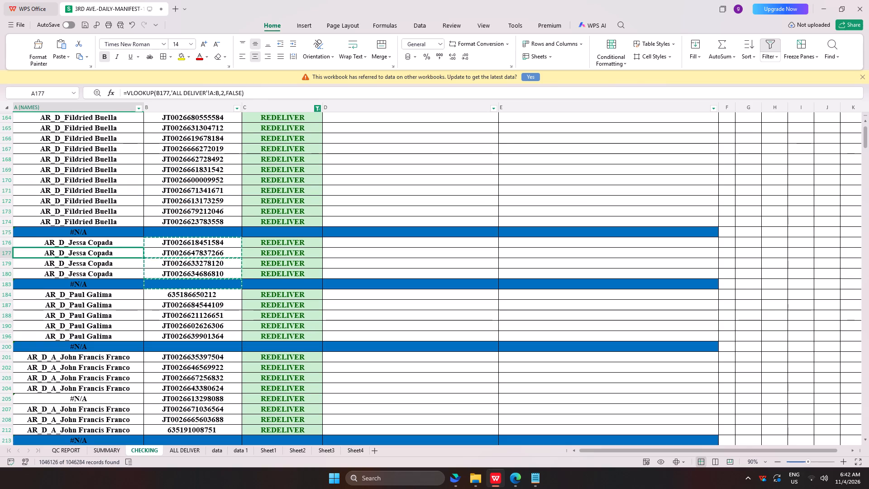
click(86, 316)
key(ctrl+c)
click(537, 479)
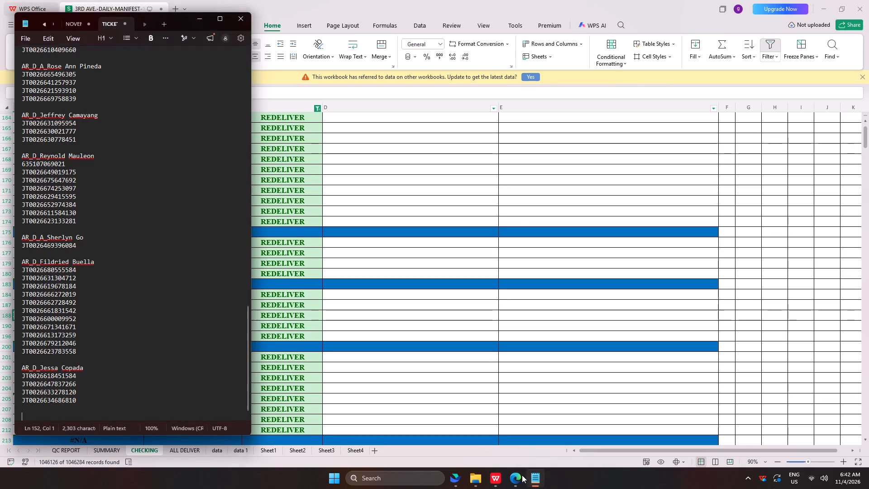
key(ctrl+v)
click(456, 385)
drag(195, 297, 197, 343)
key(ctrl+c)
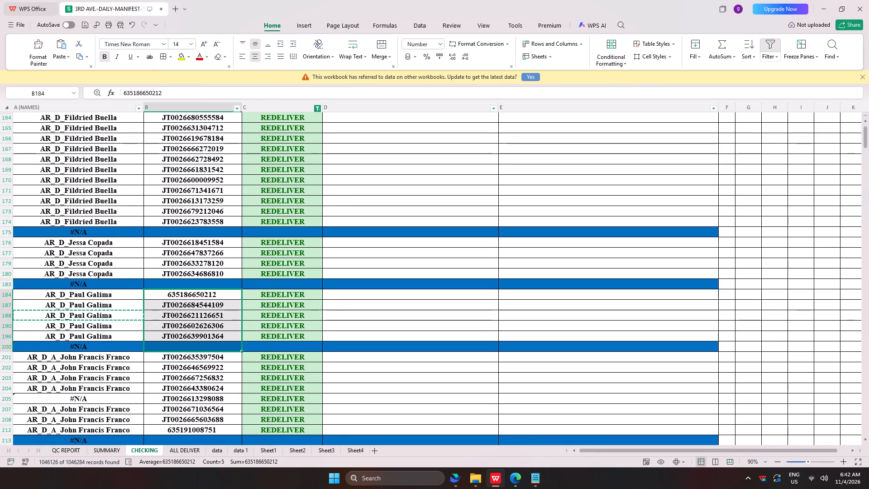
click(535, 483)
key(ctrl+v)
click(476, 350)
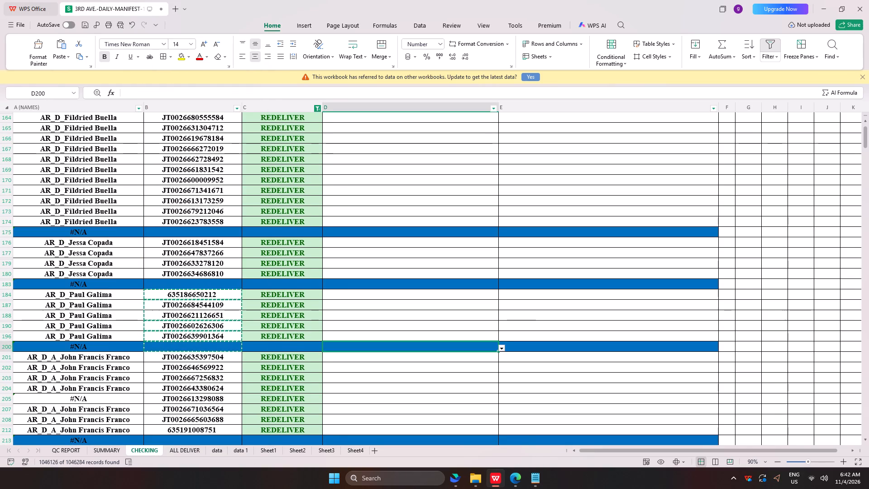
click(99, 376)
key(ctrl+c)
click(537, 478)
key(ctrl+v)
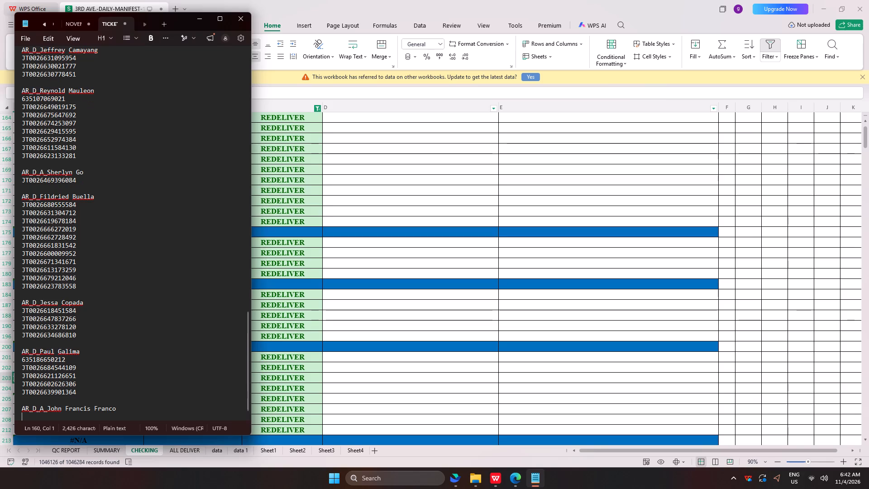
click(465, 360)
scroll(223, 354, down, 5)
drag(184, 253, 186, 302)
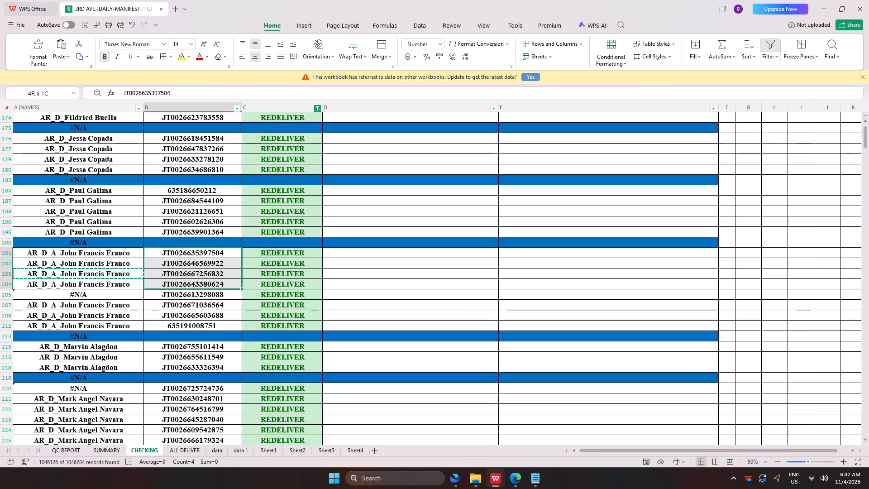
drag(186, 302, 186, 330)
drag(186, 254, 188, 334)
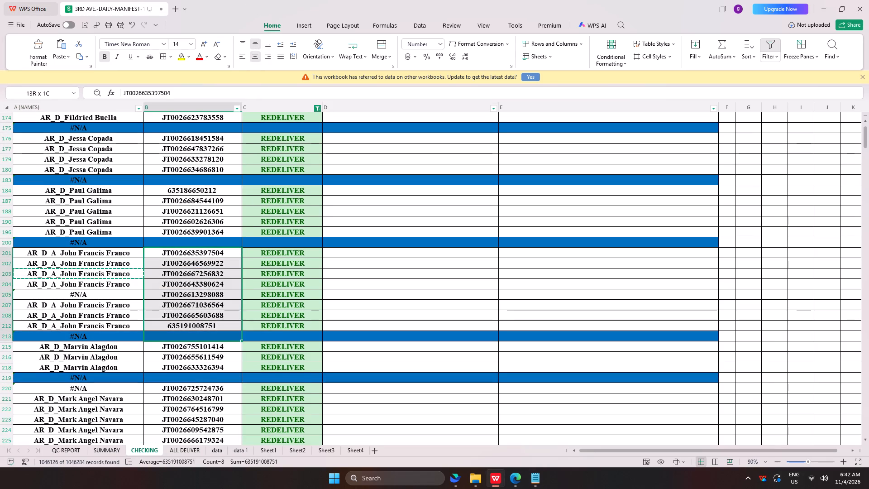
drag(188, 334, 188, 338)
key(ctrl+c)
click(530, 482)
key(ctrl+v)
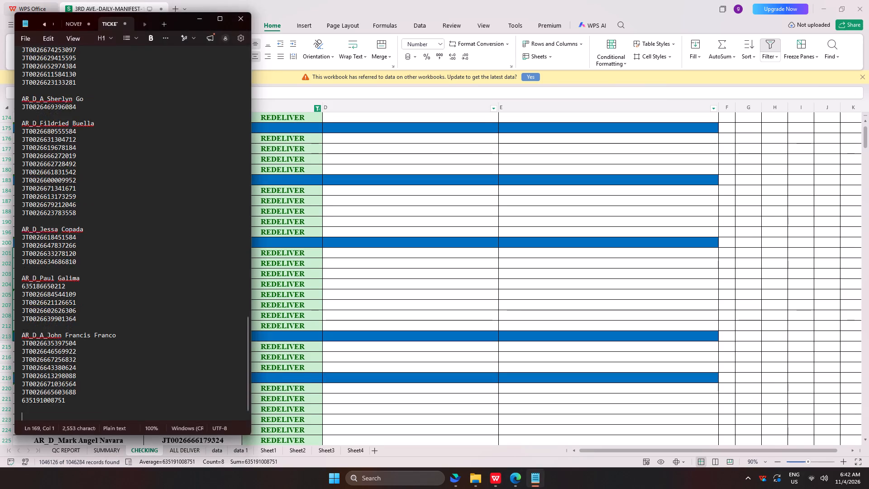
Add rider Marvin's name and redeliver waybills from rows 215 to 218 as the next group in the notes.
click(416, 350)
click(97, 355)
key(ctrl+c)
click(534, 481)
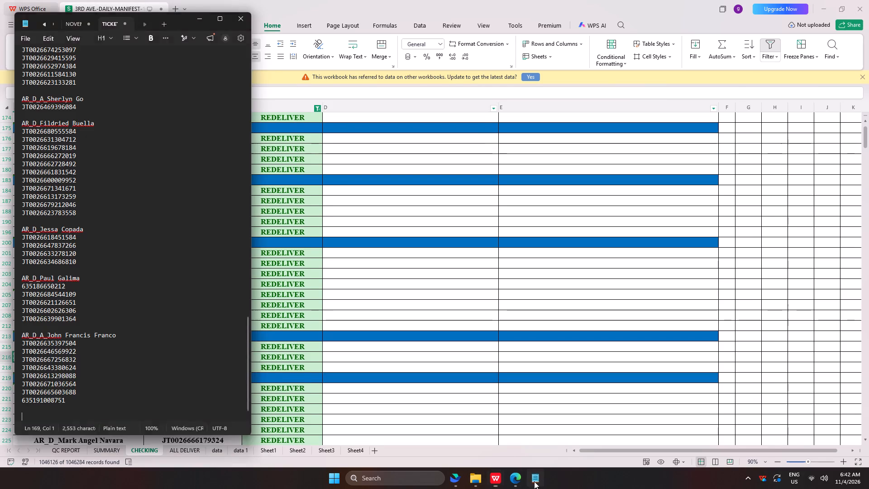
key(ctrl+v)
click(447, 372)
drag(177, 347, 181, 374)
key(ctrl+c)
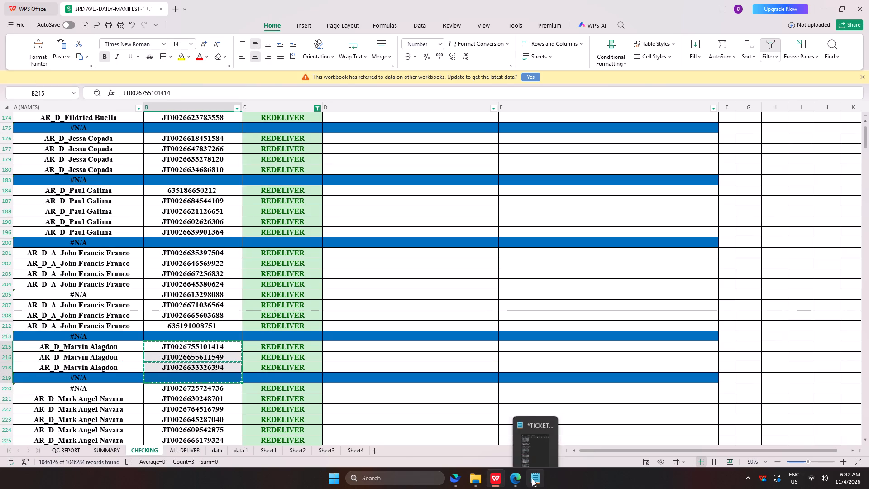
click(528, 483)
key(ctrl+v)
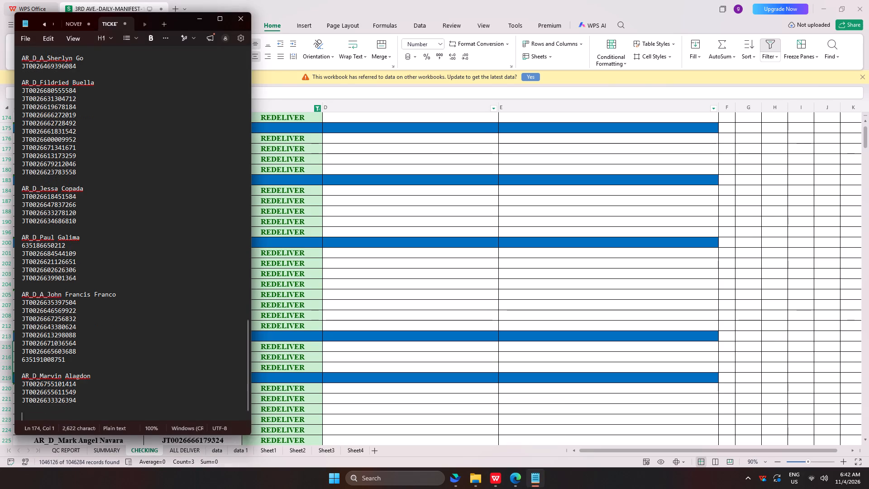
click(427, 346)
scroll(198, 352, down, 5)
click(81, 325)
key(ctrl+c)
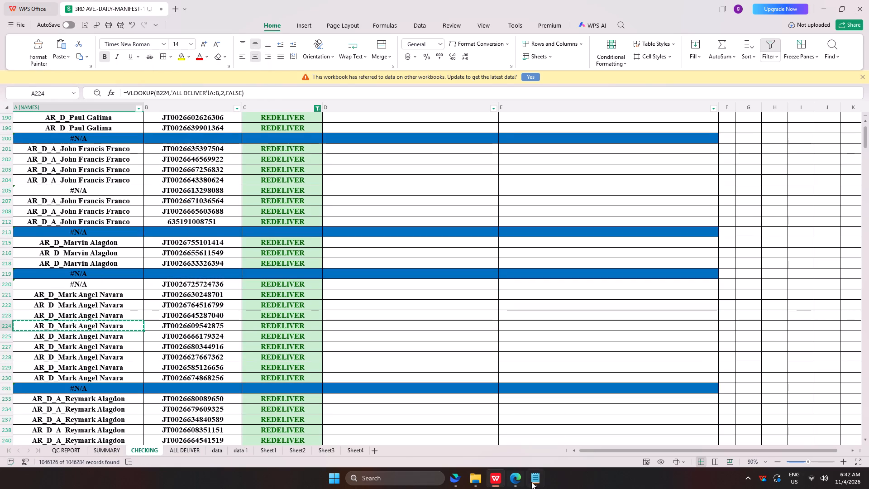
click(532, 482)
key(ctrl+v)
click(481, 351)
drag(179, 286, 186, 357)
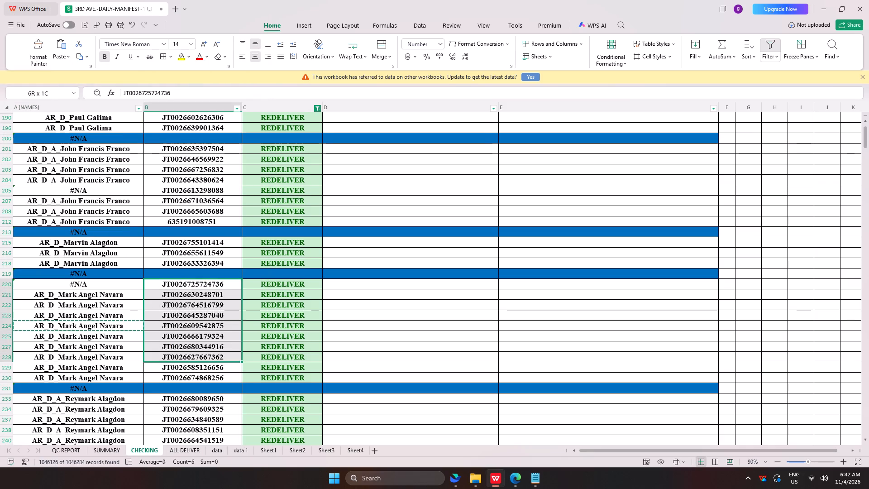
drag(186, 357, 191, 388)
key(ctrl+c)
click(531, 480)
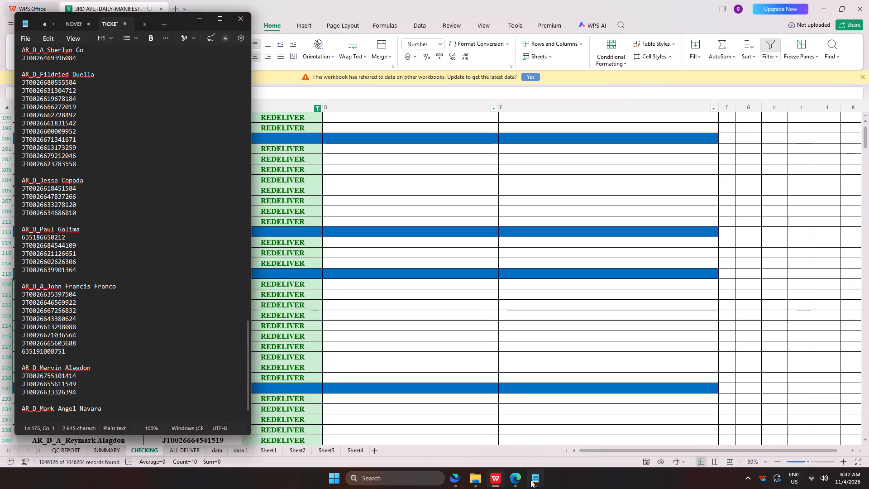
key(ctrl+v)
Add rider Reymark's name and redeliver waybills from rows 233 to 243 as the next group in the notes.
click(408, 352)
click(57, 418)
key(ctrl+c)
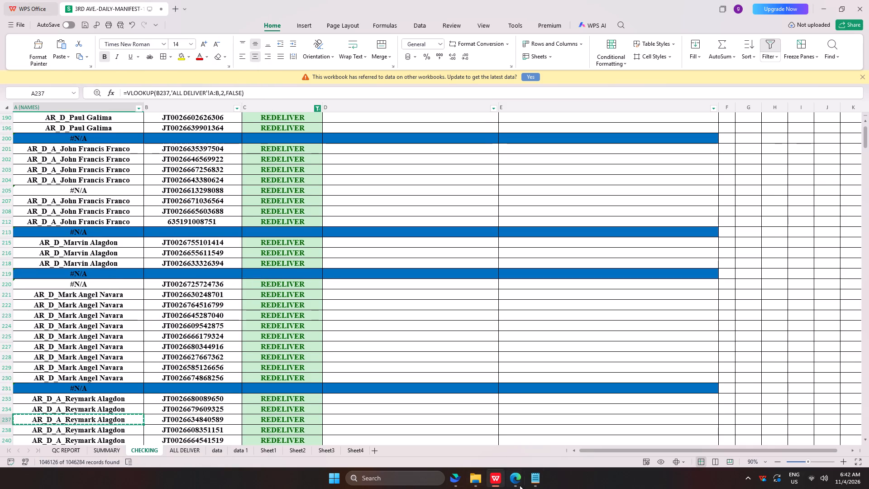
click(527, 481)
key(ctrl+v)
click(399, 358)
scroll(148, 359, down, 6)
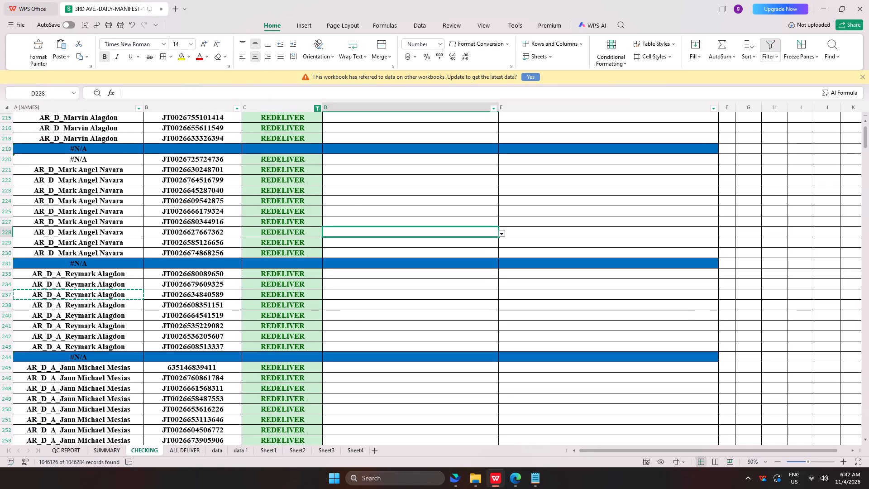
drag(170, 272, 174, 356)
key(ctrl+c)
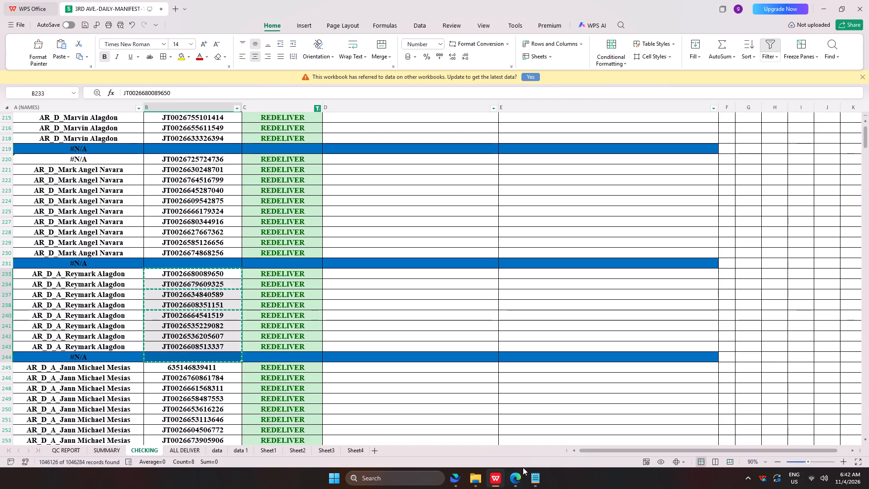
click(538, 478)
key(ctrl+v)
click(455, 351)
click(67, 398)
key(ctrl+c)
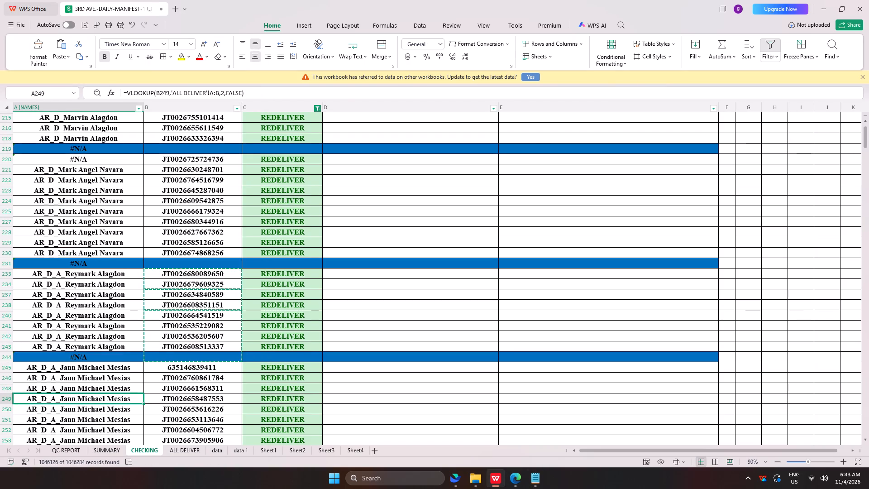
click(529, 480)
key(ctrl+v)
click(403, 377)
scroll(131, 354, down, 6)
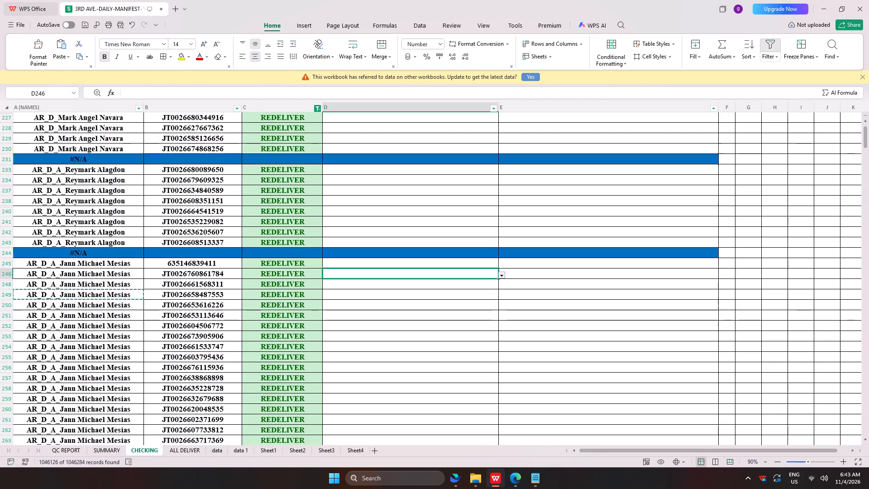
drag(211, 264, 195, 488)
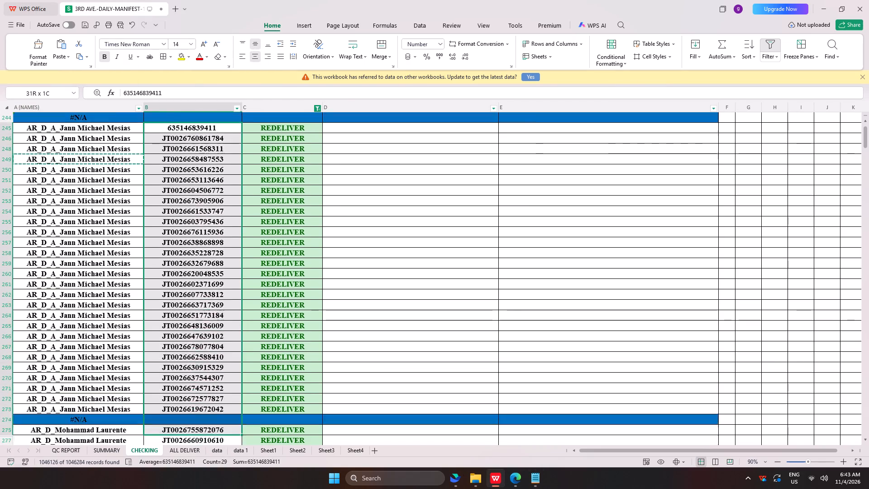
drag(195, 488, 180, 318)
click(180, 318)
scroll(197, 308, up, 6)
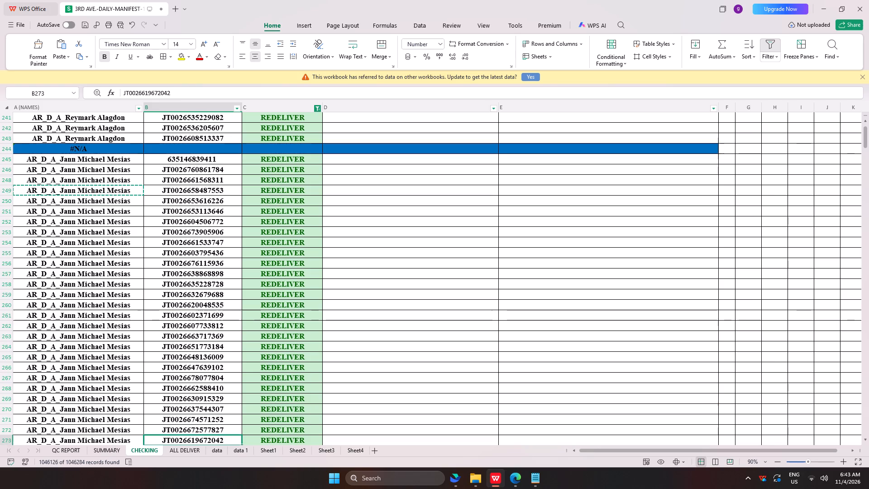
drag(198, 155, 180, 311)
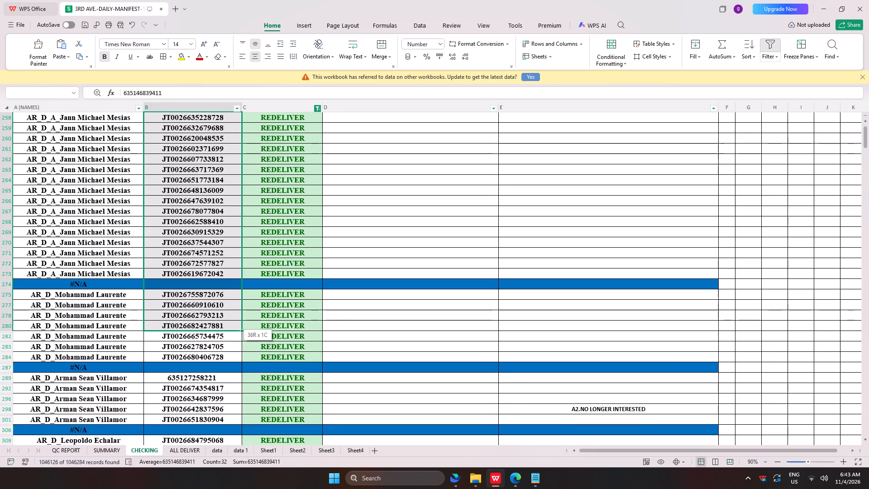
drag(180, 311, 180, 278)
key(ctrl+c)
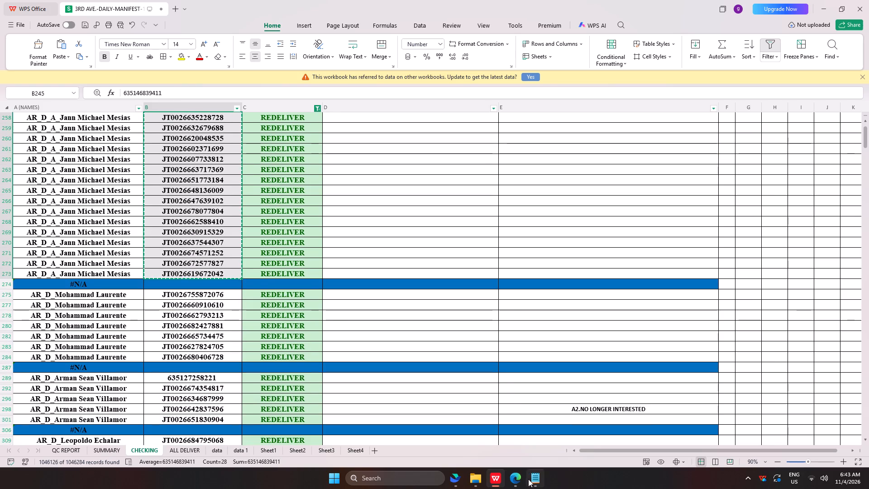
click(529, 480)
key(ctrl+v)
key(Return)
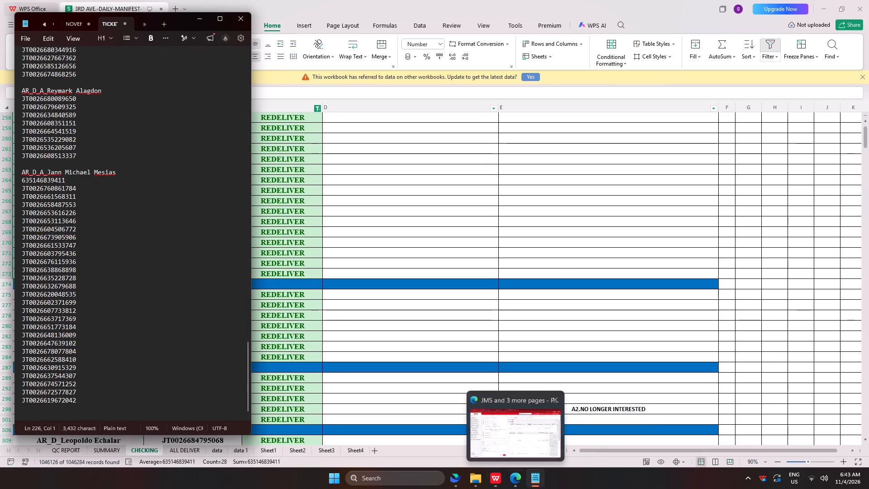
Add rider Mohammad's name and redeliver waybills from rows 275 to 284 as the next group in the notes.
click(478, 268)
click(110, 293)
key(ctrl+c)
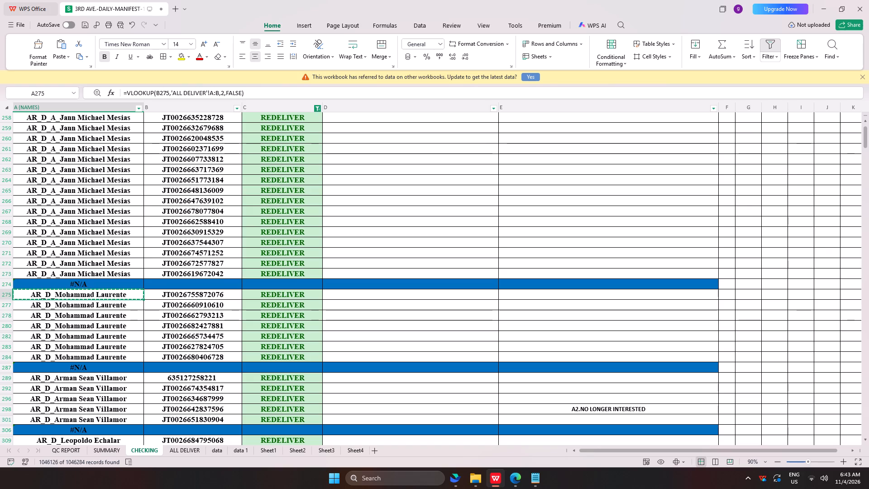
click(533, 486)
key(ctrl+v)
click(399, 343)
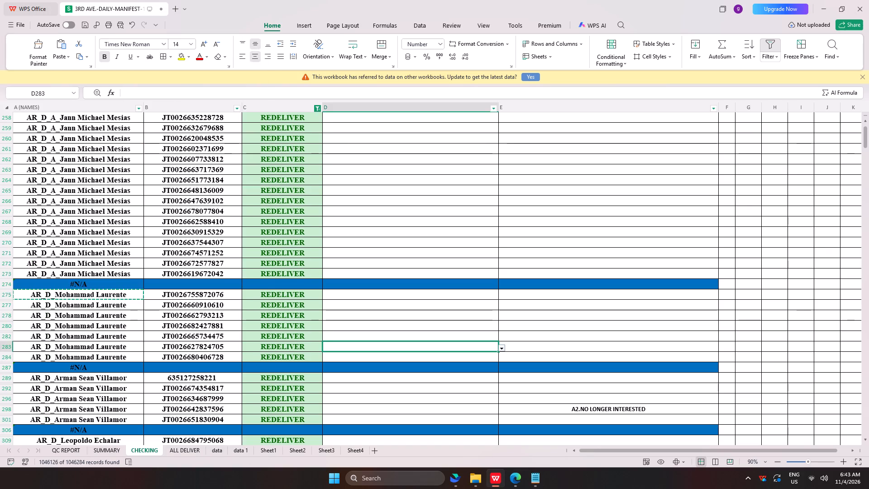
drag(191, 295, 188, 363)
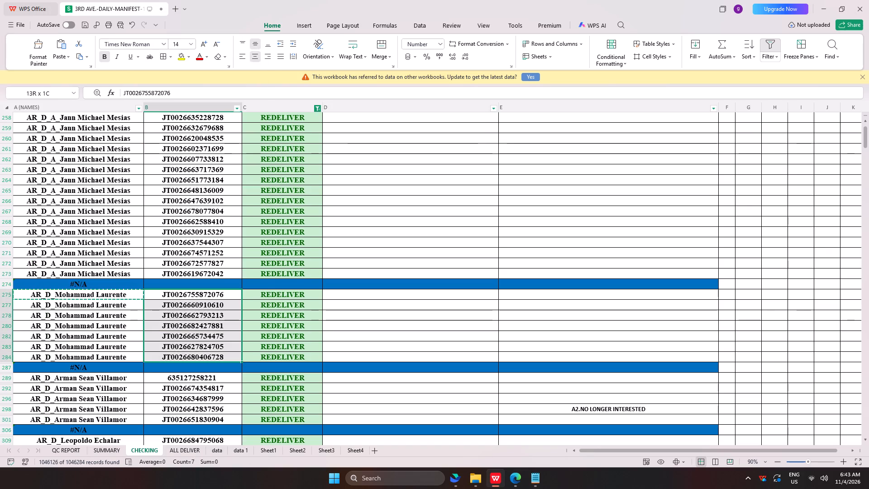
drag(188, 363, 188, 364)
key(ctrl+c)
click(537, 478)
key(ctrl+v)
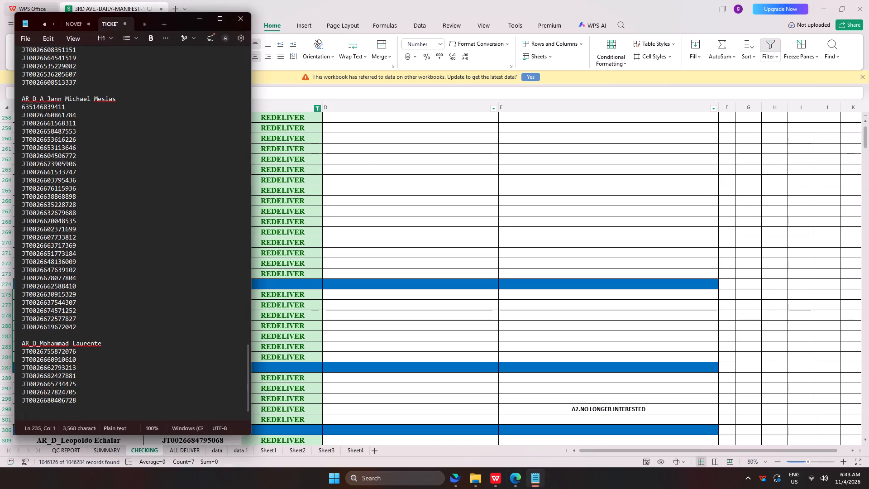
click(420, 341)
click(86, 387)
key(ctrl+c)
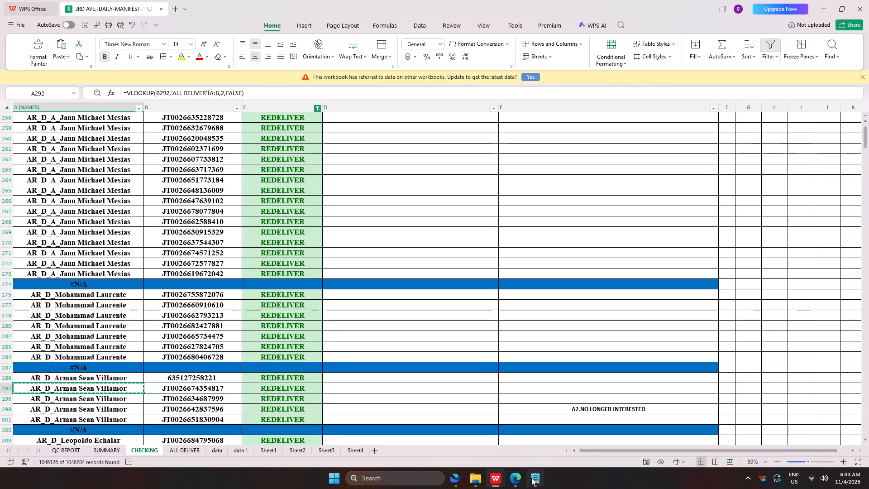
click(533, 480)
key(ctrl+v)
click(371, 343)
scroll(202, 301, down, 6)
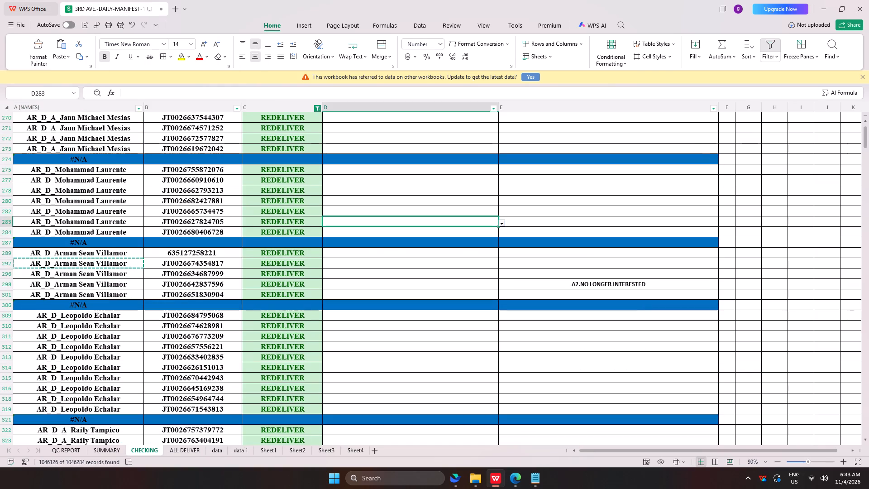
drag(185, 254, 189, 309)
key(ctrl+c)
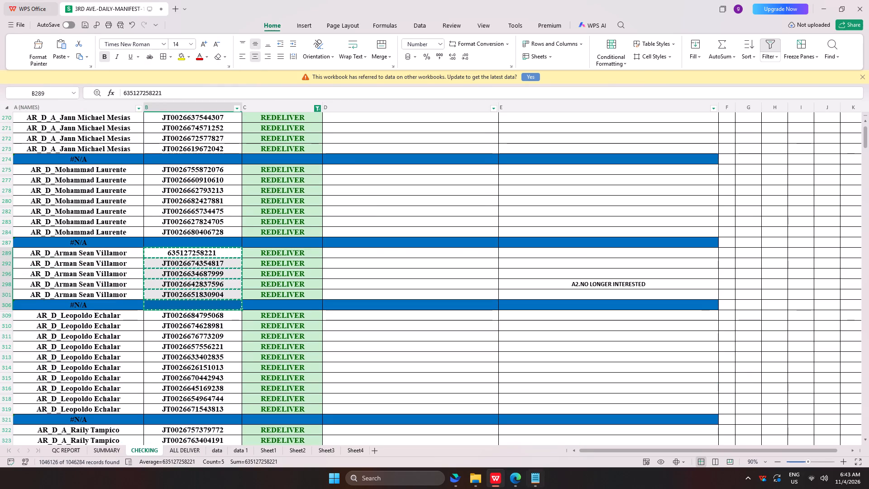
click(535, 482)
key(ctrl+v)
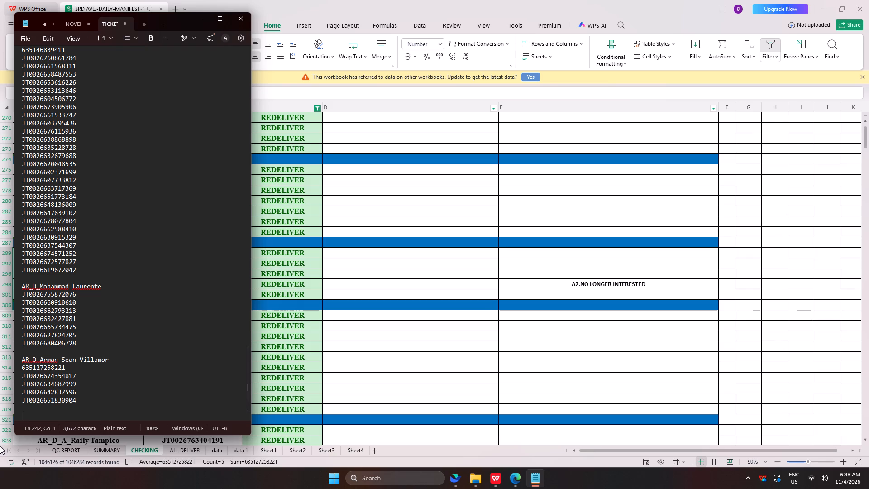
Add rider Leopoldo's name and redeliver waybills from rows 309 to 319 as the next group in the notes.
click(321, 330)
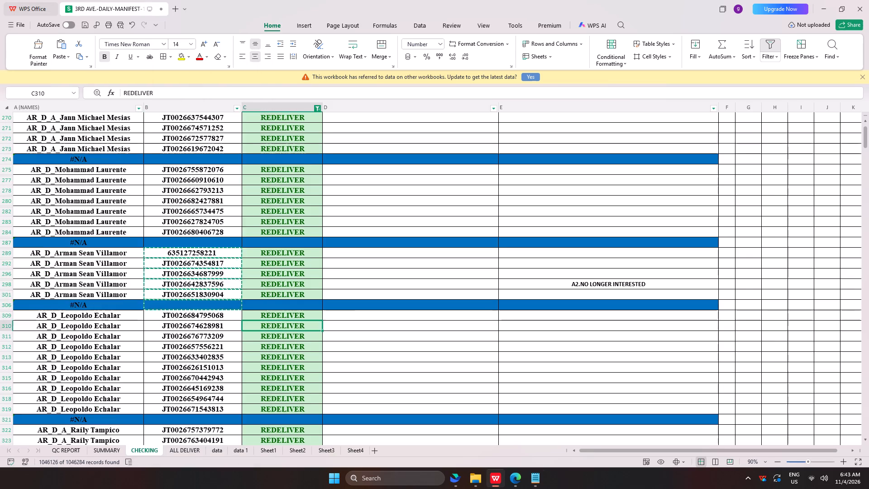
scroll(210, 271, down, 4)
click(89, 276)
key(ctrl+c)
click(542, 484)
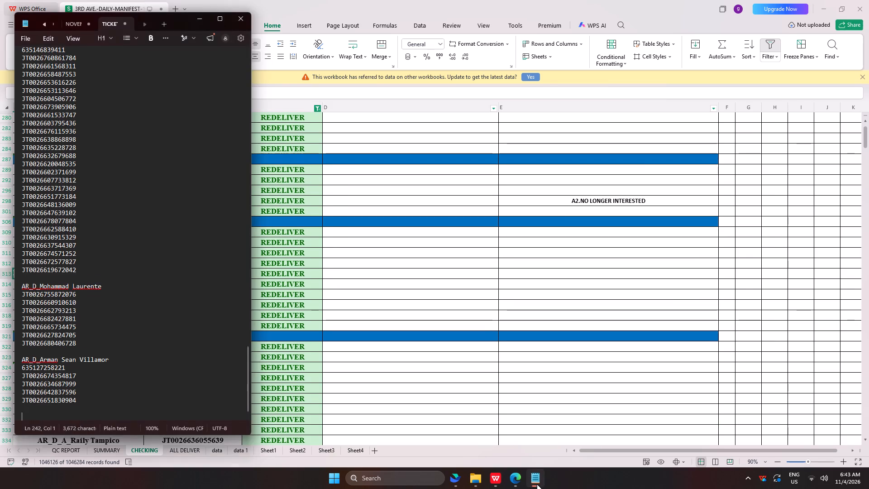
key(ctrl+v)
click(503, 370)
drag(188, 233, 177, 331)
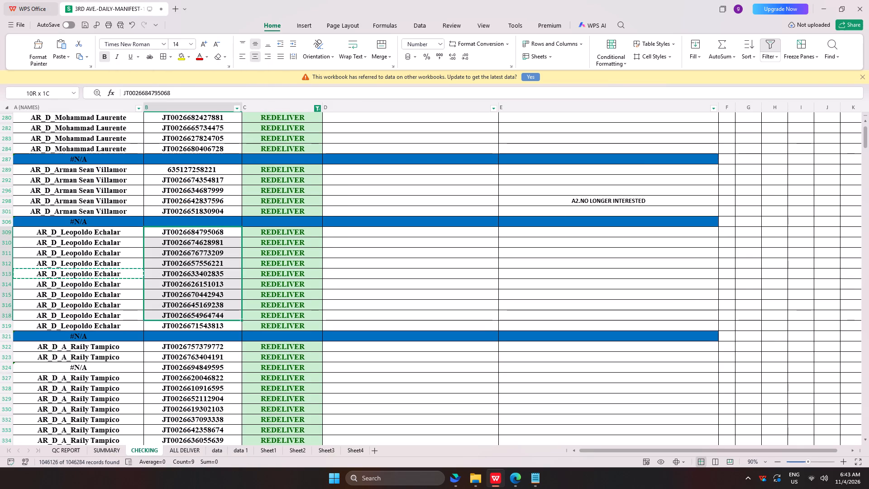
drag(177, 331, 177, 331)
key(ctrl+c)
click(536, 485)
key(ctrl+v)
Add rider Raily's name and all waybills shown in rows 322 to 336, including the #N/A row, as the next group in the notes.
click(449, 340)
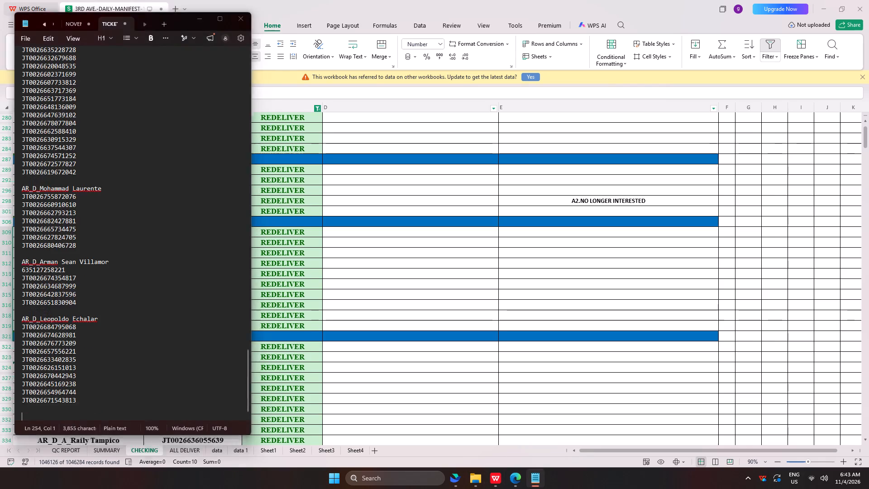
click(100, 353)
key(ctrl+c)
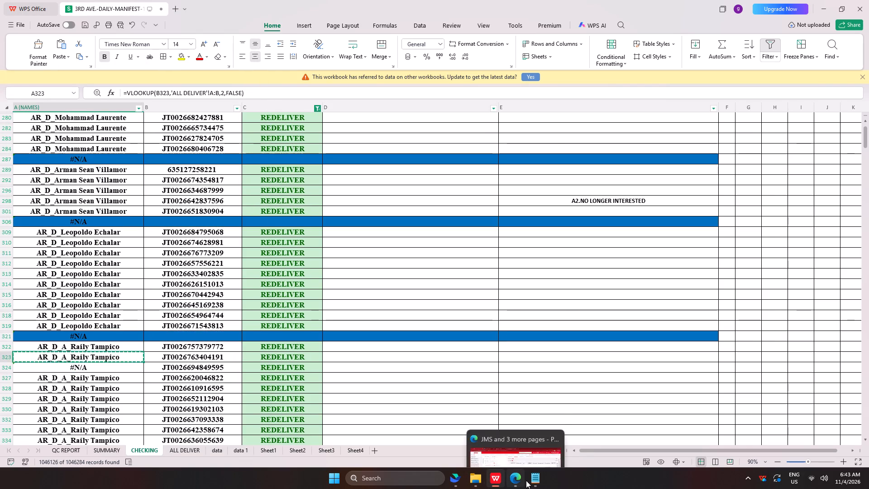
click(534, 480)
key(ctrl+v)
click(429, 391)
scroll(205, 308, down, 7)
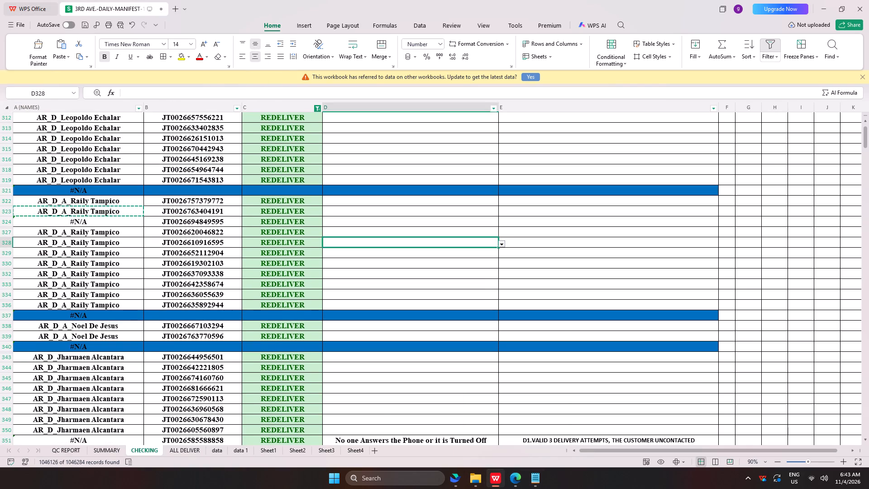
drag(181, 200, 179, 316)
key(ctrl+c)
click(535, 478)
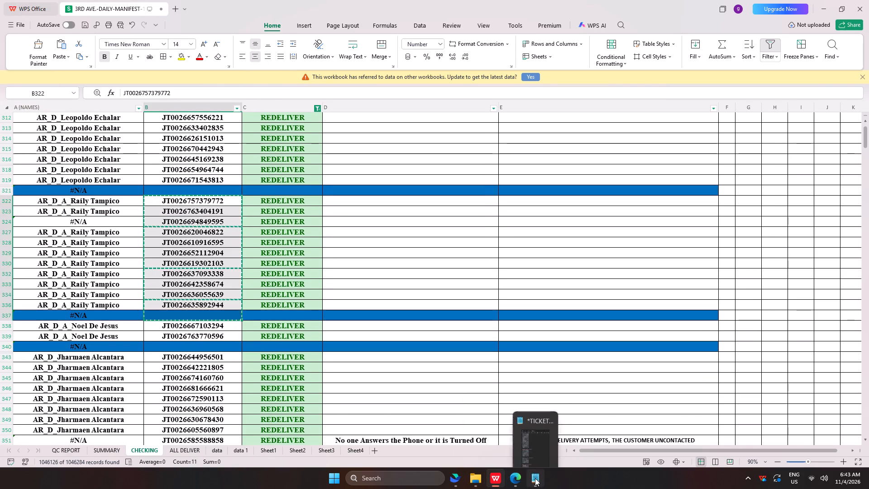
key(ctrl+v)
Add rider Noel's name and the two redeliver waybills from rows 338 and 339 as the next group in the notes.
click(449, 311)
click(88, 369)
click(93, 327)
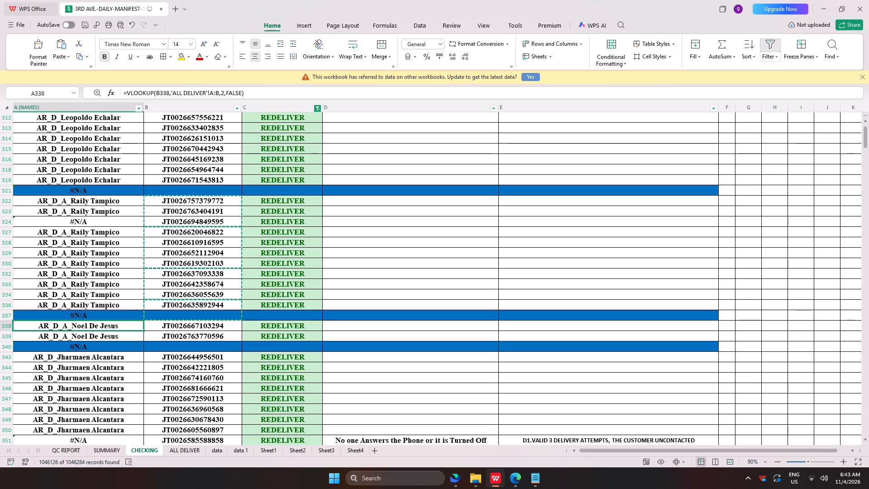
key(ctrl+c)
click(534, 479)
key(ctrl+v)
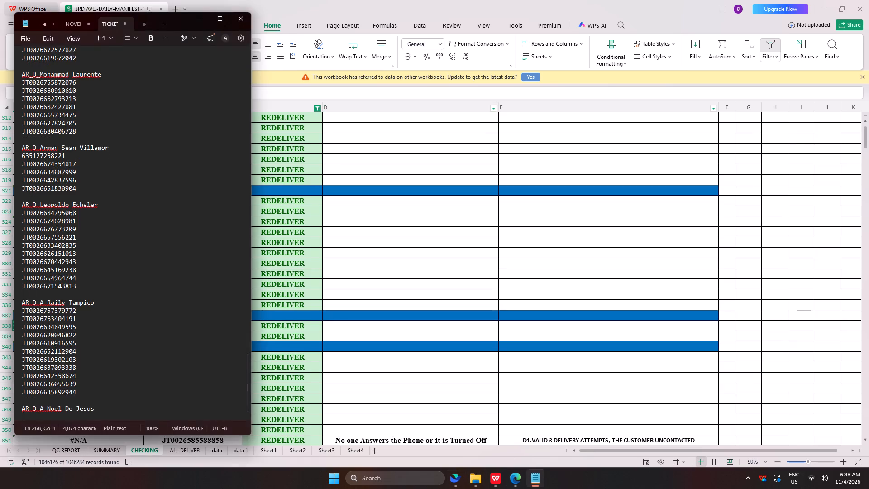
click(406, 354)
drag(195, 326, 195, 347)
key(ctrl+c)
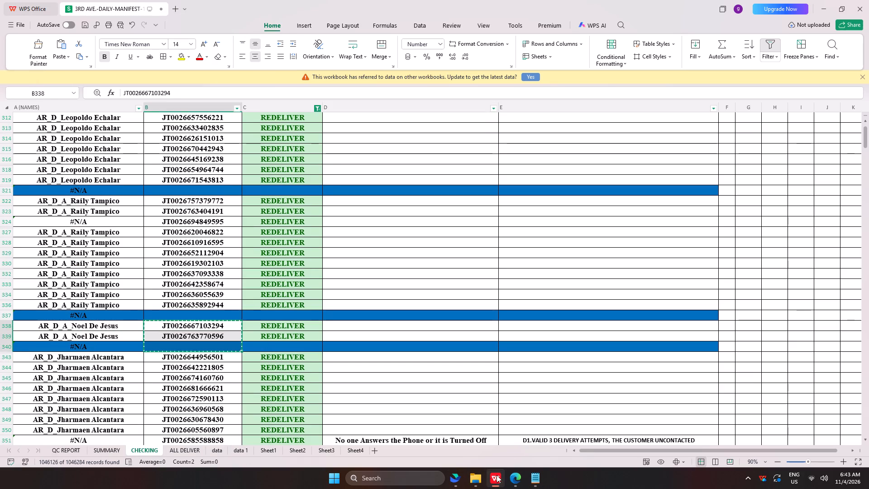
click(526, 481)
key(ctrl+v)
Add rider Jharmaen's name and all waybills shown in rows 343 to 358, including the #N/A row, as the next group in the notes.
click(460, 382)
click(99, 392)
key(ctrl+c)
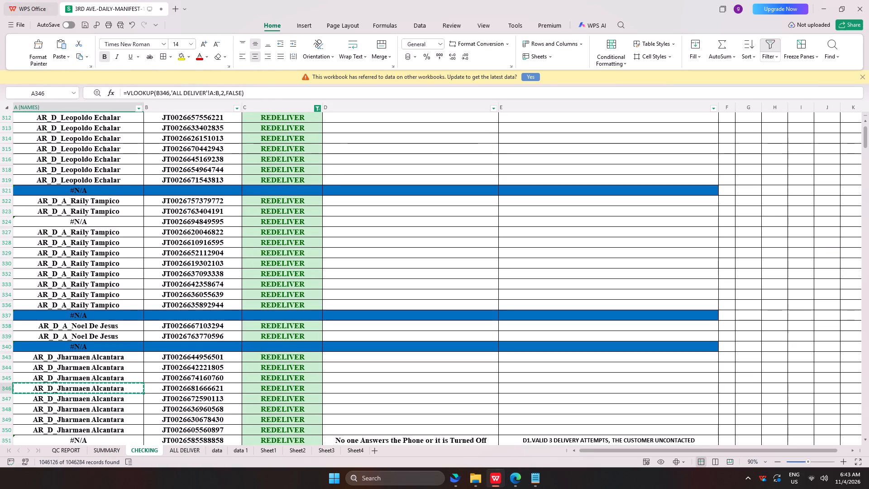
click(532, 481)
key(ctrl+v)
drag(469, 369, 458, 364)
drag(180, 359, 178, 299)
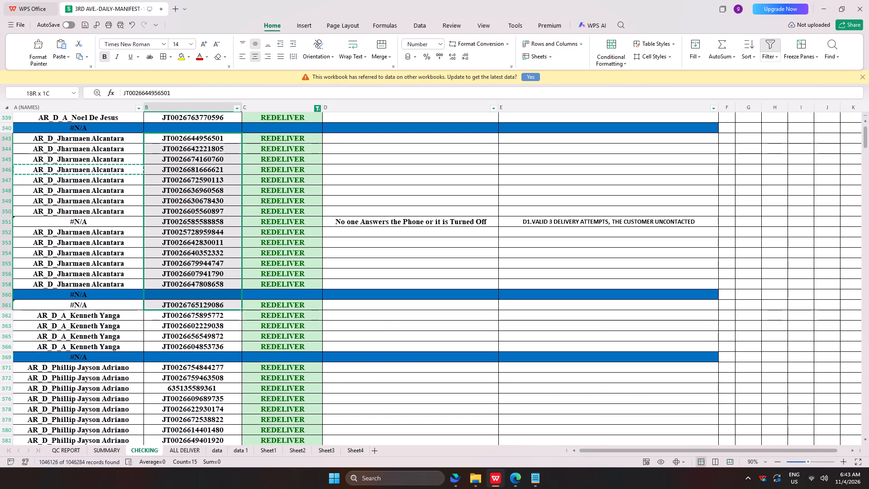
drag(178, 299, 178, 297)
key(ctrl+c)
click(529, 479)
key(ctrl+v)
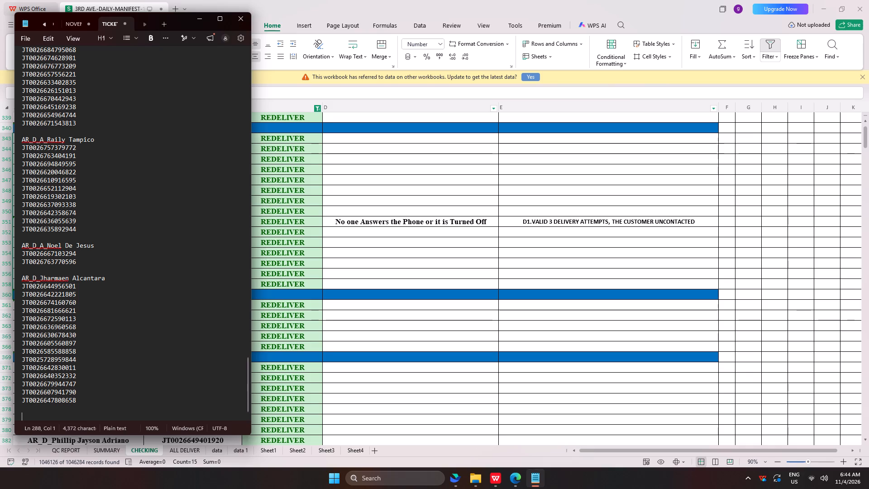
Add rider Kenneth's name and all waybills shown in rows 361 to 366, including the #N/A row, as the next group in the notes.
click(367, 309)
scroll(294, 300, down, 6)
click(52, 206)
key(ctrl+c)
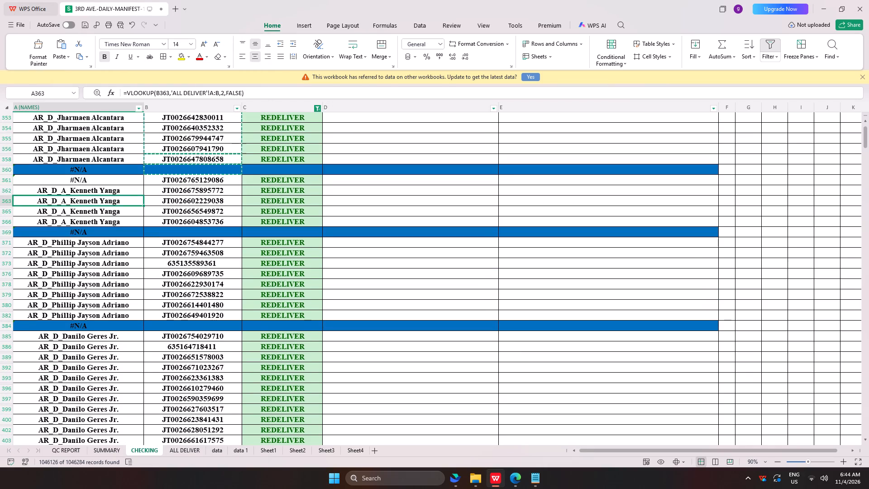
click(529, 473)
key(ctrl+v)
drag(443, 350, 427, 342)
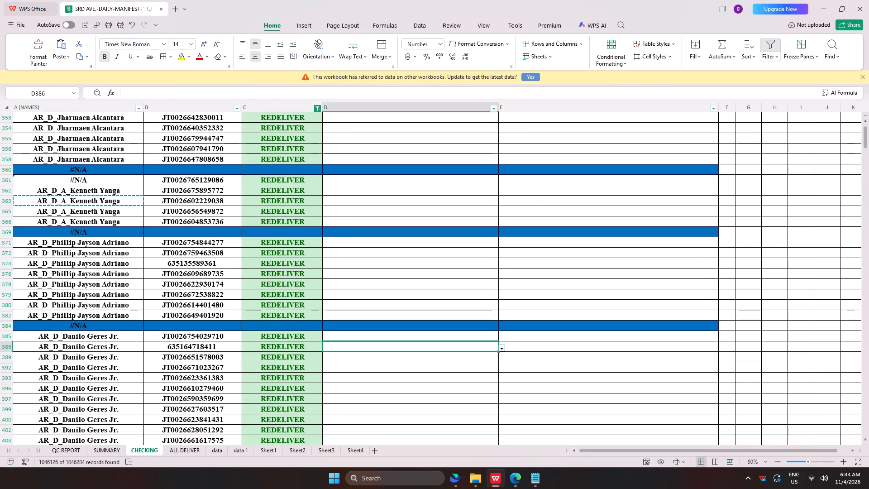
drag(159, 185, 166, 233)
key(ctrl+c)
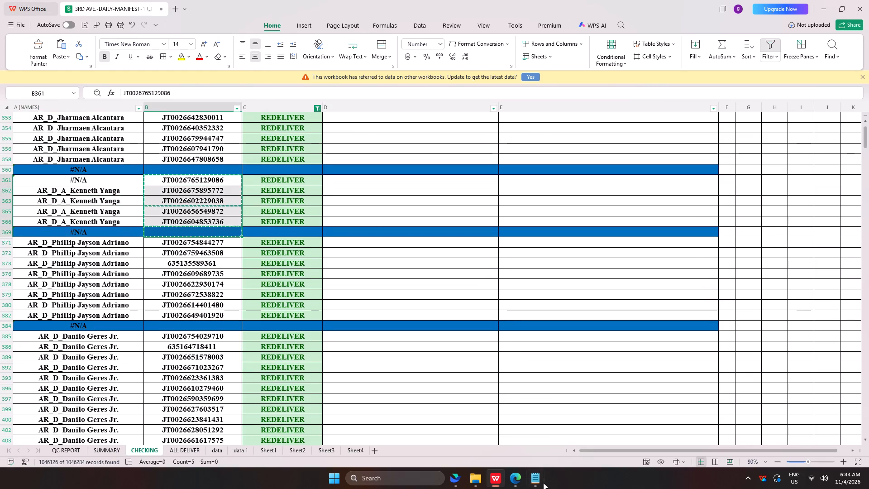
click(542, 480)
key(ctrl+v)
click(451, 326)
click(68, 287)
key(ctrl+c)
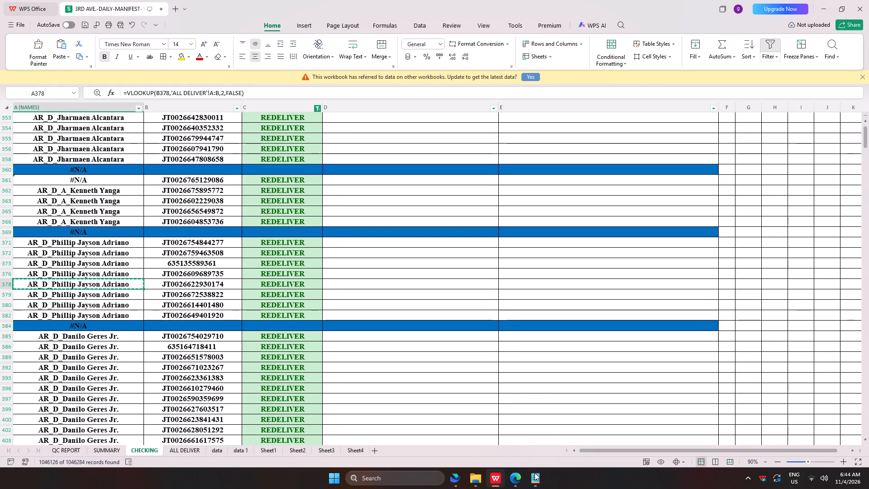
click(537, 488)
key(ctrl+v)
drag(478, 360, 474, 358)
drag(179, 242, 186, 339)
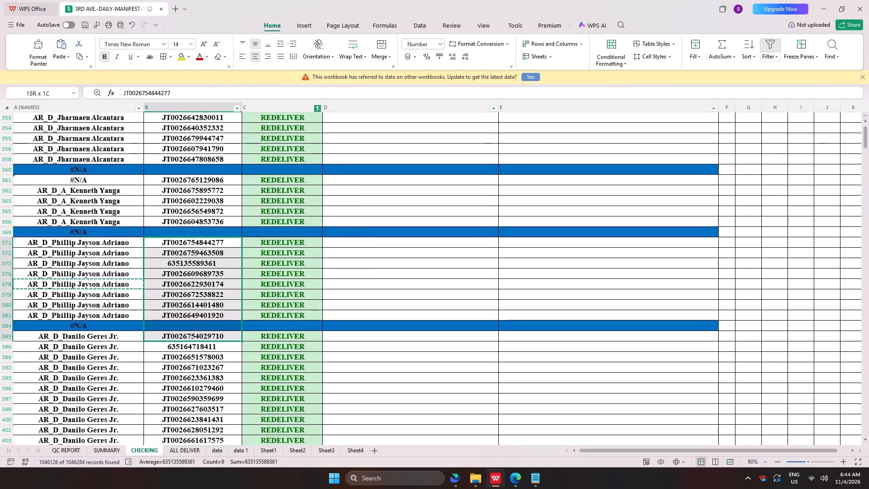
drag(186, 339, 186, 330)
key(ctrl+c)
click(534, 484)
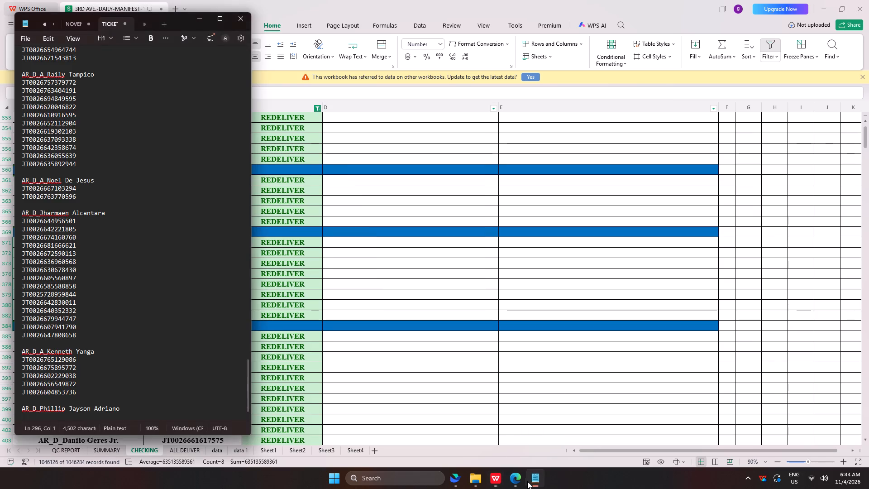
key(ctrl+v)
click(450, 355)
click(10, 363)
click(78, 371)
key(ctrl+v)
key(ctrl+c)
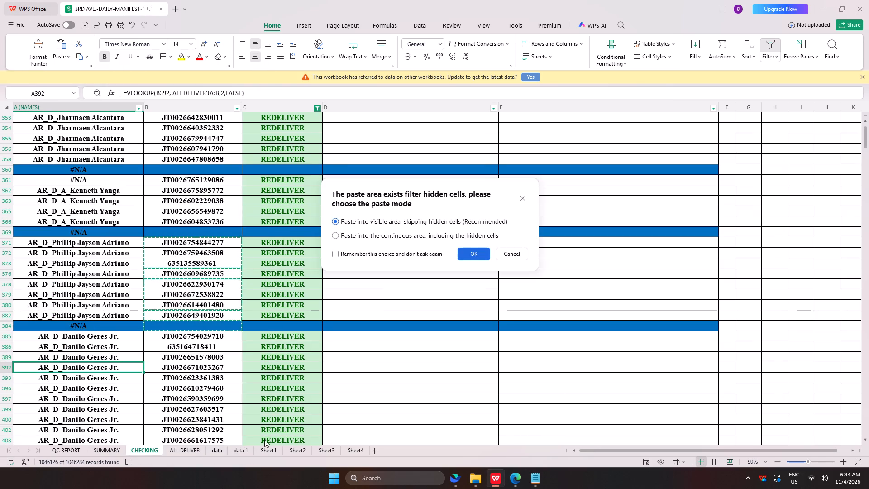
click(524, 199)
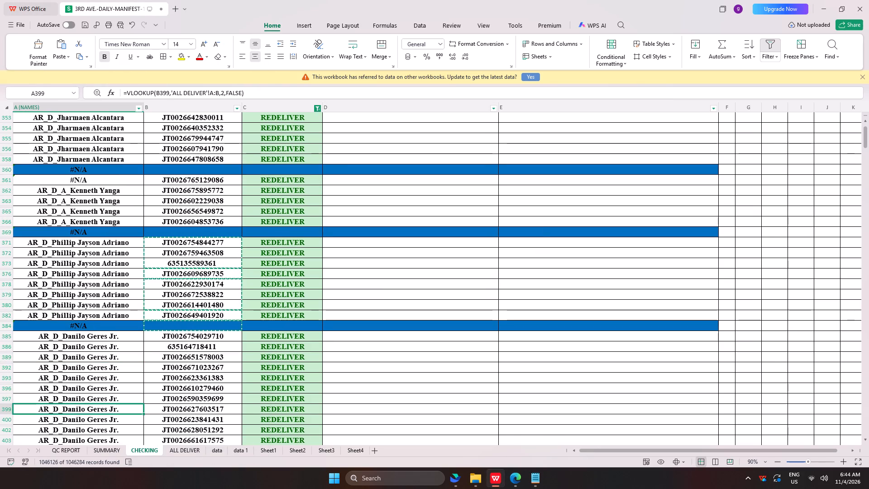
Add rider Danilo's name and redeliver waybills from rows 385 to 412 as the next group in the notes.
click(66, 409)
key(ctrl+c)
key(ctrl+v)
click(533, 483)
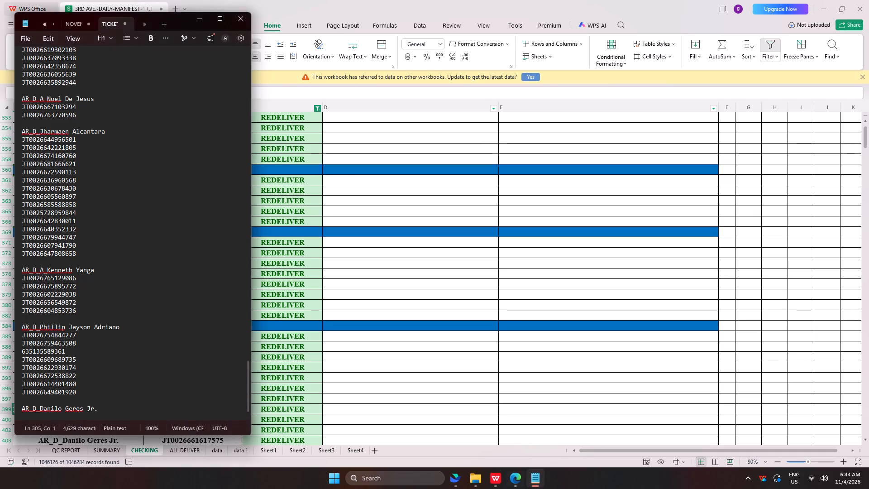
key(ctrl+v)
click(428, 382)
drag(165, 336, 183, 480)
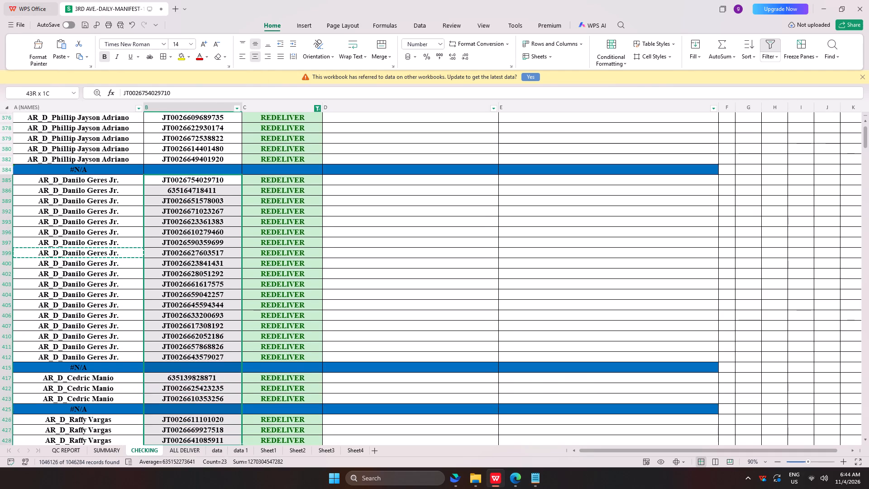
drag(183, 480, 173, 371)
key(ctrl+c)
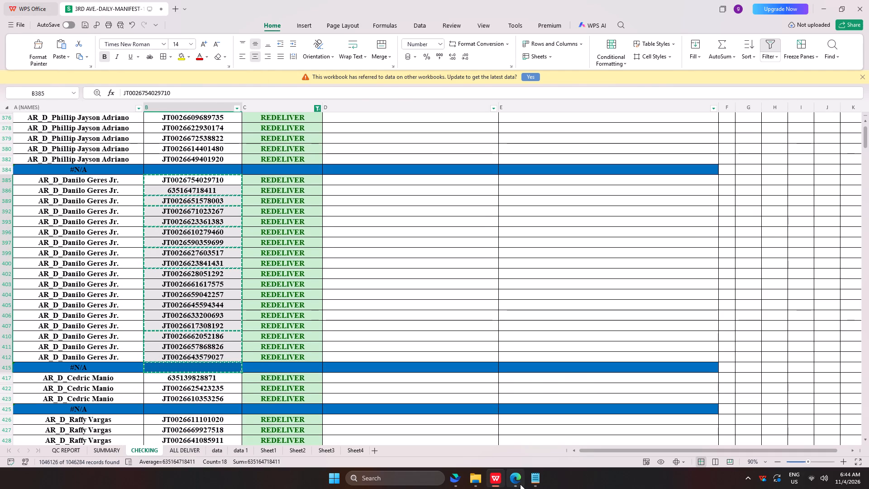
click(521, 481)
click(534, 483)
key(ctrl+v)
Add rider Cedric's name and the three redeliver waybills from rows 417 to 423 as the next group in the notes.
click(366, 381)
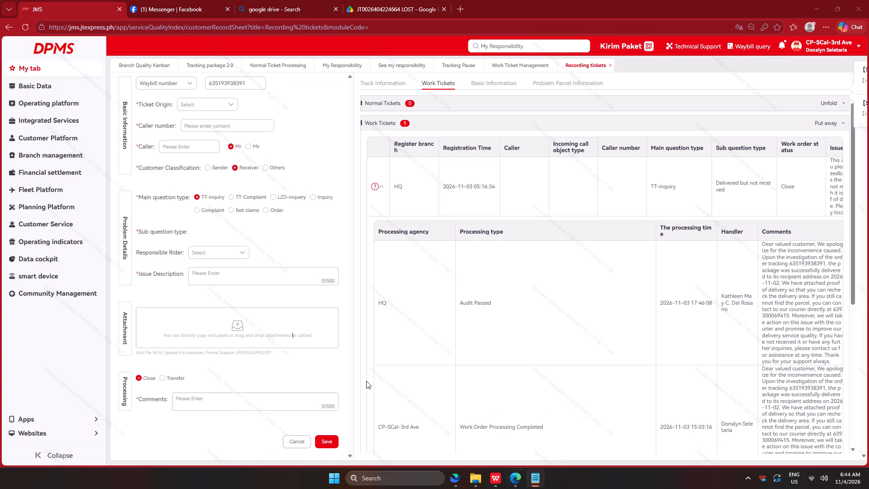
click(492, 479)
scroll(77, 134, down, 4)
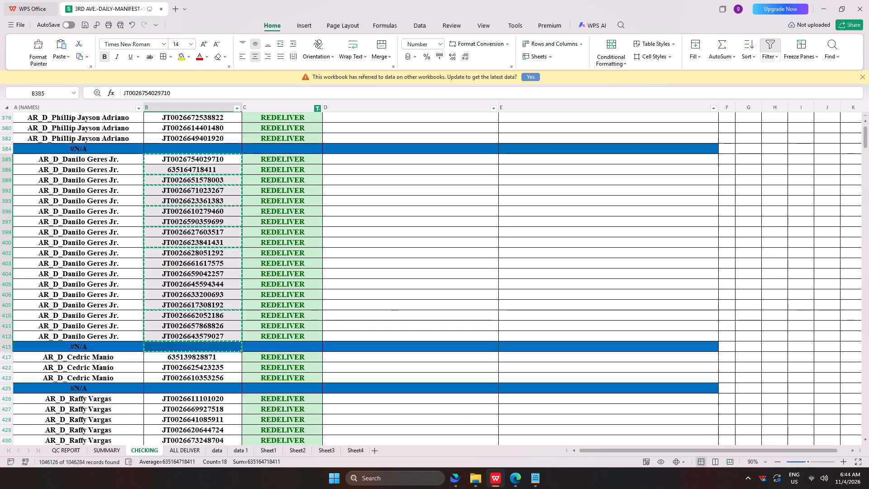
scroll(82, 172, down, 2)
click(75, 272)
key(ctrl+c)
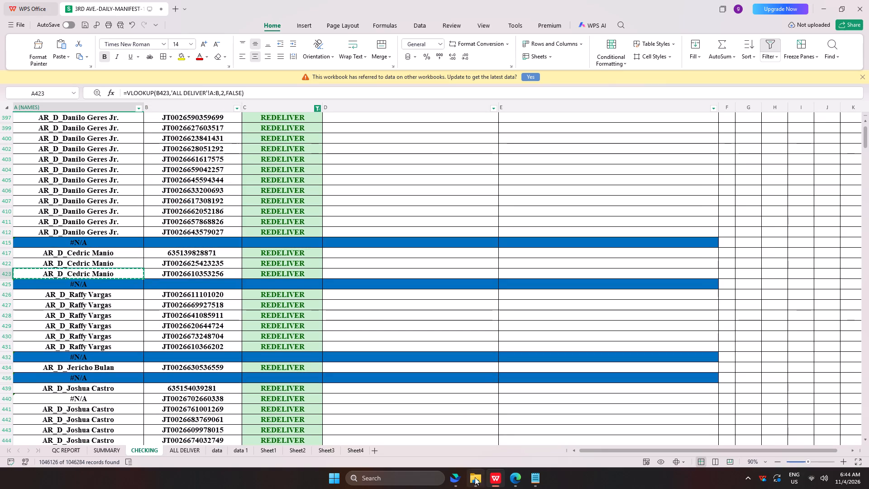
click(534, 481)
key(ctrl+v)
click(401, 364)
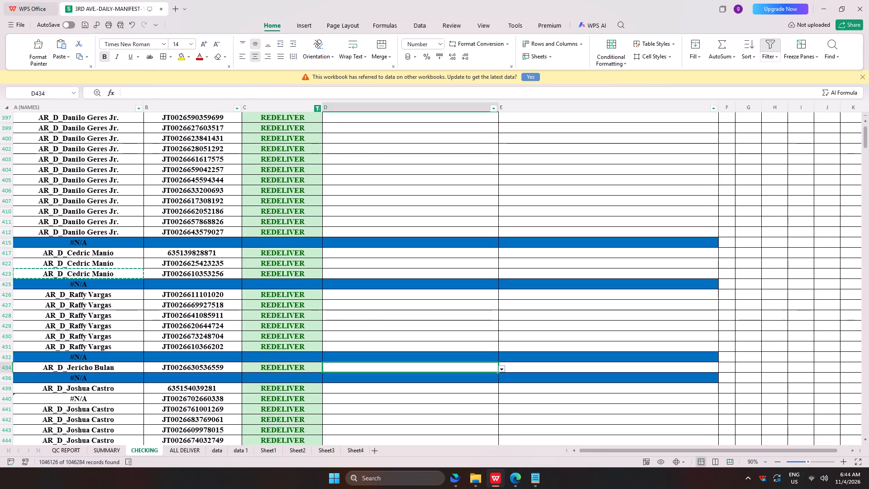
drag(195, 255, 192, 285)
key(ctrl+c)
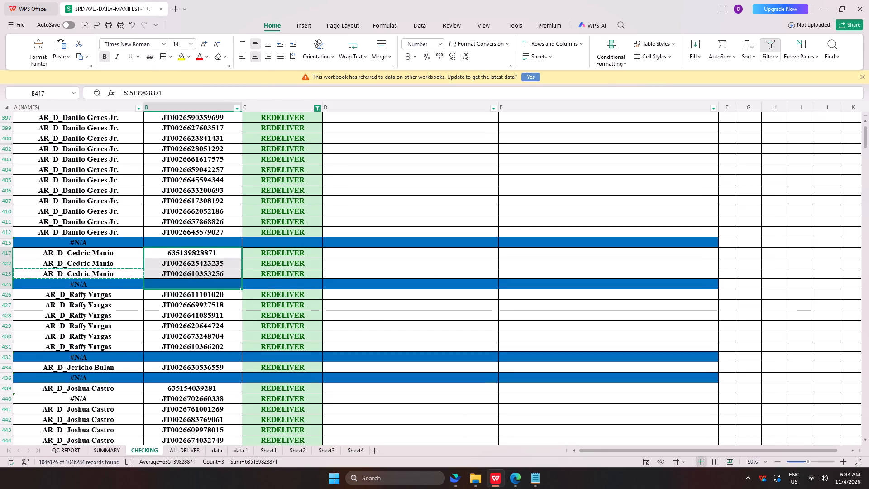
click(525, 482)
click(530, 481)
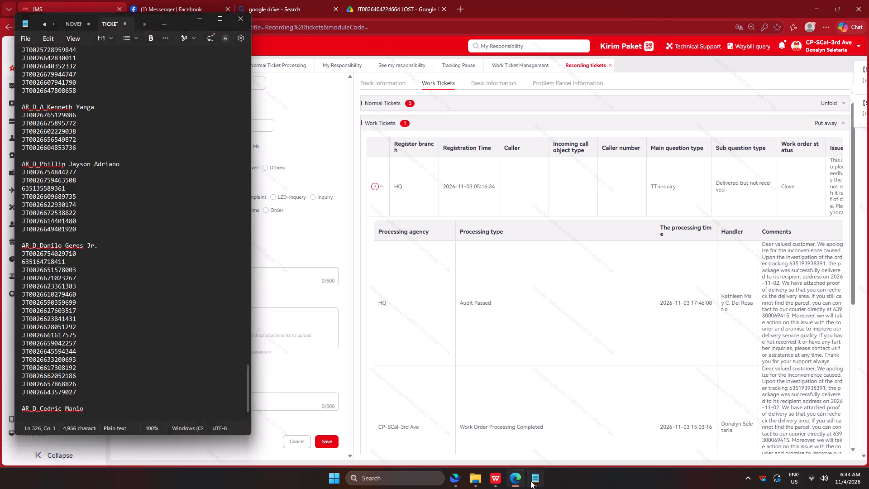
key(ctrl+v)
Add rider Raffy's name and redeliver waybills from rows 426 to 431 as the next group in the notes.
click(409, 312)
click(491, 477)
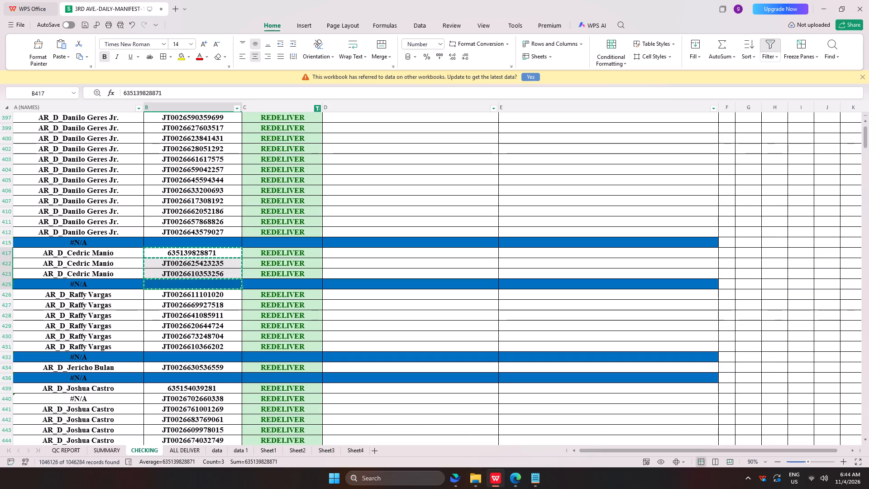
click(101, 308)
key(ctrl+c)
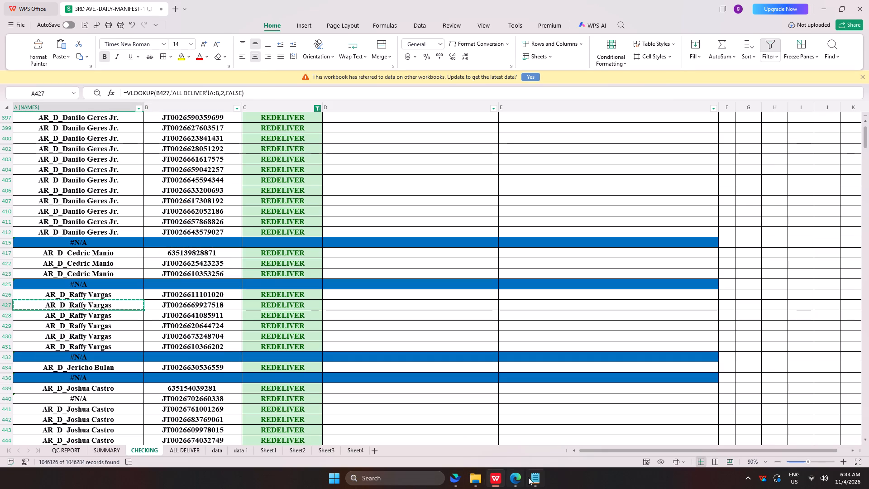
click(530, 479)
key(ctrl+v)
click(424, 383)
drag(199, 293, 200, 334)
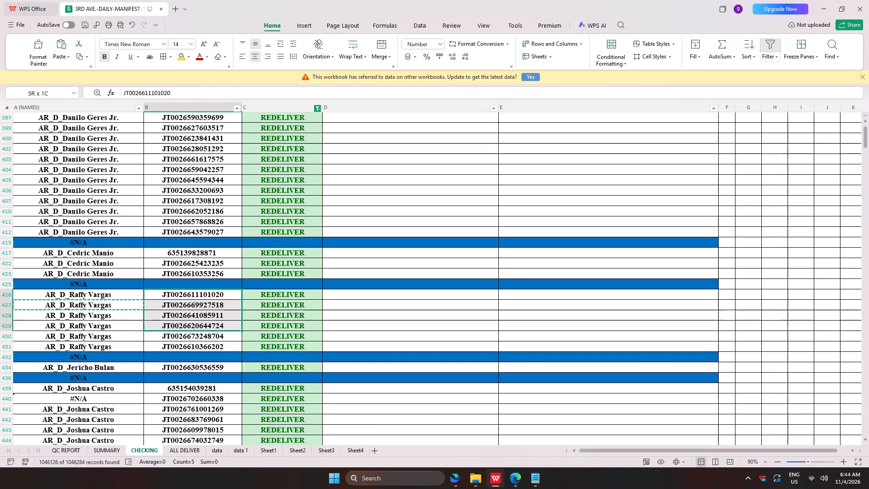
drag(200, 334, 201, 353)
key(ctrl+c)
click(532, 484)
key(ctrl+v)
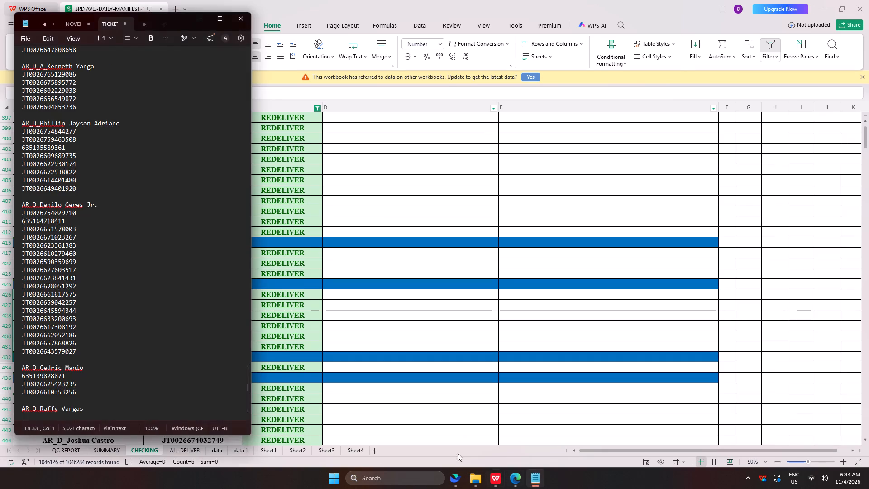
Add rider Jericho's name and the single redeliver waybill from row 434 as the next group in the notes.
click(362, 377)
click(109, 367)
key(ctrl+c)
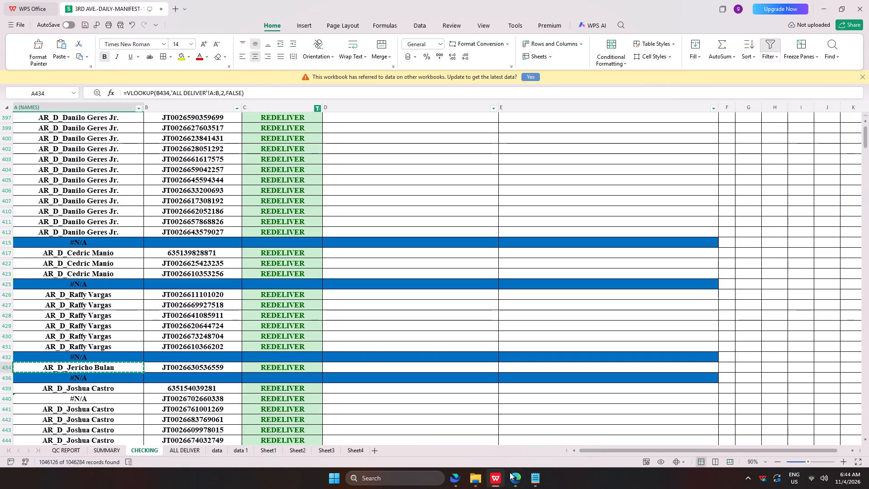
click(535, 479)
key(ctrl+v)
click(347, 404)
drag(188, 368, 188, 371)
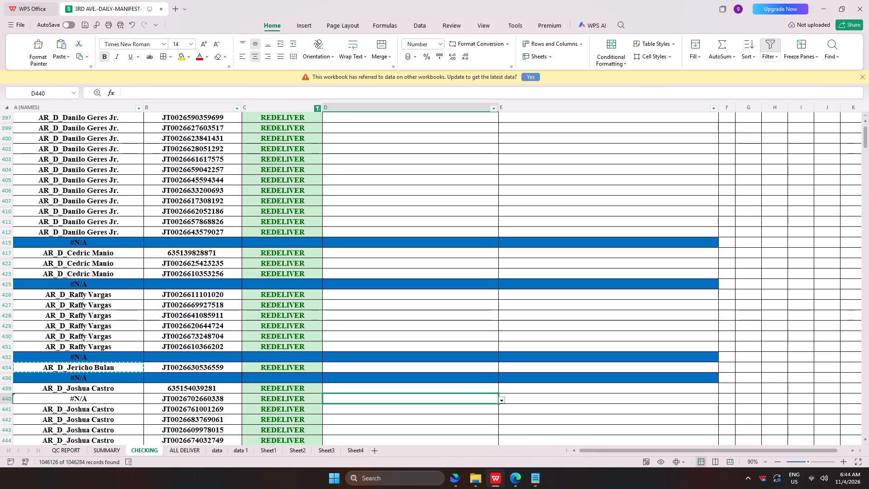
drag(188, 371, 189, 379)
key(ctrl+c)
click(533, 477)
key(ctrl+v)
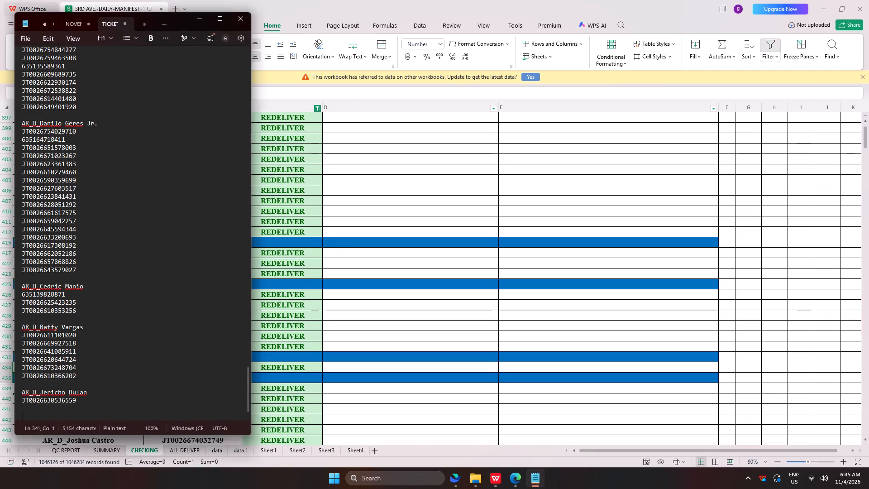
Add rider Joshua's name and all waybills shown in rows 439 to 453, including the #N/A row, as the next group in the notes.
click(434, 384)
scroll(160, 384, down, 4)
click(116, 360)
key(ctrl+c)
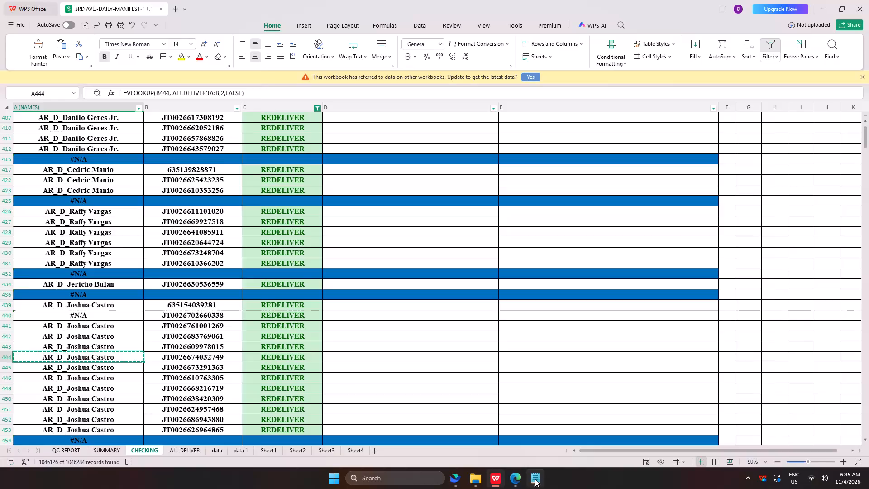
click(535, 479)
key(ctrl+v)
drag(378, 371, 371, 369)
drag(178, 305, 181, 417)
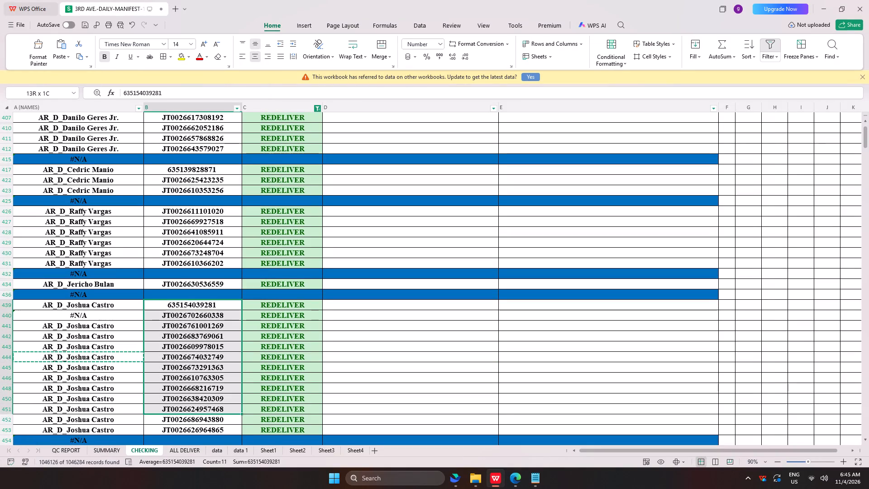
drag(181, 417, 184, 441)
key(ctrl+c)
click(523, 479)
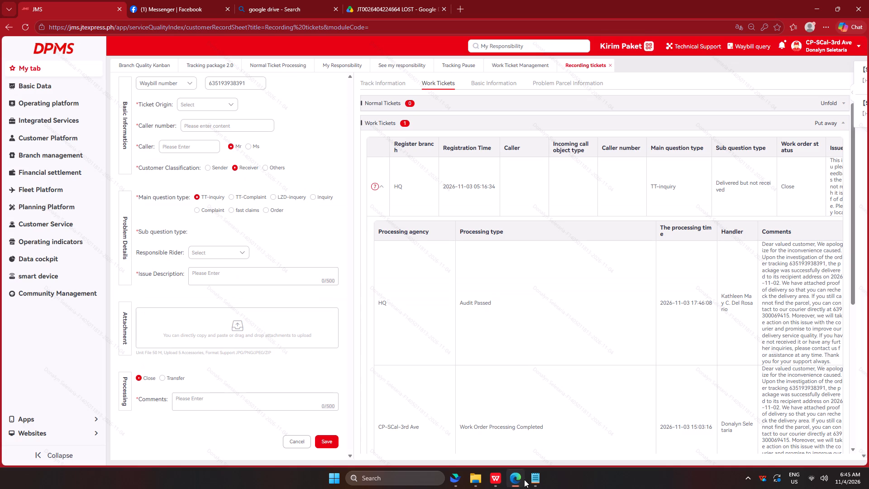
click(528, 479)
key(ctrl+v)
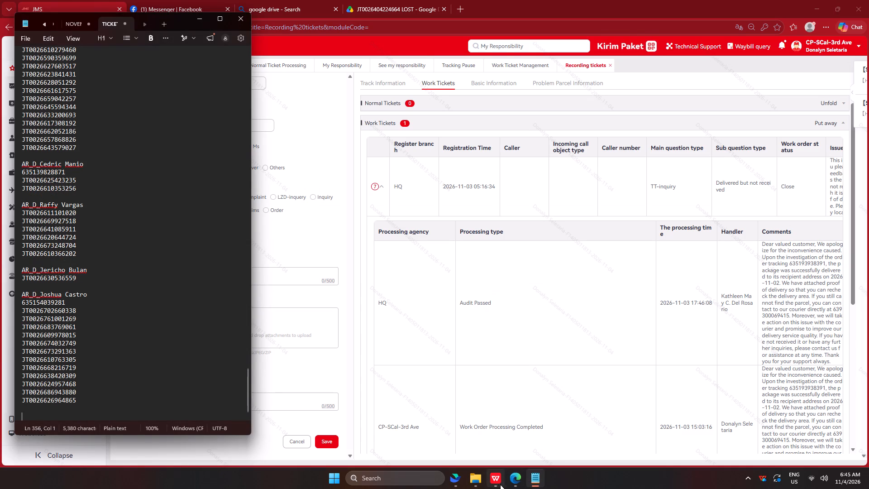
Add rider Ahmerick's name and redeliver waybills from rows 455 to 467 as the next group in the notes.
click(489, 481)
scroll(167, 369, down, 7)
click(26, 346)
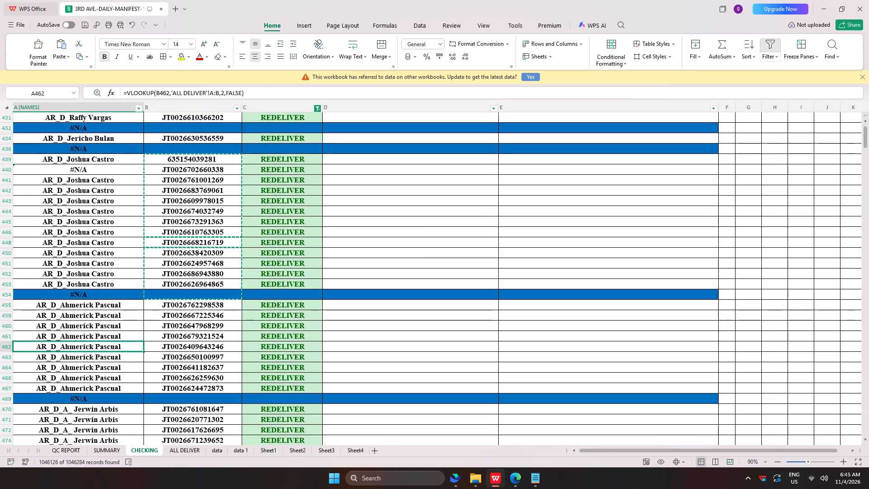
key(ctrl+c)
click(525, 476)
key(ctrl+v)
click(421, 347)
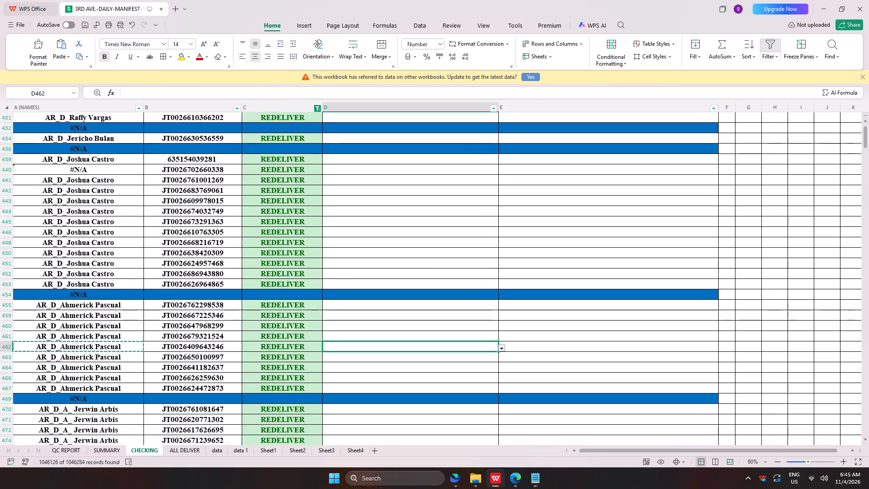
drag(207, 310, 209, 329)
drag(205, 307, 202, 395)
key(ctrl+c)
click(531, 475)
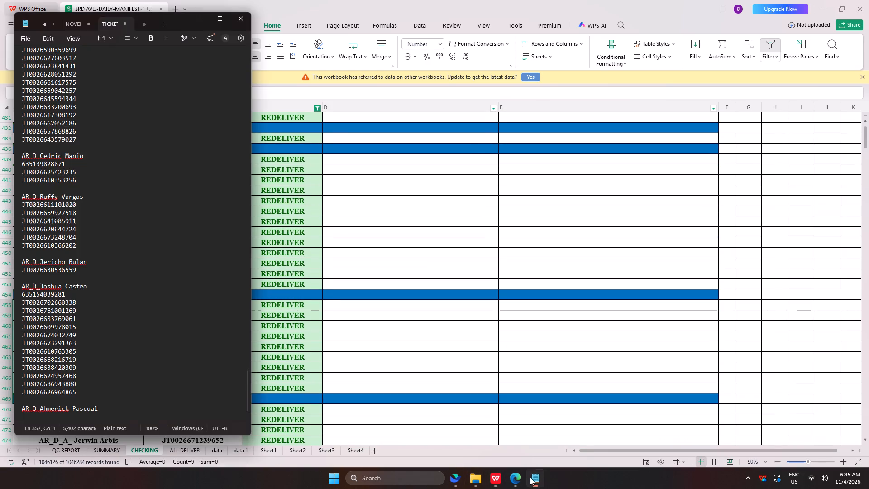
key(ctrl+v)
Add rider Harold's name and redeliver waybills from rows 478 to 486 as the next group in the notes.
click(364, 365)
scroll(75, 396, down, 8)
click(72, 336)
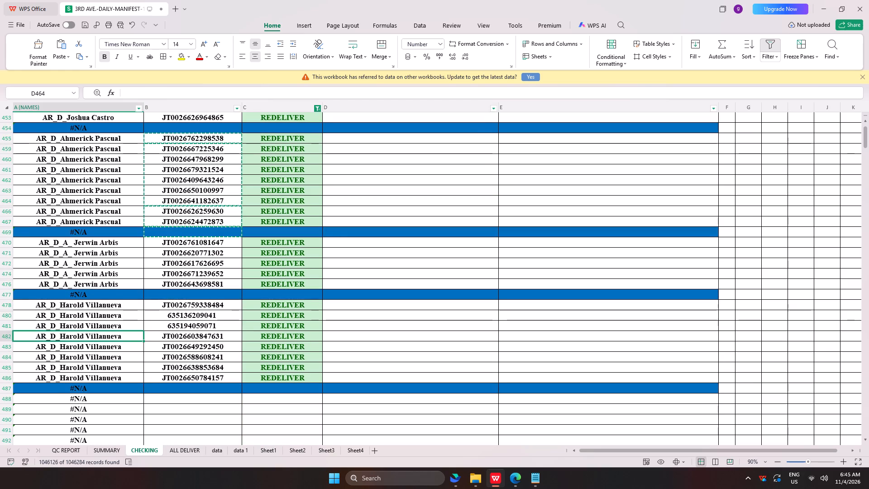
key(ctrl+c)
click(534, 486)
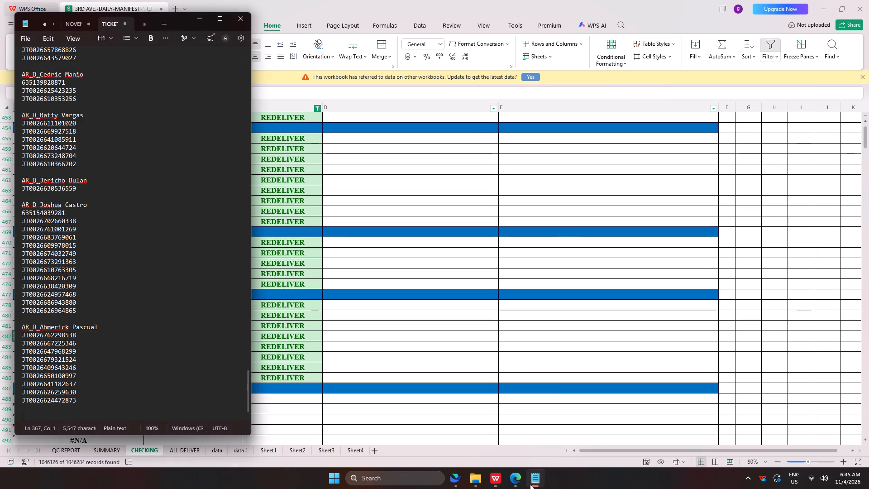
key(ctrl+v)
click(423, 350)
drag(215, 308, 217, 375)
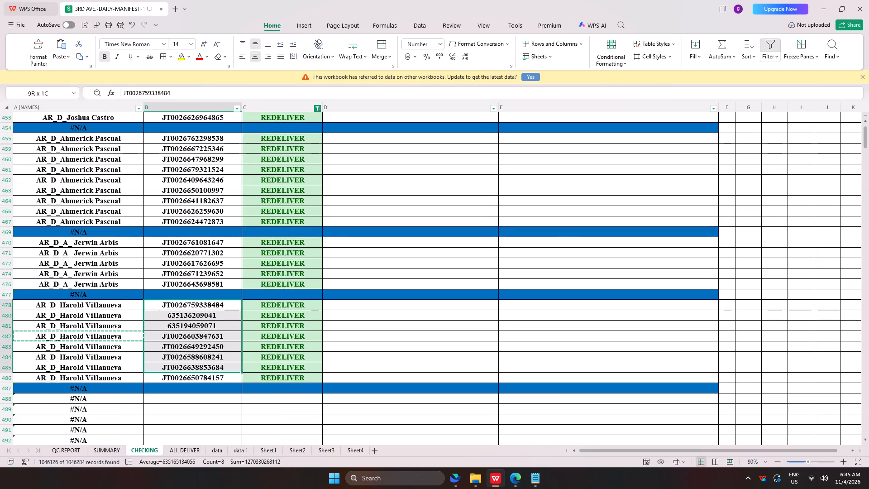
drag(217, 375, 220, 386)
key(ctrl+c)
click(536, 478)
key(ctrl+v)
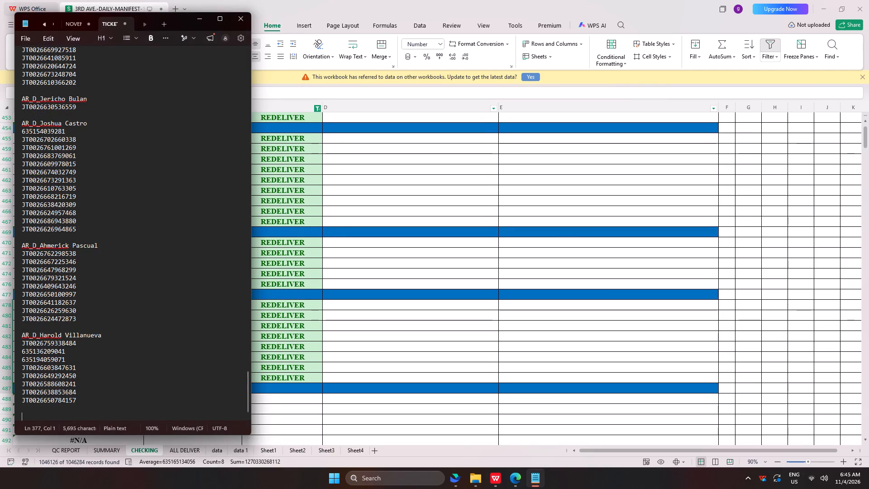
Add rider Jerwin's name and redeliver waybills from rows 470 to 476 as a group after Harold's in the notes.
click(410, 372)
click(80, 275)
key(ctrl+c)
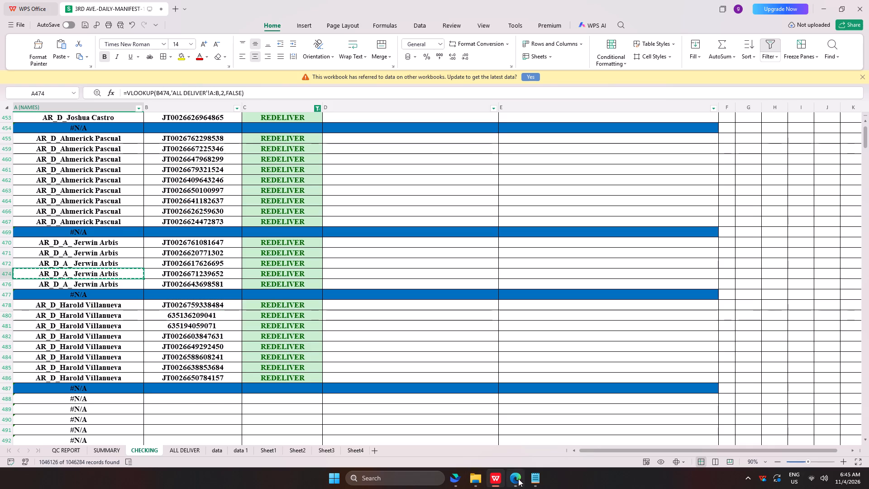
click(528, 481)
key(ctrl+v)
click(398, 355)
drag(163, 245, 169, 278)
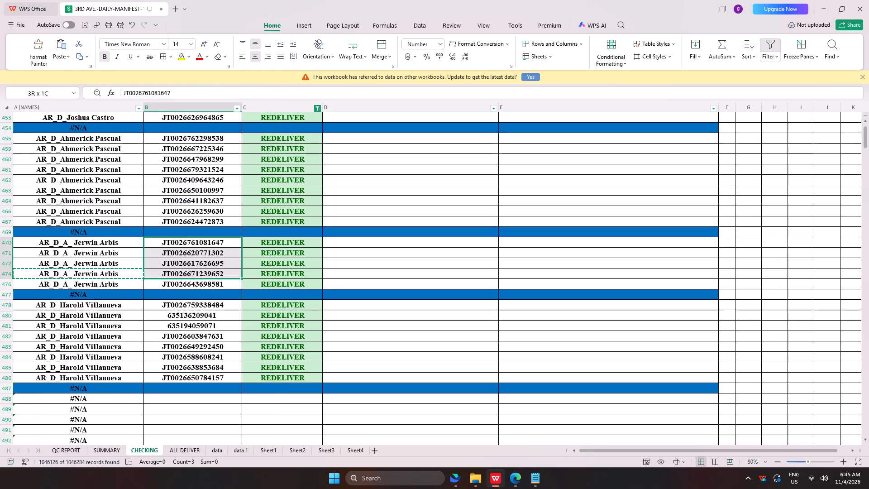
drag(169, 278, 172, 292)
key(ctrl+c)
click(529, 474)
key(ctrl+v)
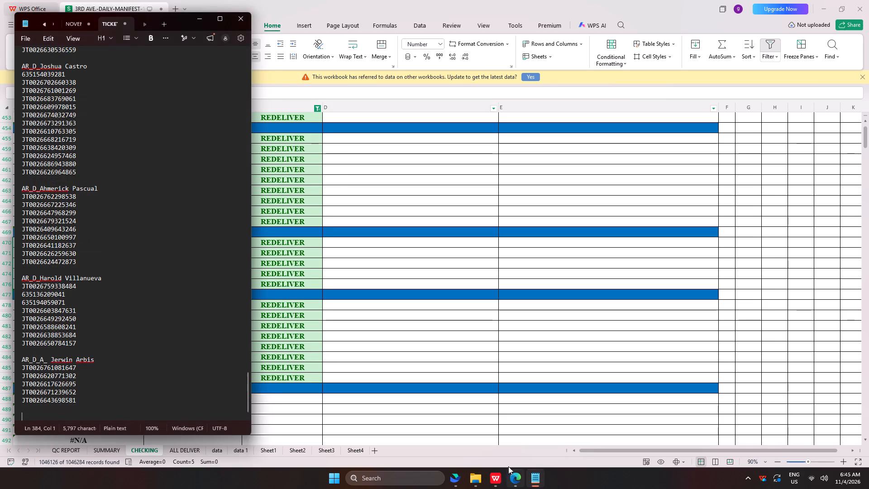
click(411, 327)
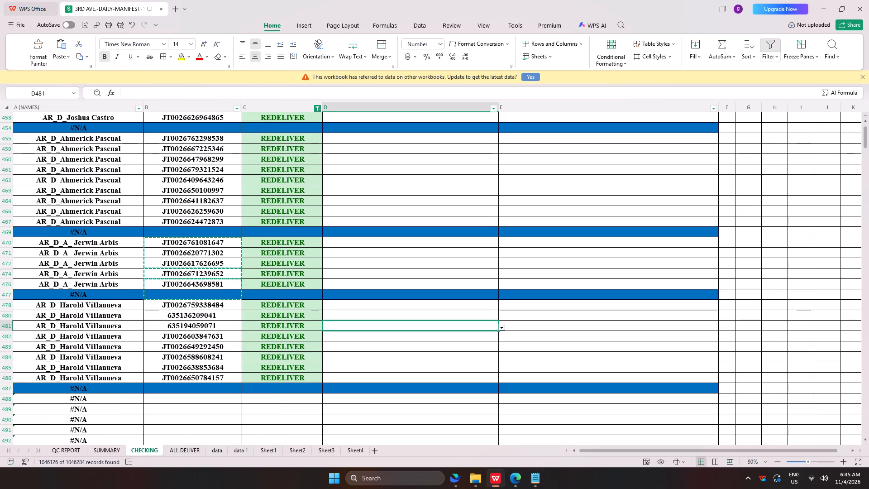
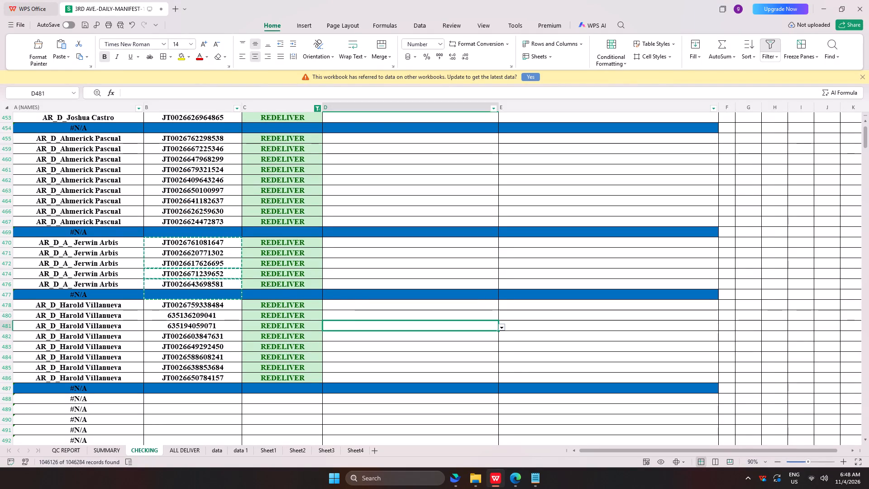
click(515, 474)
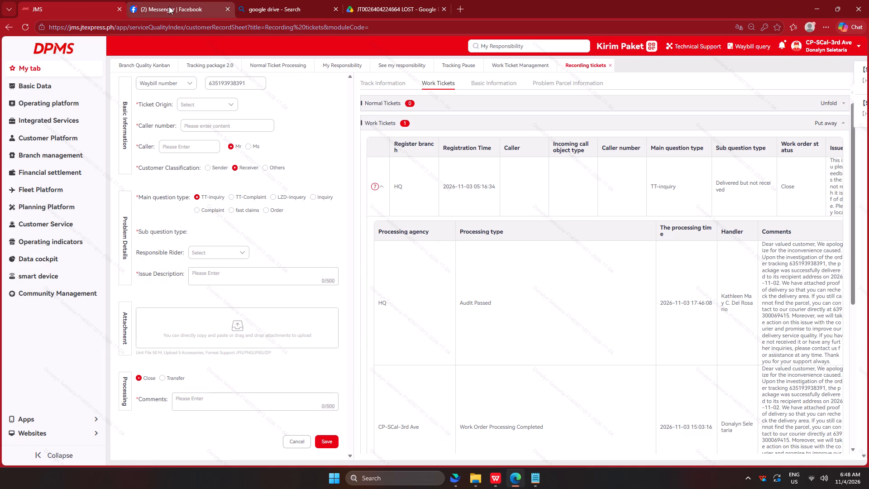
click(69, 66)
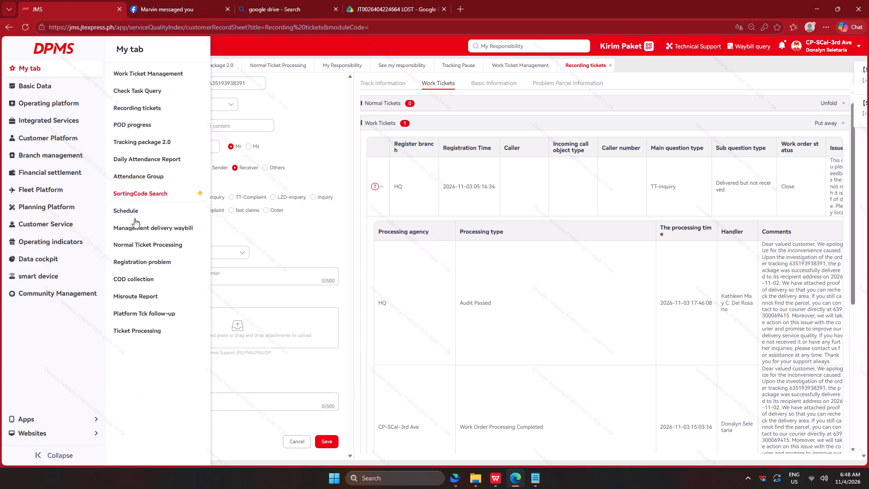
click(128, 207)
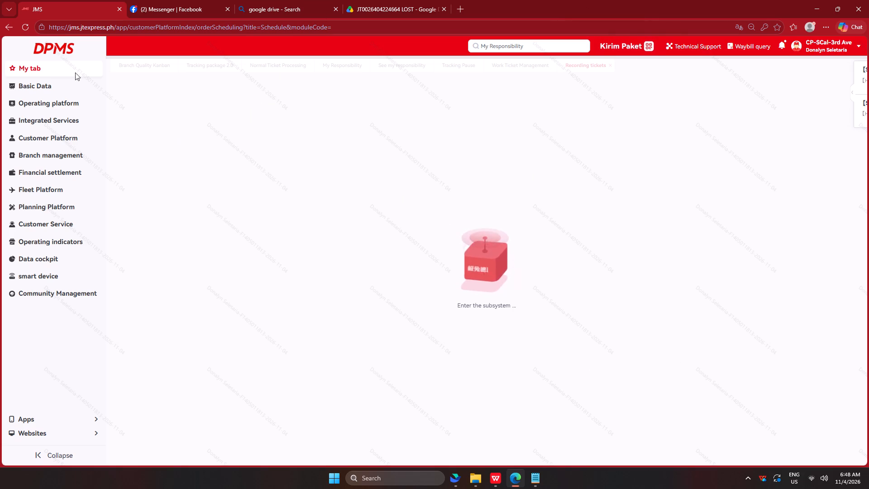
click(65, 67)
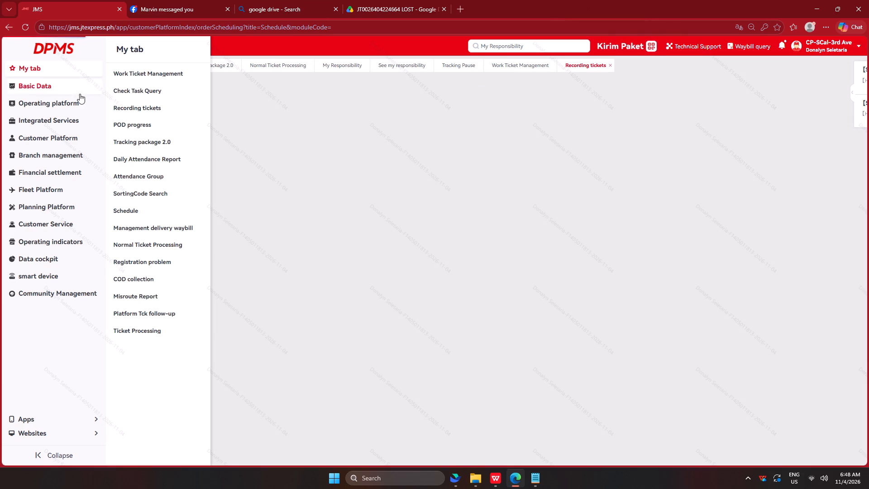
click(129, 215)
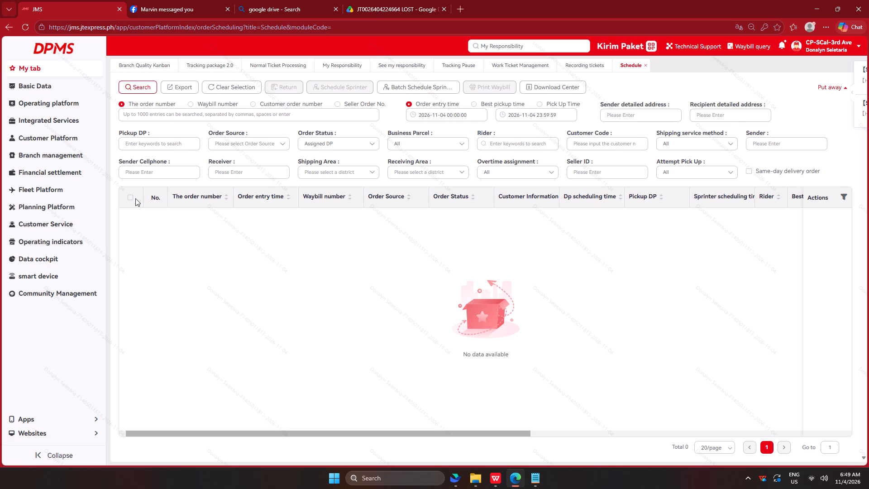
drag(196, 105, 191, 105)
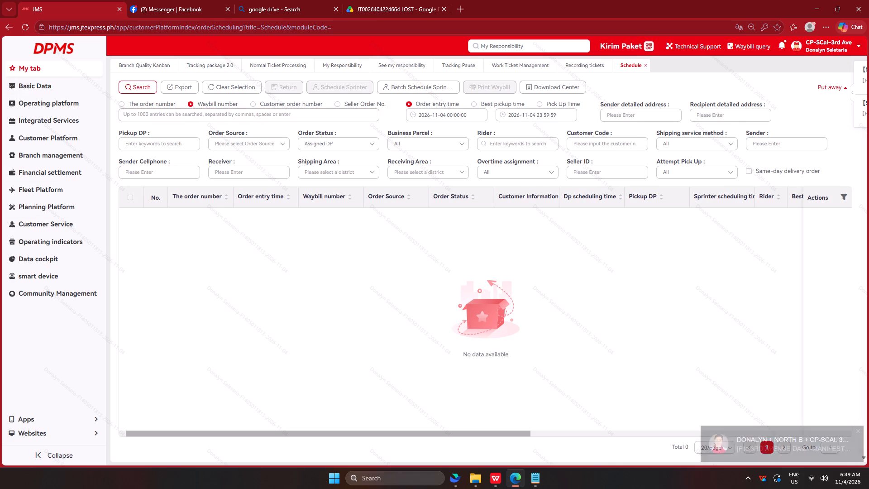
click(181, 114)
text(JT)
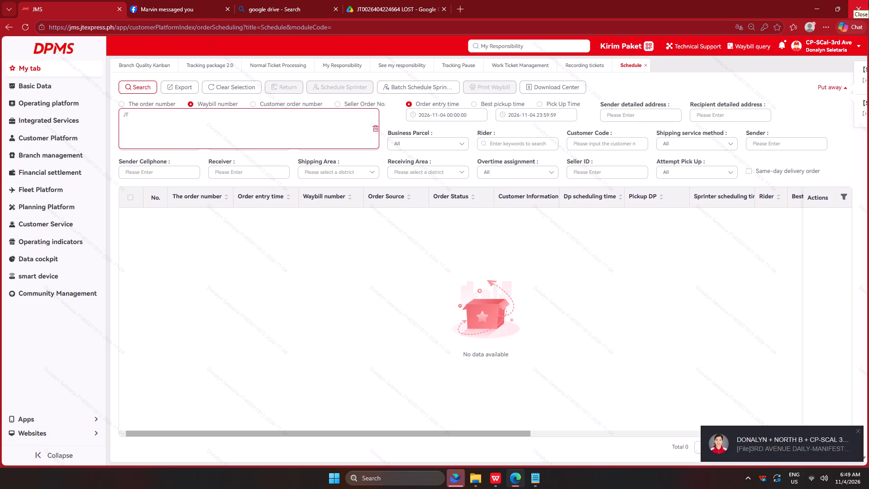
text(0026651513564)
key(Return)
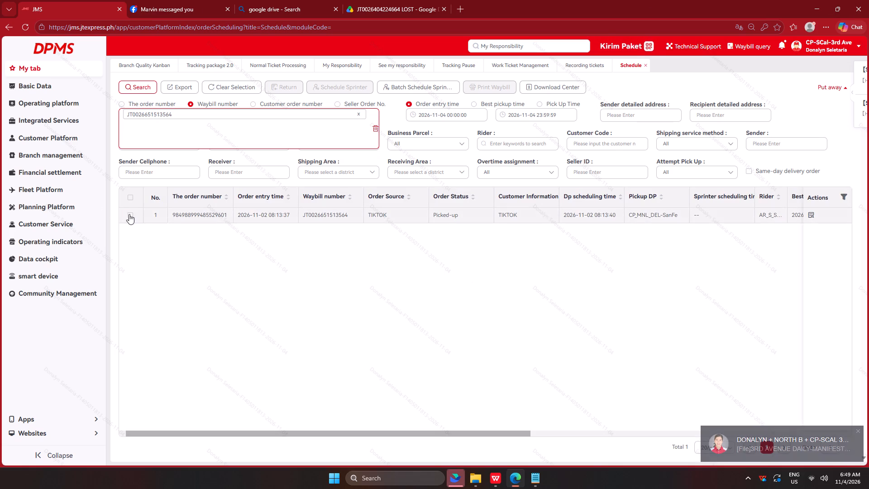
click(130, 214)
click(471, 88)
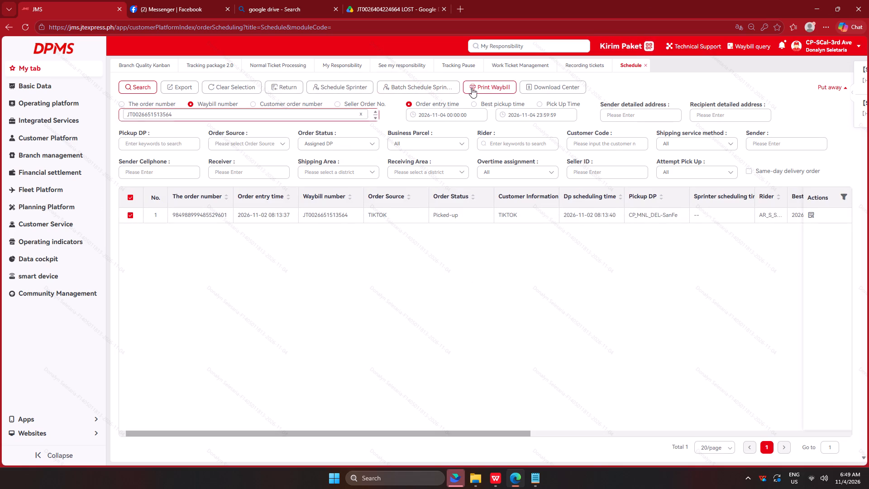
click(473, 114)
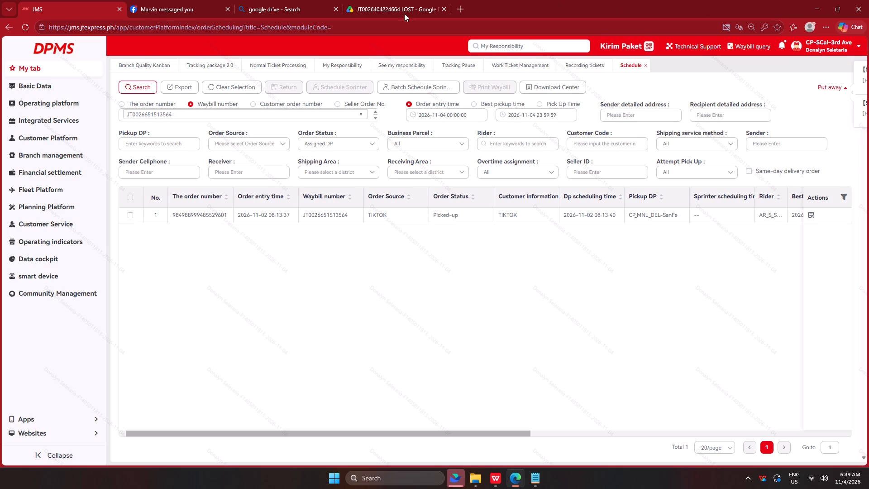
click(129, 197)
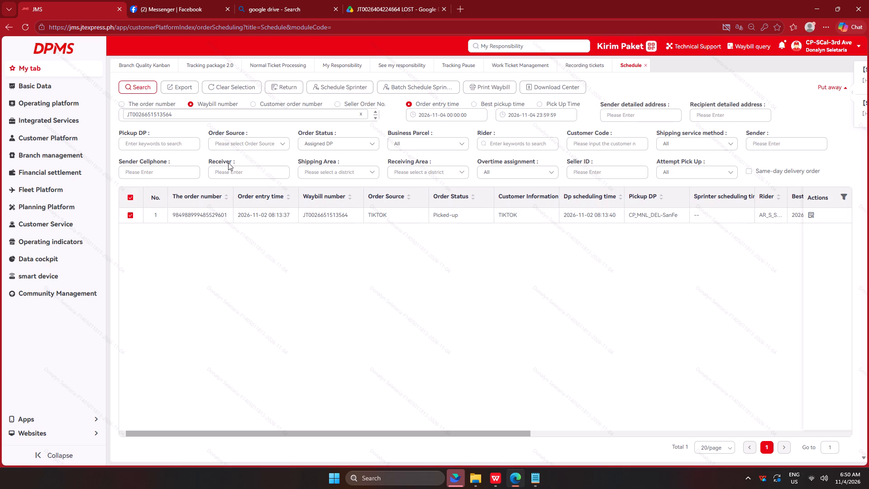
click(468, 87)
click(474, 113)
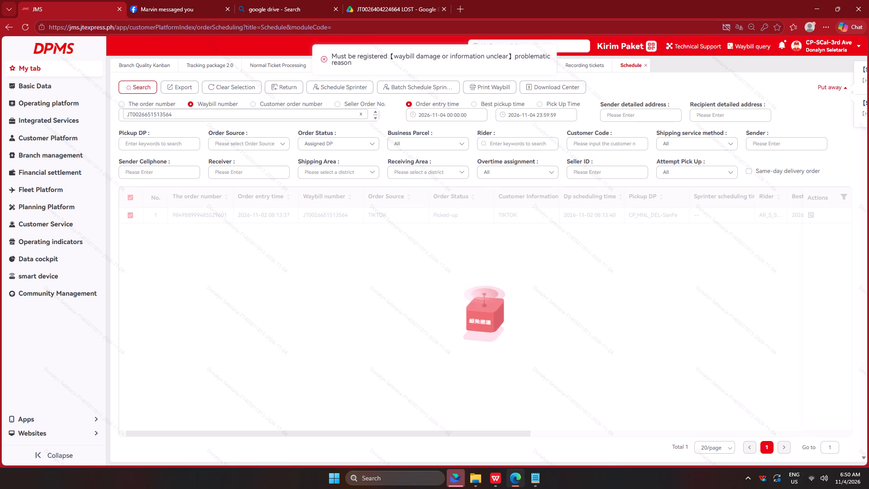
double_click(313, 216)
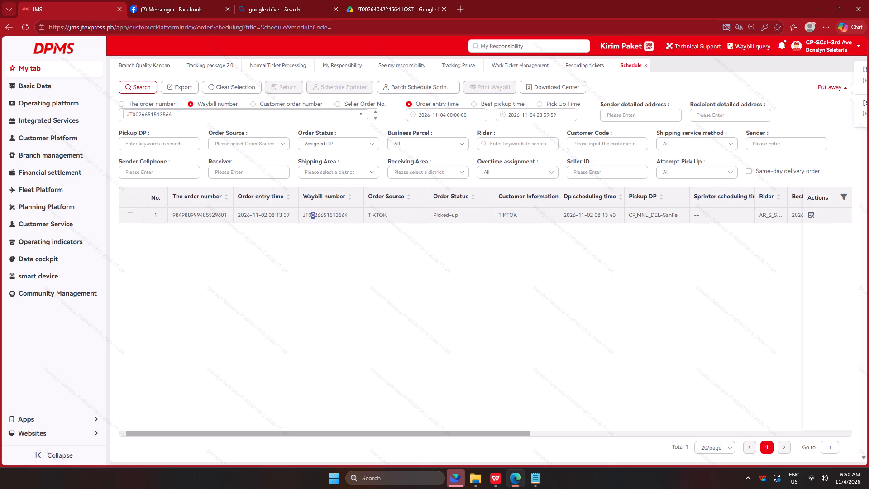
double_click(314, 214)
click(327, 180)
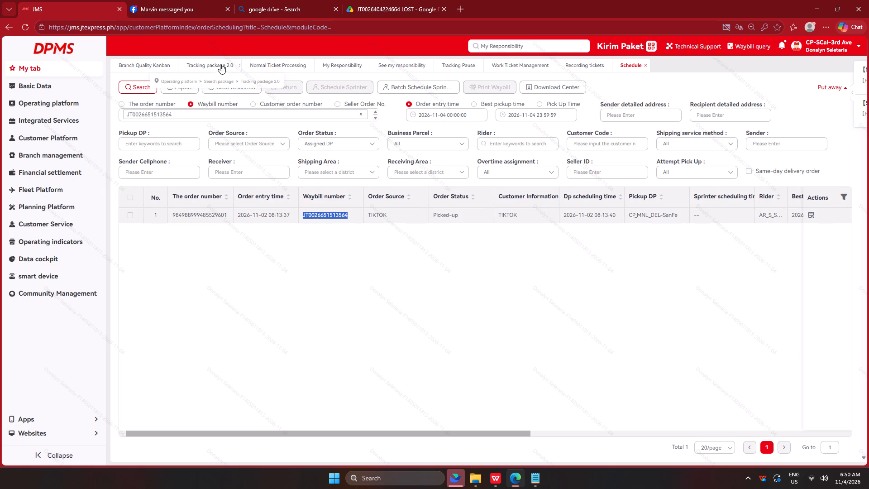
click(215, 62)
click(158, 206)
key(ctrl+v)
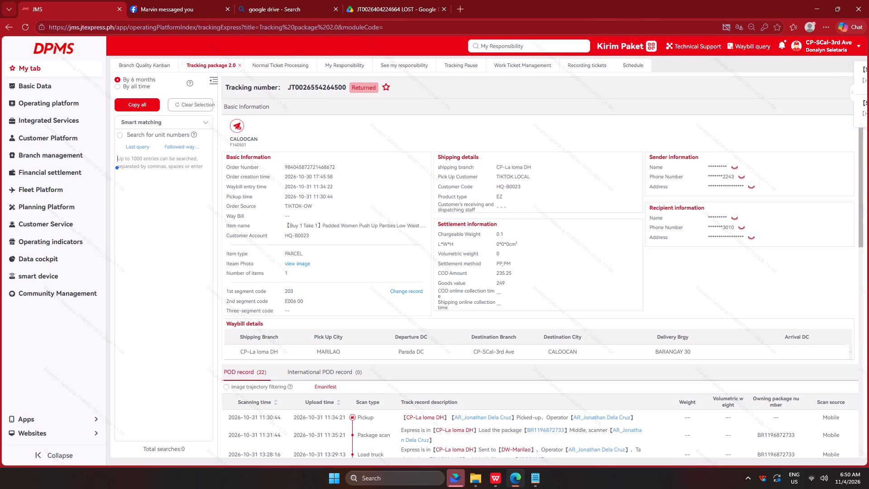
click(190, 161)
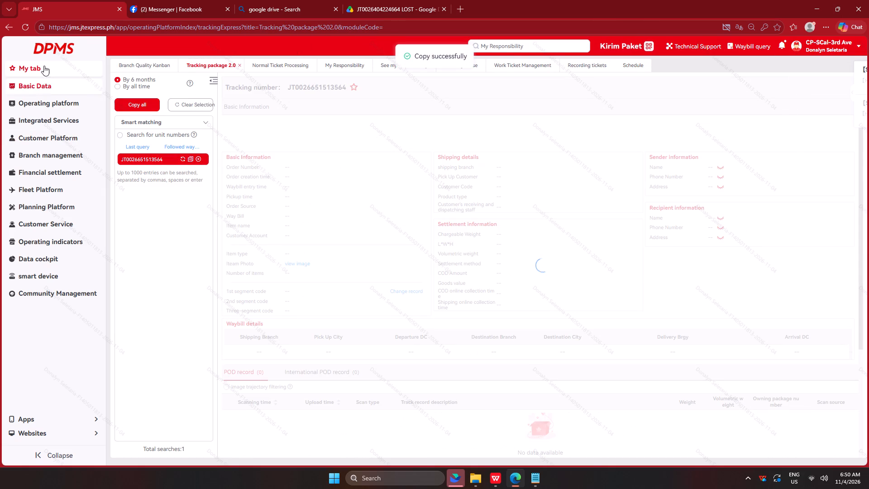
drag(538, 46, 65, 108)
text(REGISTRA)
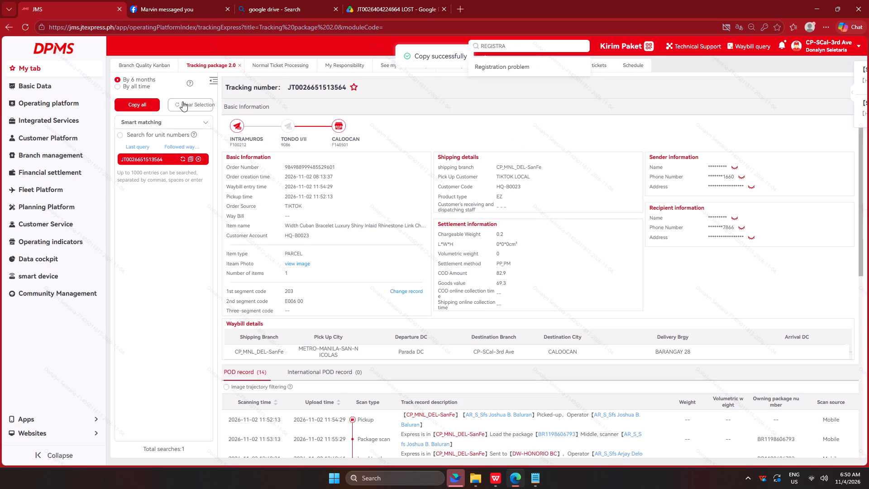
click(497, 64)
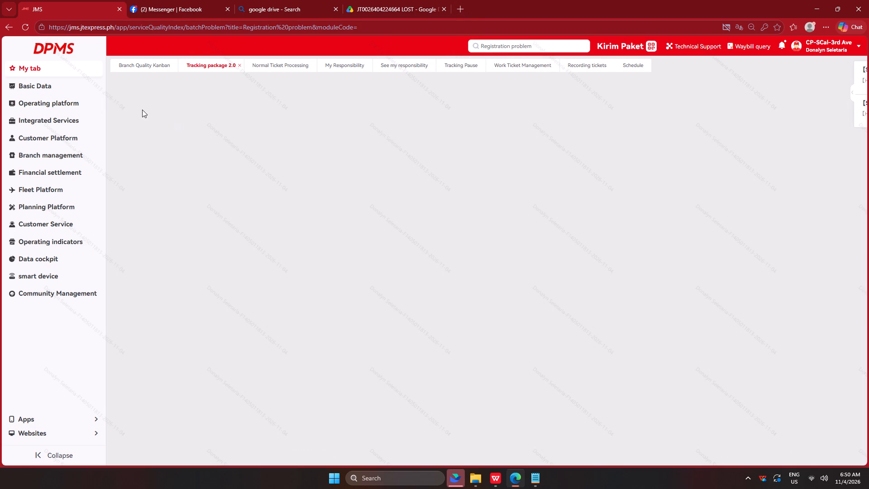
click(156, 132)
key(ctrl+v)
Set the operation type to Delivery and both PP reason levels to Waybill Damage OR information Unclear.
click(279, 131)
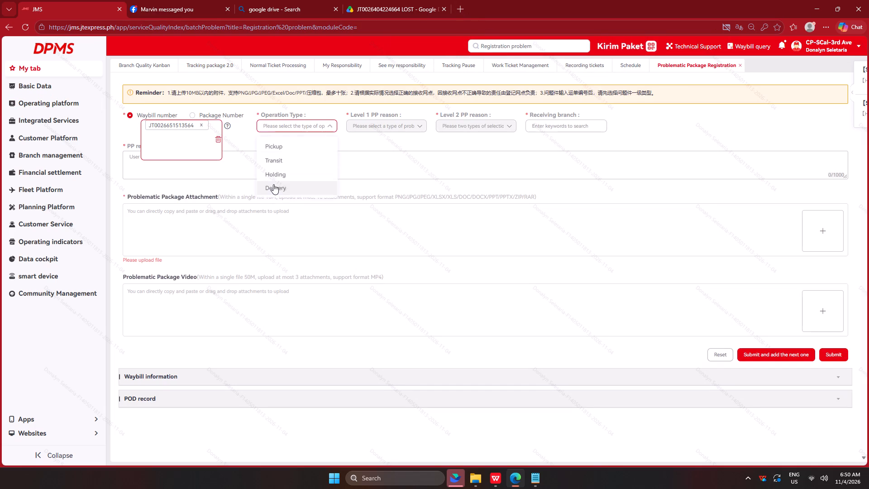
click(273, 185)
click(394, 120)
scroll(386, 172, down, 8)
scroll(378, 212, down, 9)
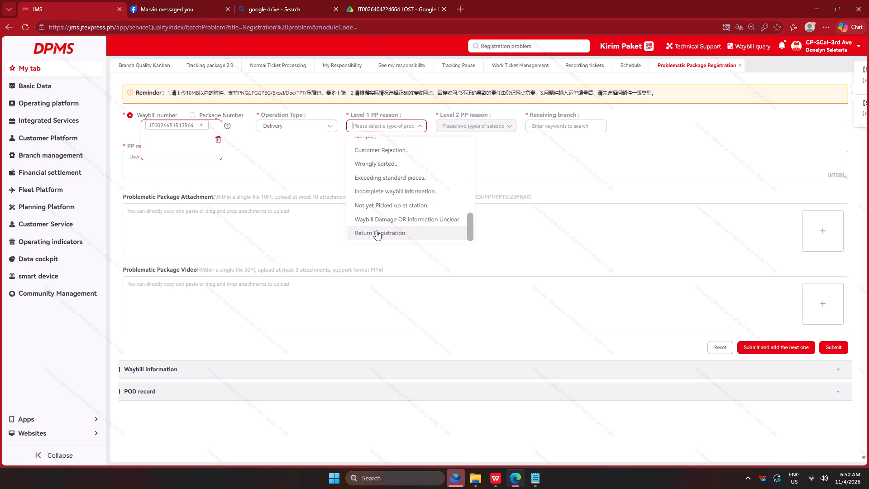
scroll(376, 230, down, 7)
click(374, 218)
click(477, 122)
click(469, 125)
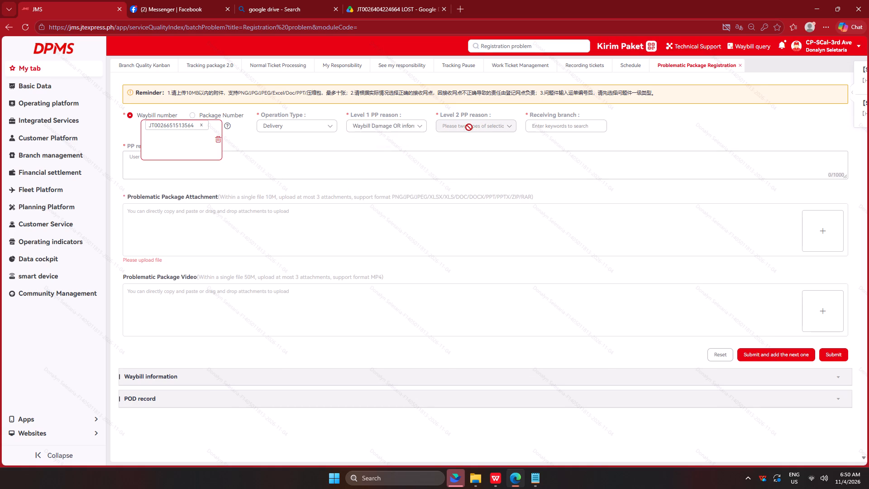
click(458, 124)
click(460, 145)
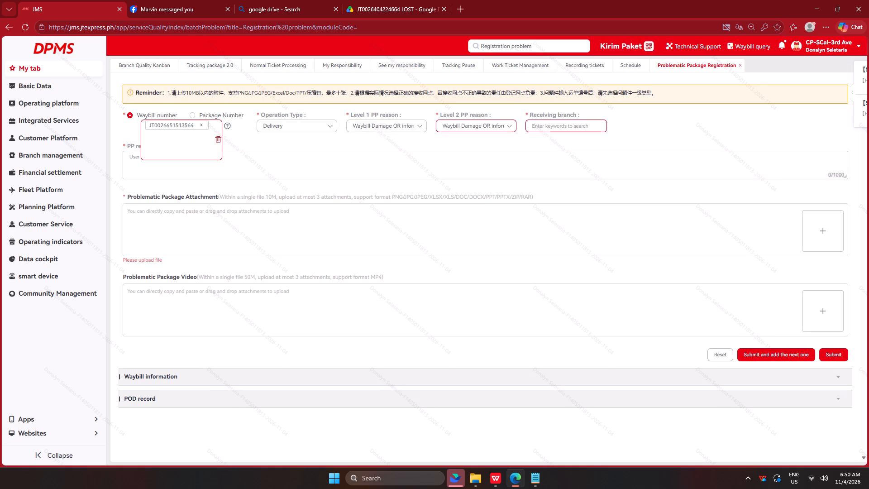
Enter the PP reason "THIS WAYBILL IS REPRINTED DUE TO WAYBILL DAMAGE OR UNCLEAR INFORMATION".
click(170, 178)
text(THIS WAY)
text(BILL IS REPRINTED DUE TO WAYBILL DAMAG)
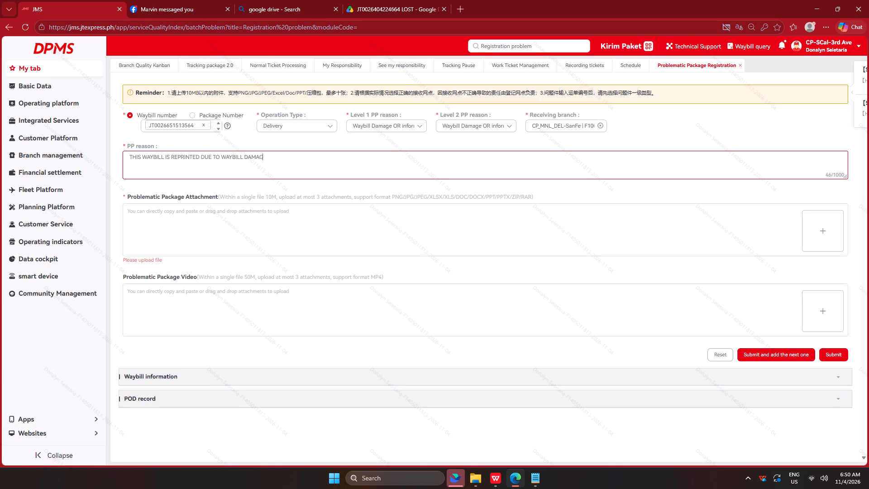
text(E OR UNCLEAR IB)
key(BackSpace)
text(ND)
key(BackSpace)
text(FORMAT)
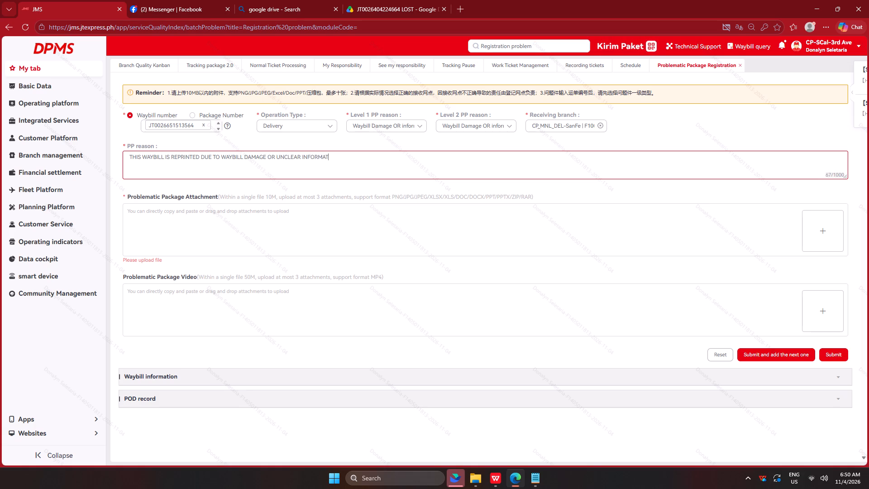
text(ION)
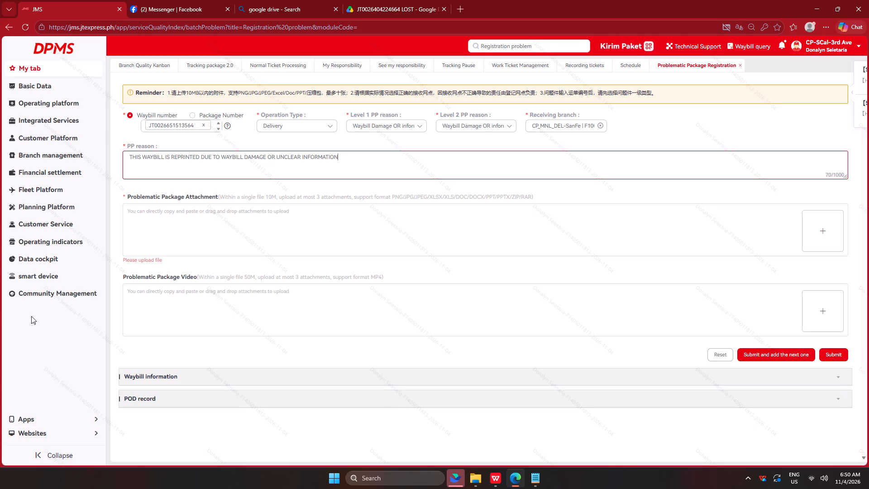
Reveal the recipient's name, phone number and address in Tracking package 2.0 and copy a screenshot of the Recipient information section.
click(210, 66)
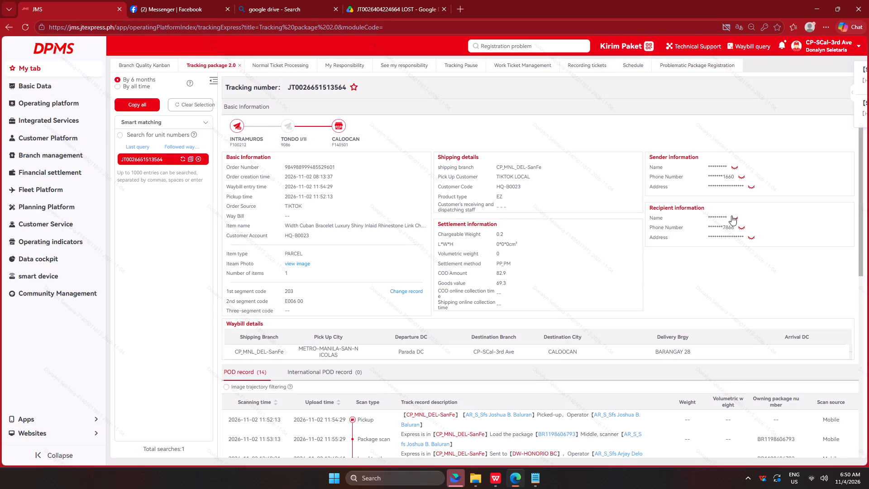
click(732, 216)
click(740, 227)
click(740, 227)
click(750, 238)
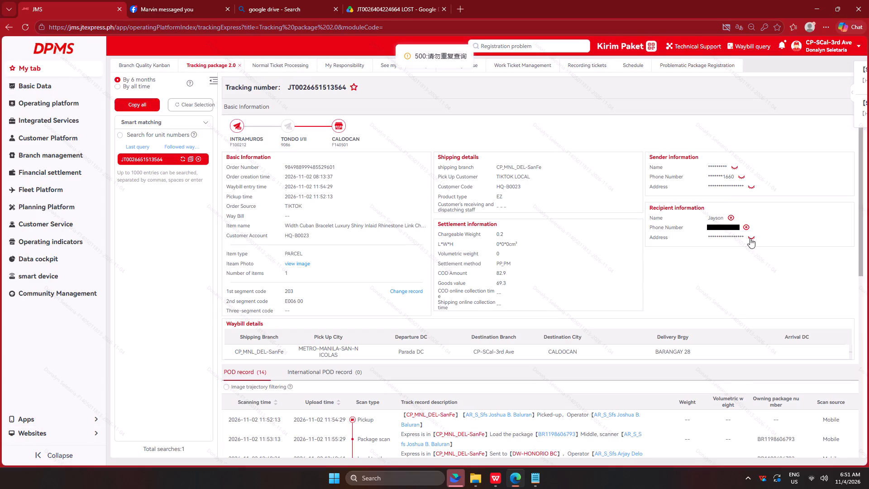
click(750, 236)
click(750, 238)
key(ctrl+shift+a)
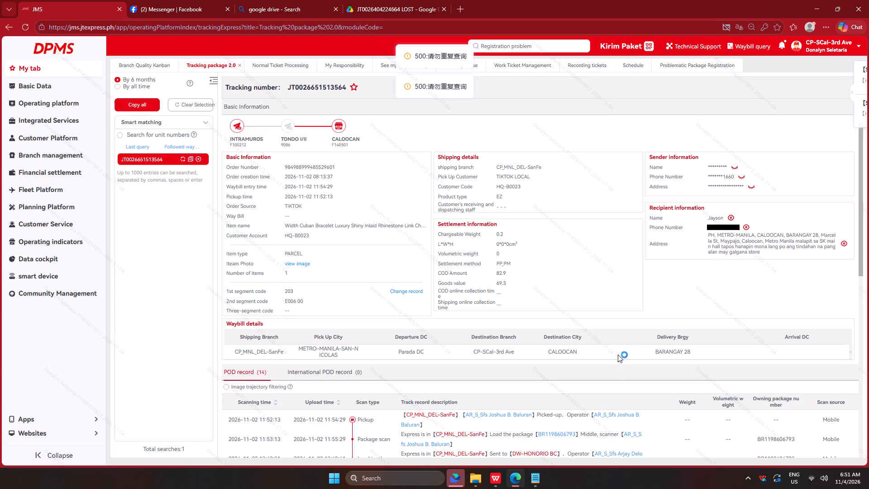
drag(646, 201, 840, 268)
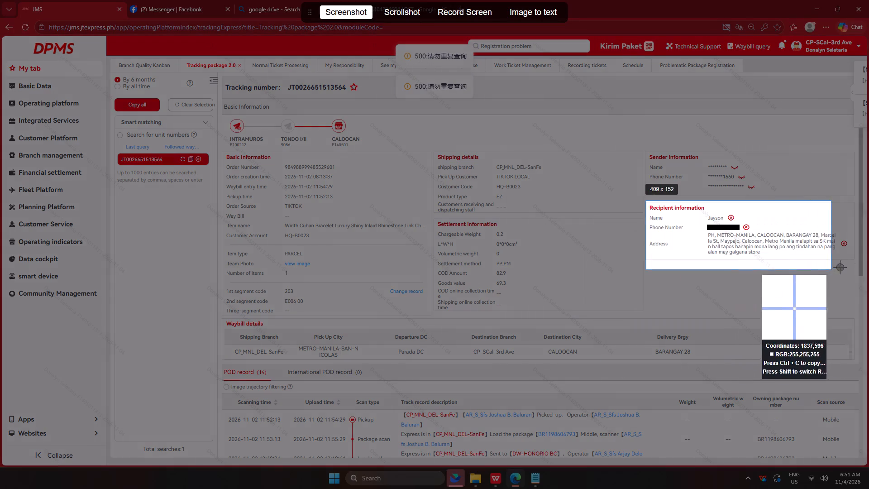
drag(840, 268, 855, 262)
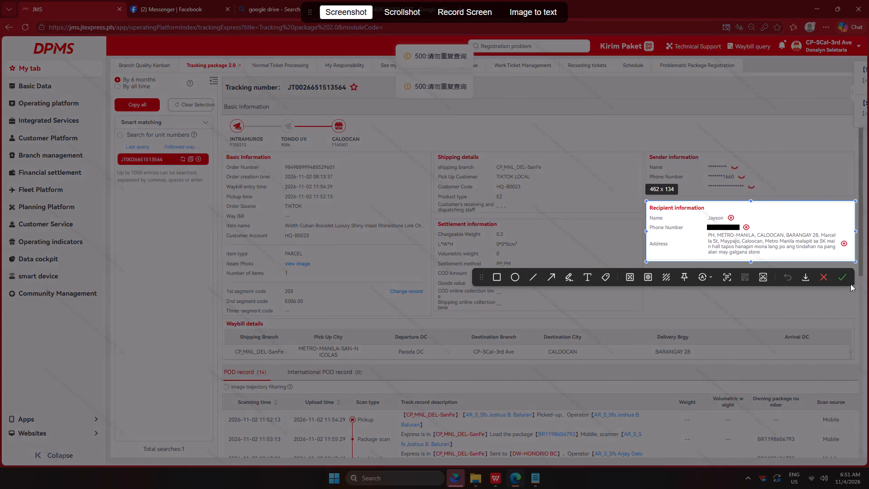
click(845, 281)
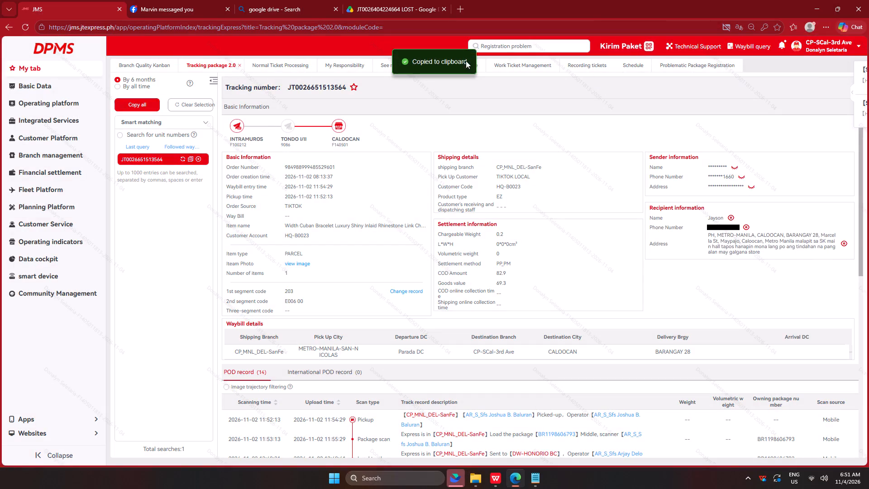
Paste the recipient screenshot as the Problematic Package Attachment and submit the registration with the option to add the next one.
click(668, 64)
click(162, 240)
key(ctrl+v)
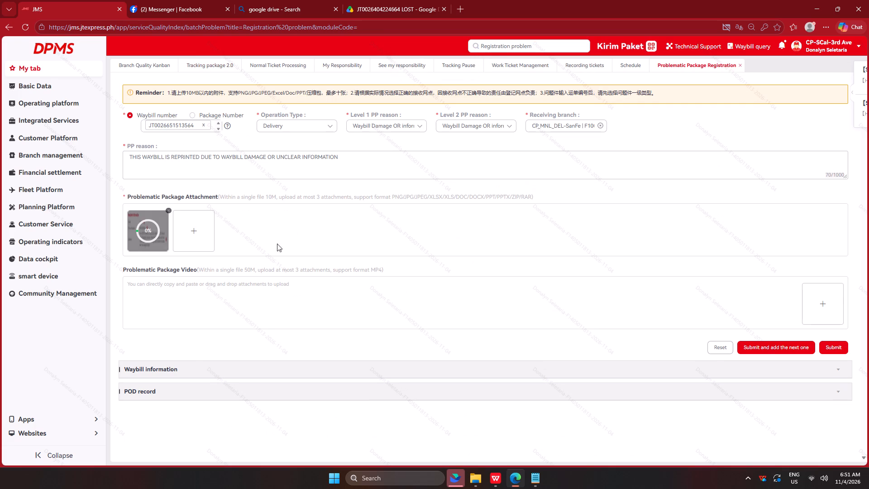
click(781, 346)
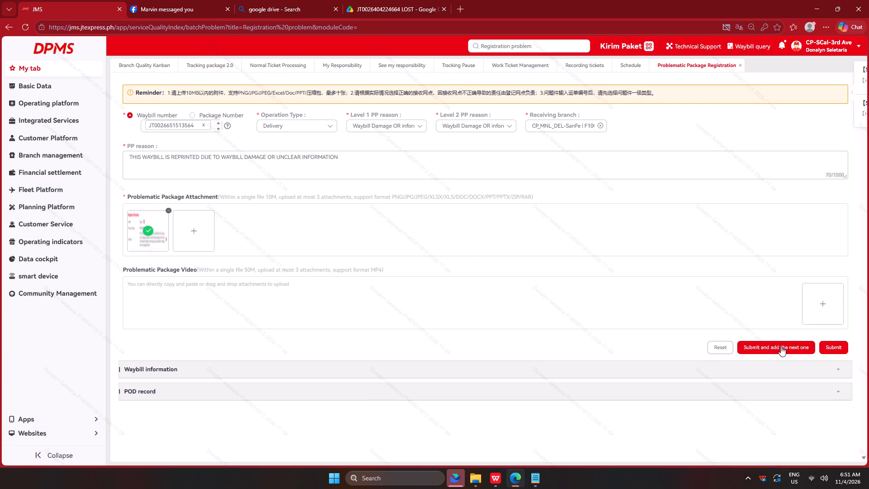
click(621, 65)
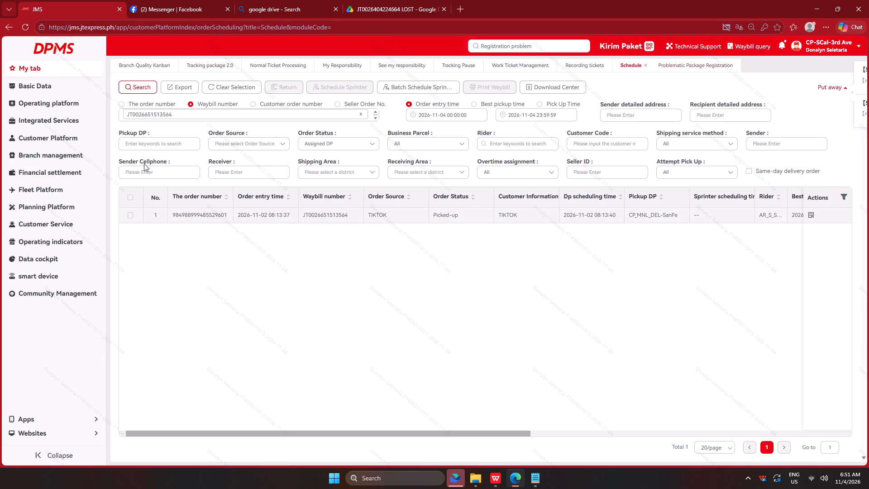
click(129, 199)
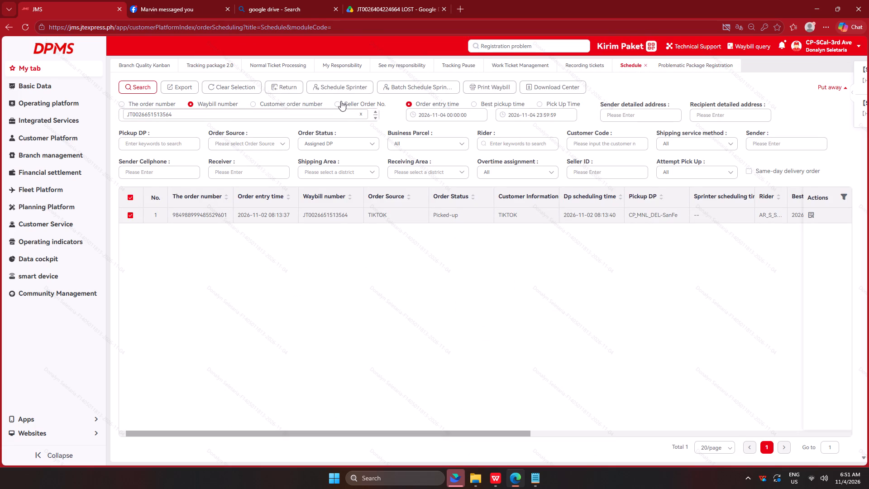
click(490, 82)
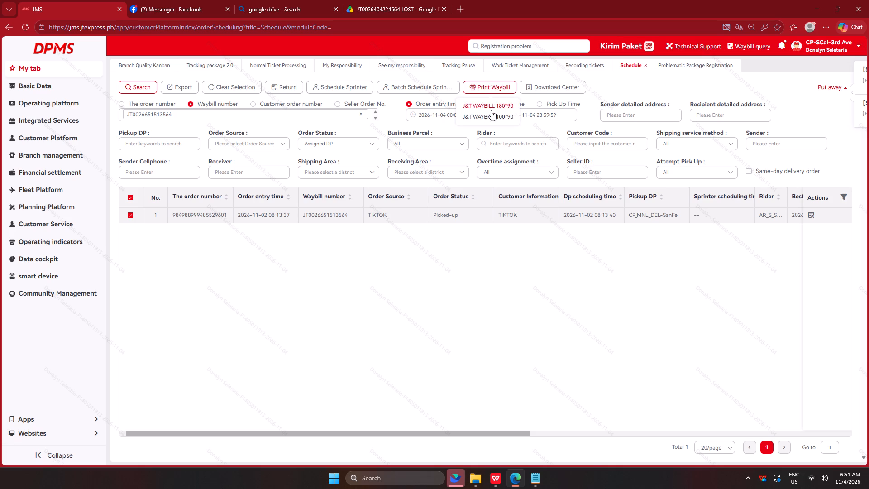
click(491, 110)
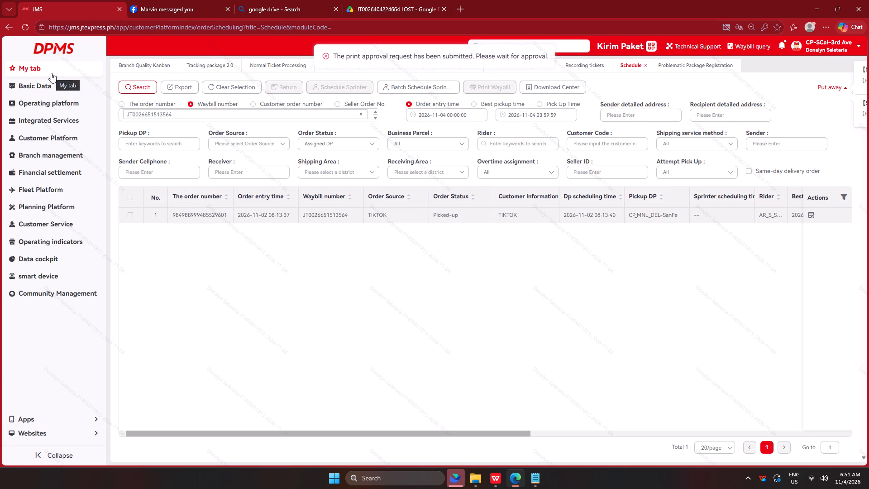
Search the system's functions for "APPROVAL" and open the Waybill Print Approval page.
click(562, 46)
triple_click(562, 46)
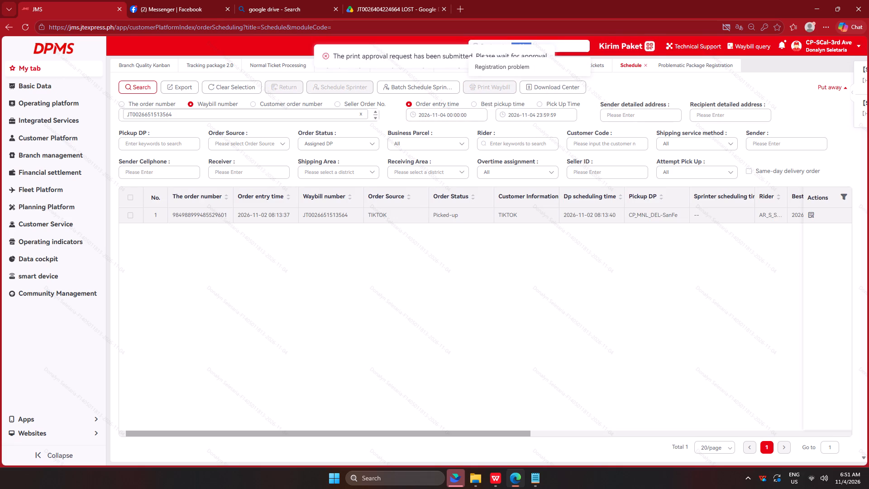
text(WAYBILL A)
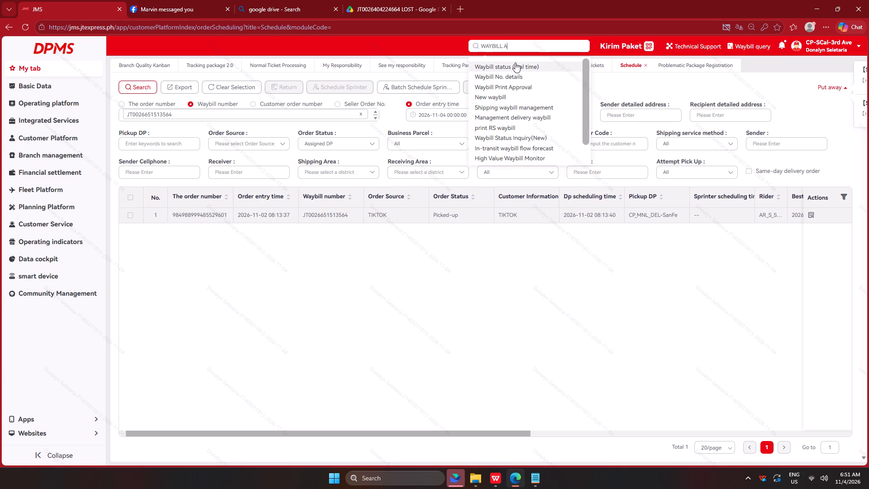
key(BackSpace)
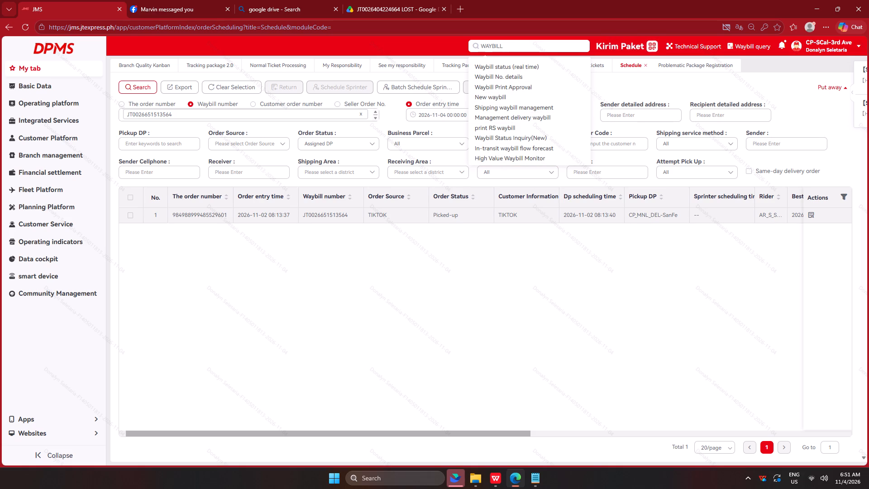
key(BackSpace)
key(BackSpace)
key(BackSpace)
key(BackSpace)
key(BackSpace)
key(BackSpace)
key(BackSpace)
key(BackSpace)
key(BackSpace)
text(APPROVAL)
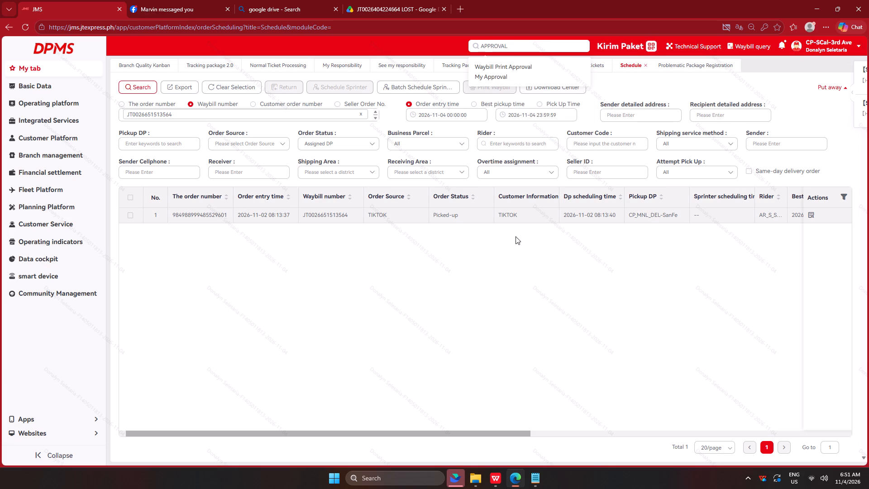
click(516, 63)
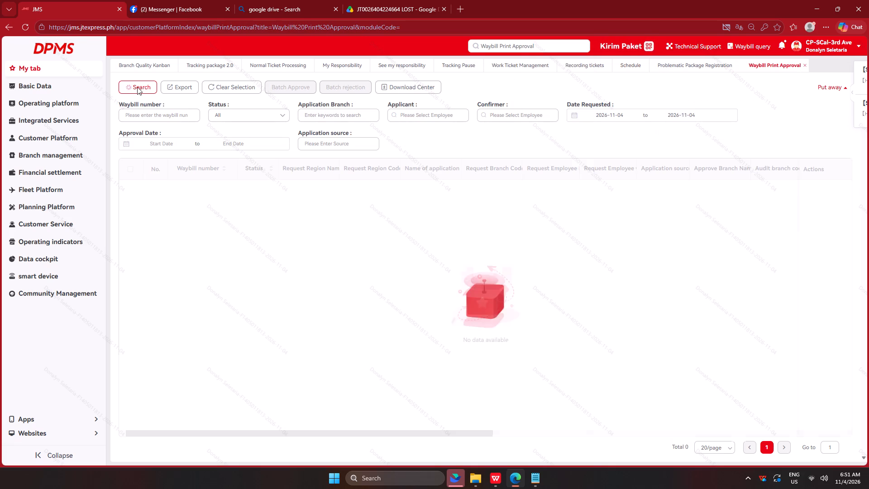
double_click(137, 87)
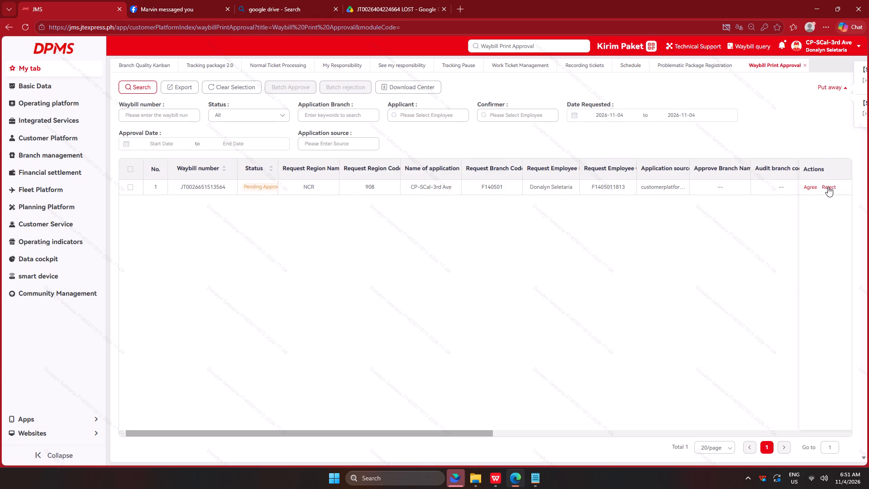
click(812, 185)
click(512, 167)
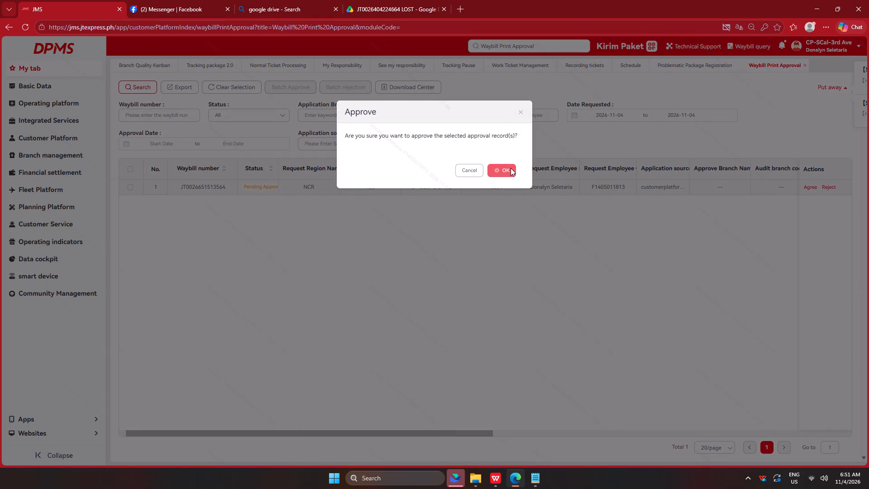
click(636, 64)
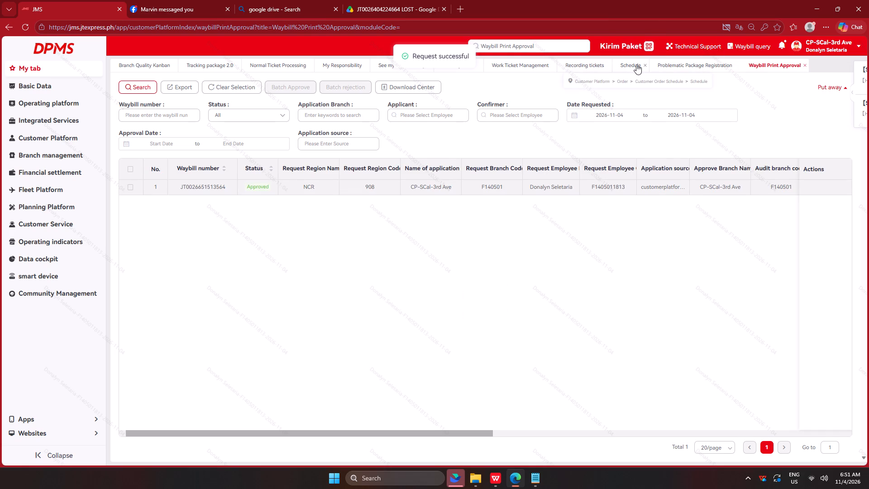
click(130, 199)
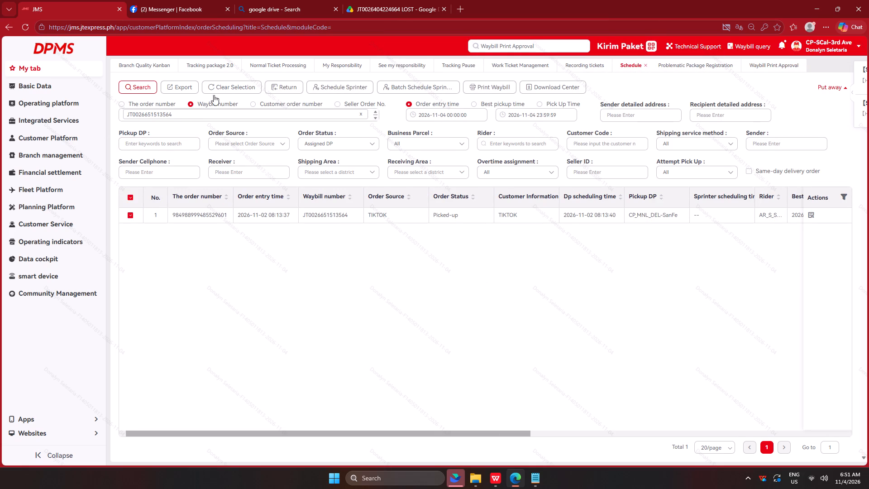
click(472, 90)
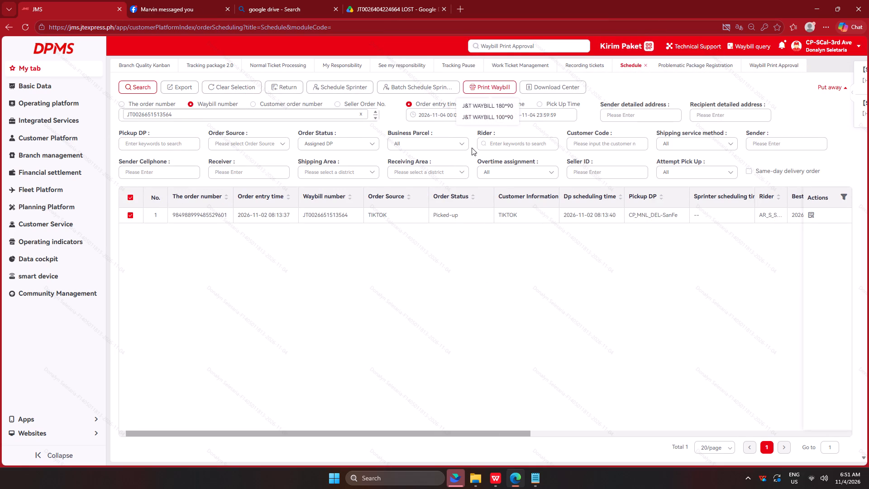
click(489, 117)
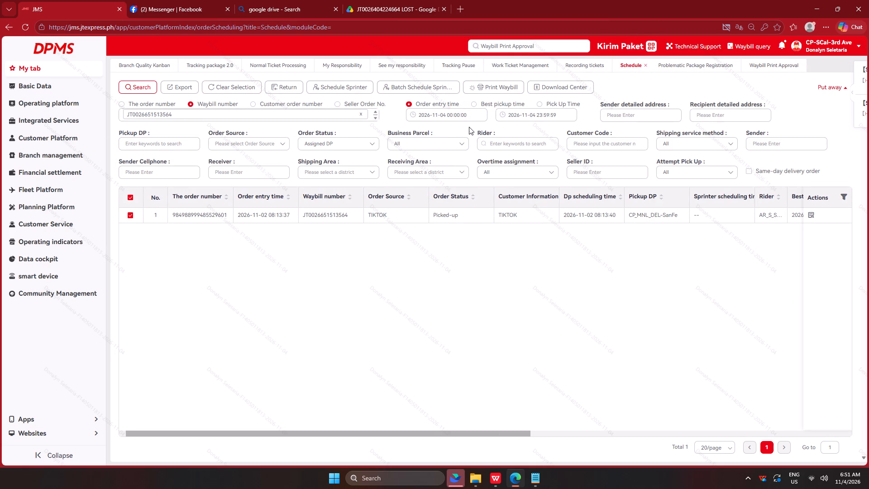
key(ctrl+p)
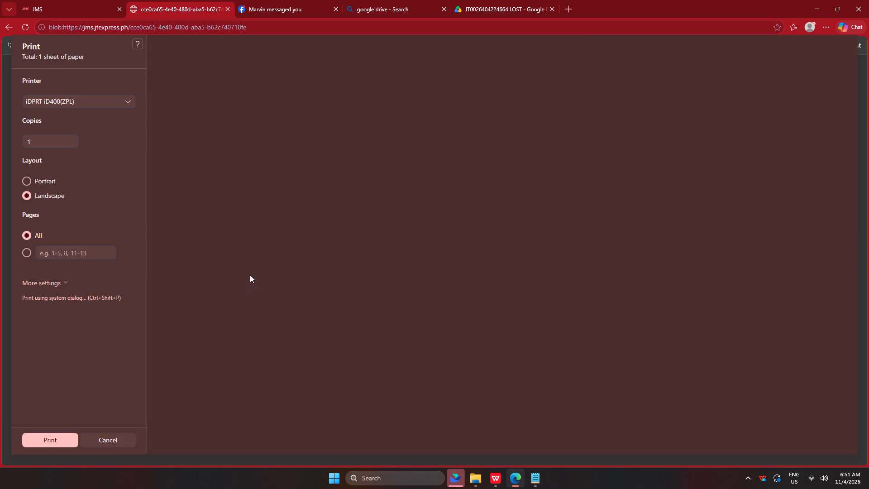
click(25, 178)
click(52, 444)
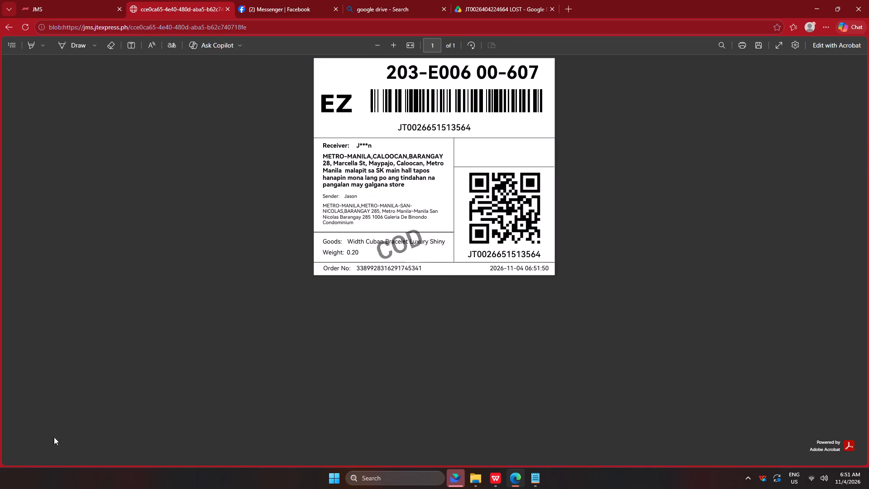
click(42, 1)
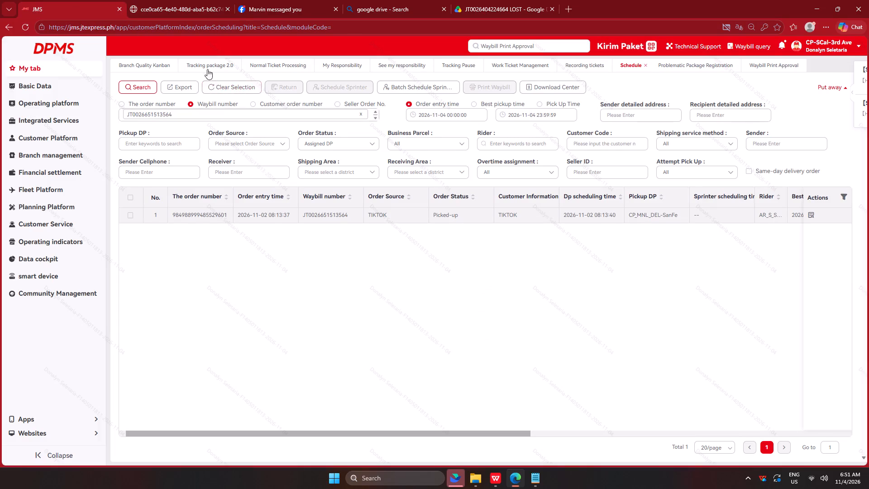
click(204, 59)
scroll(488, 359, down, 8)
scroll(417, 431, down, 6)
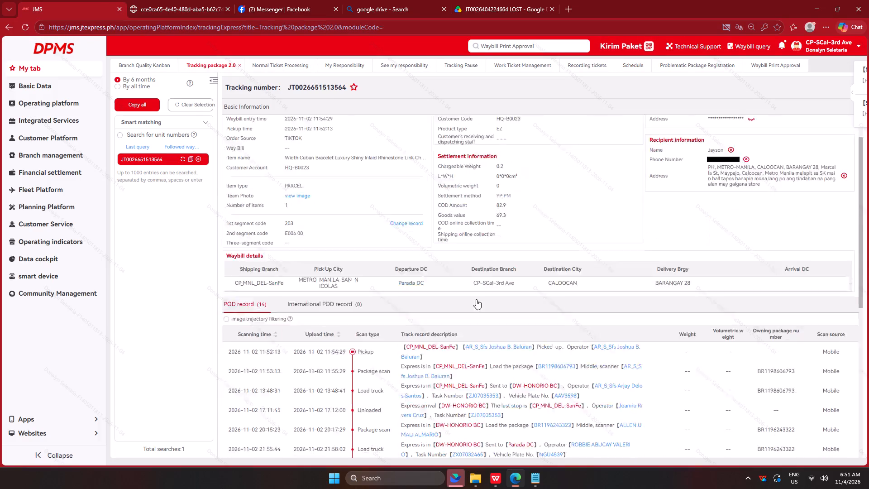
scroll(476, 299, down, 9)
click(382, 322)
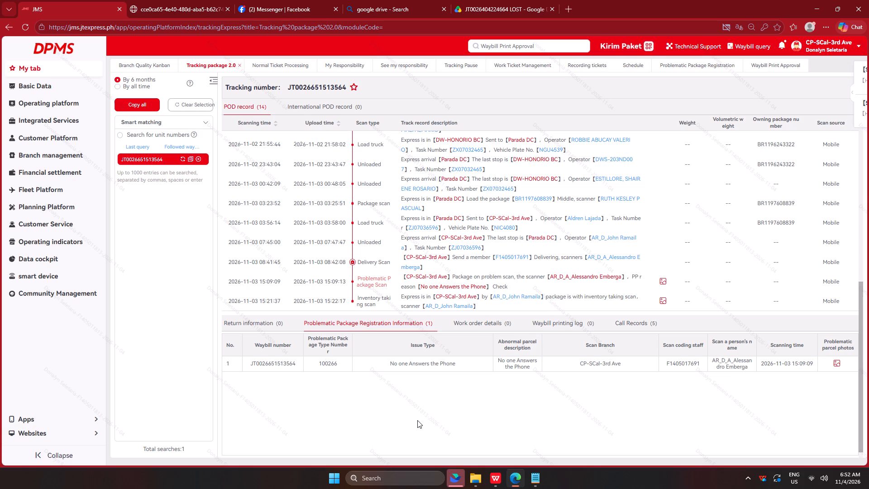
Switch to the waybill notes in Notepad.
click(536, 475)
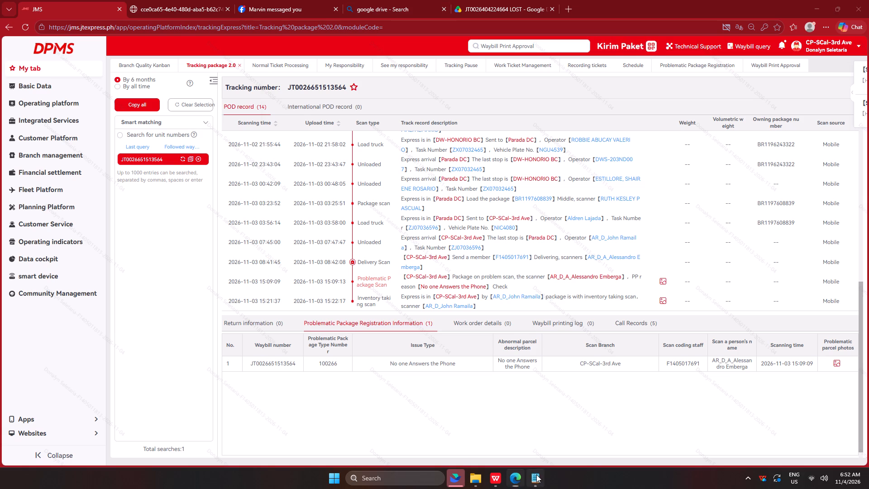
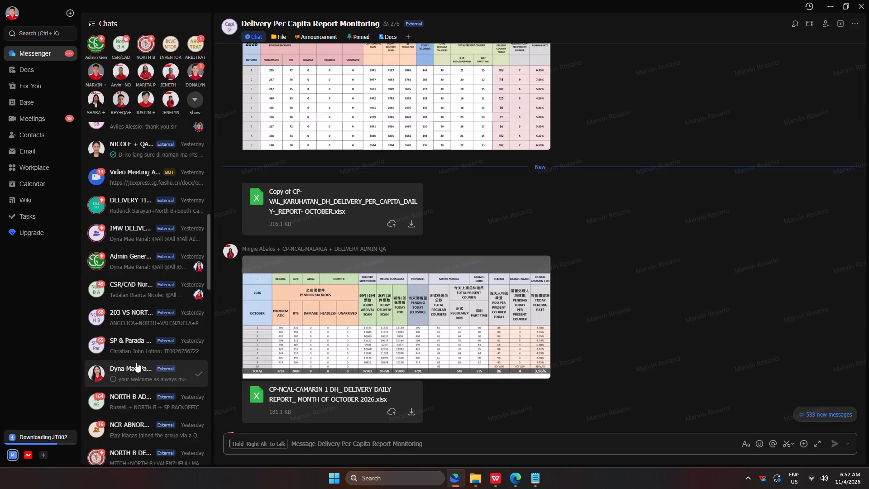
Find and open the direct chat with the North B SP Back Office contact, dated Nov 2, in the chat list.
scroll(125, 333, up, 4)
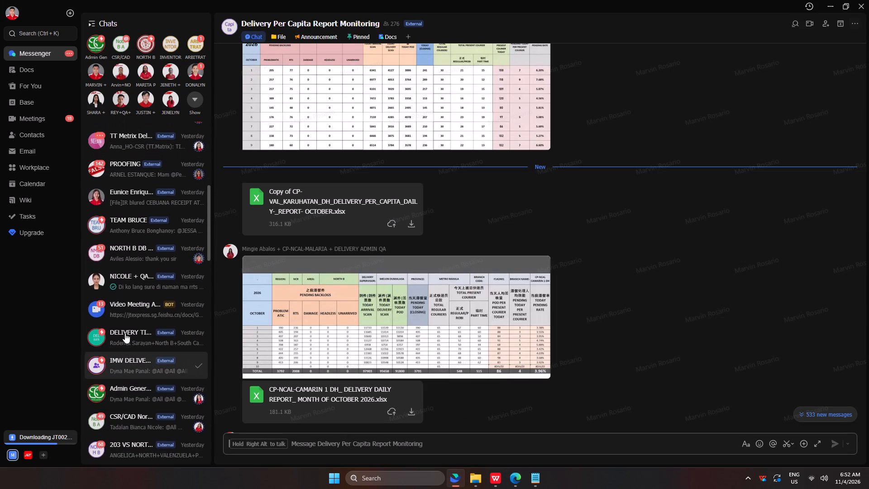
scroll(126, 333, down, 7)
scroll(133, 428, down, 2)
click(126, 376)
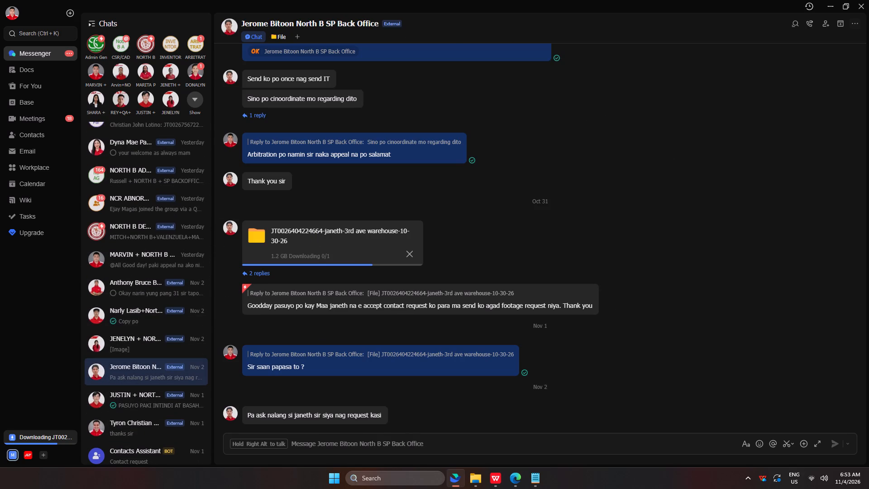
key(ctrl+shift+a)
drag(220, 198, 262, 267)
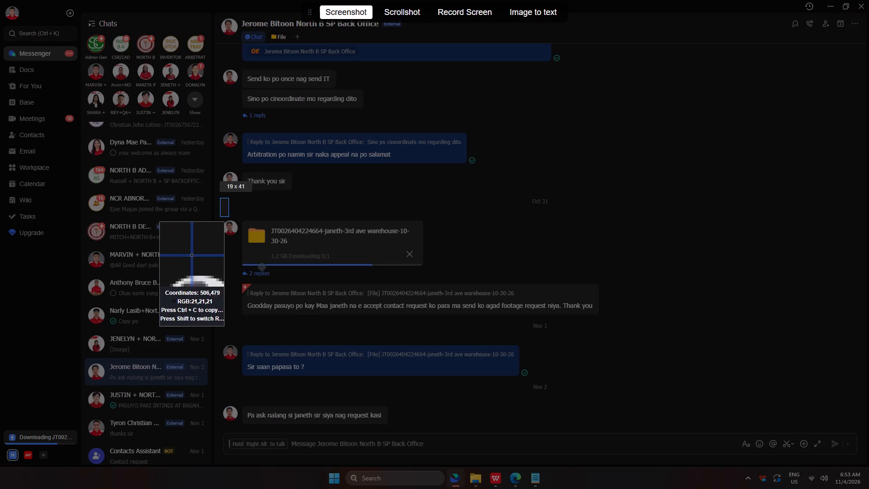
drag(262, 267, 666, 406)
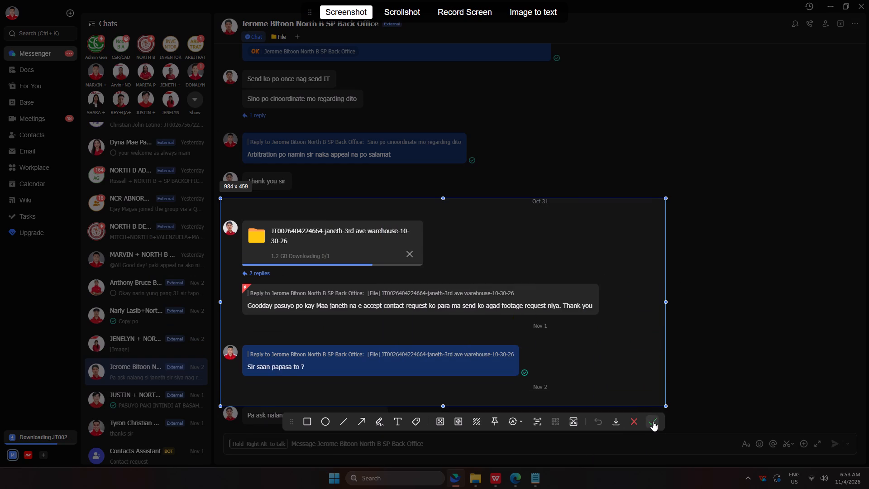
click(310, 428)
drag(237, 213, 223, 186)
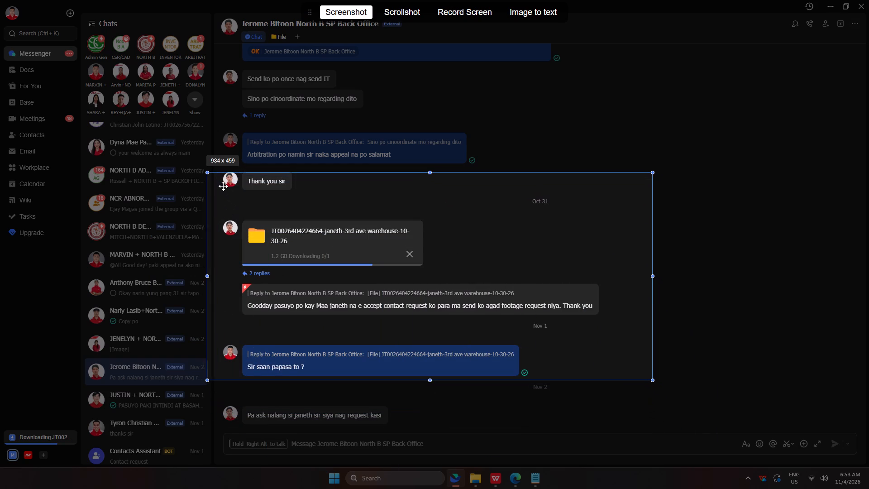
drag(223, 186, 227, 183)
click(298, 391)
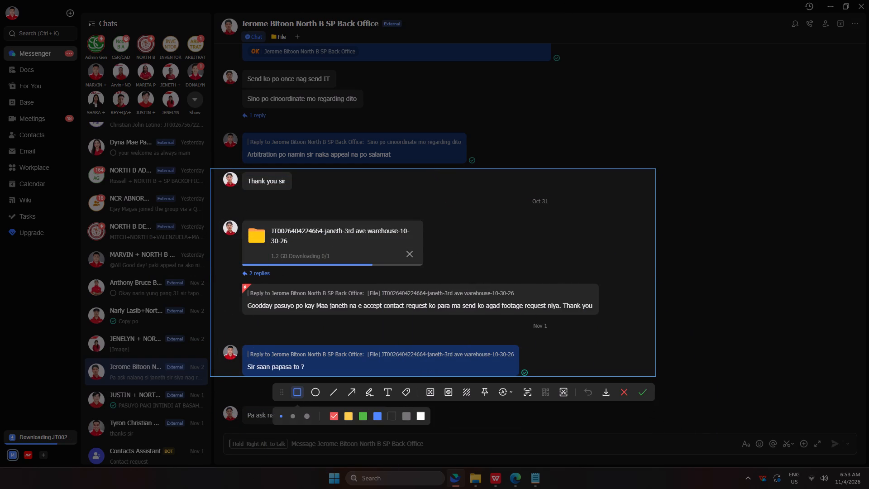
drag(236, 211, 430, 273)
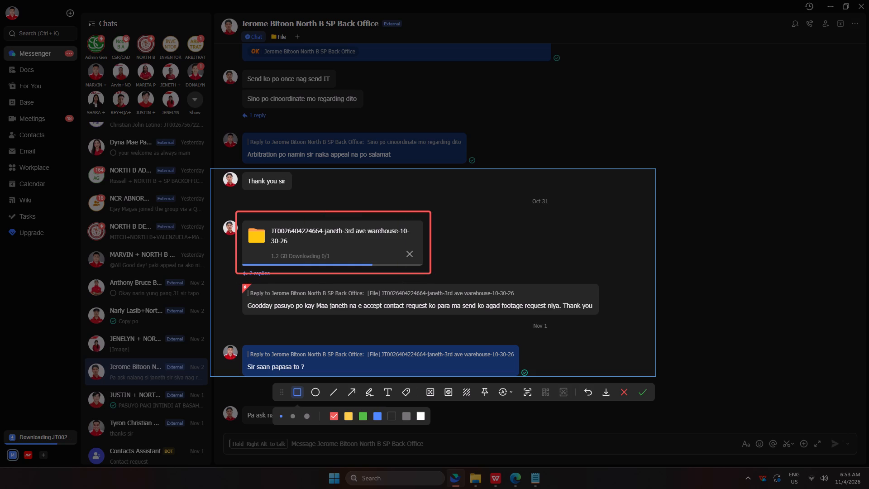
click(644, 394)
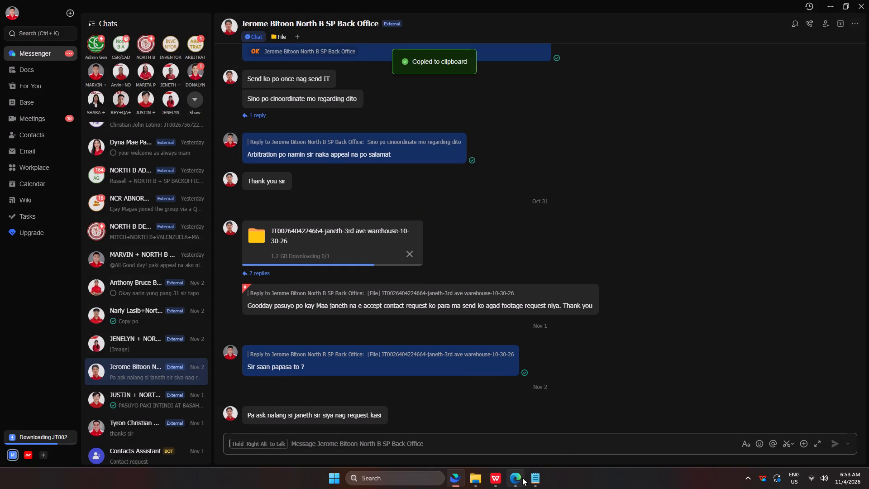